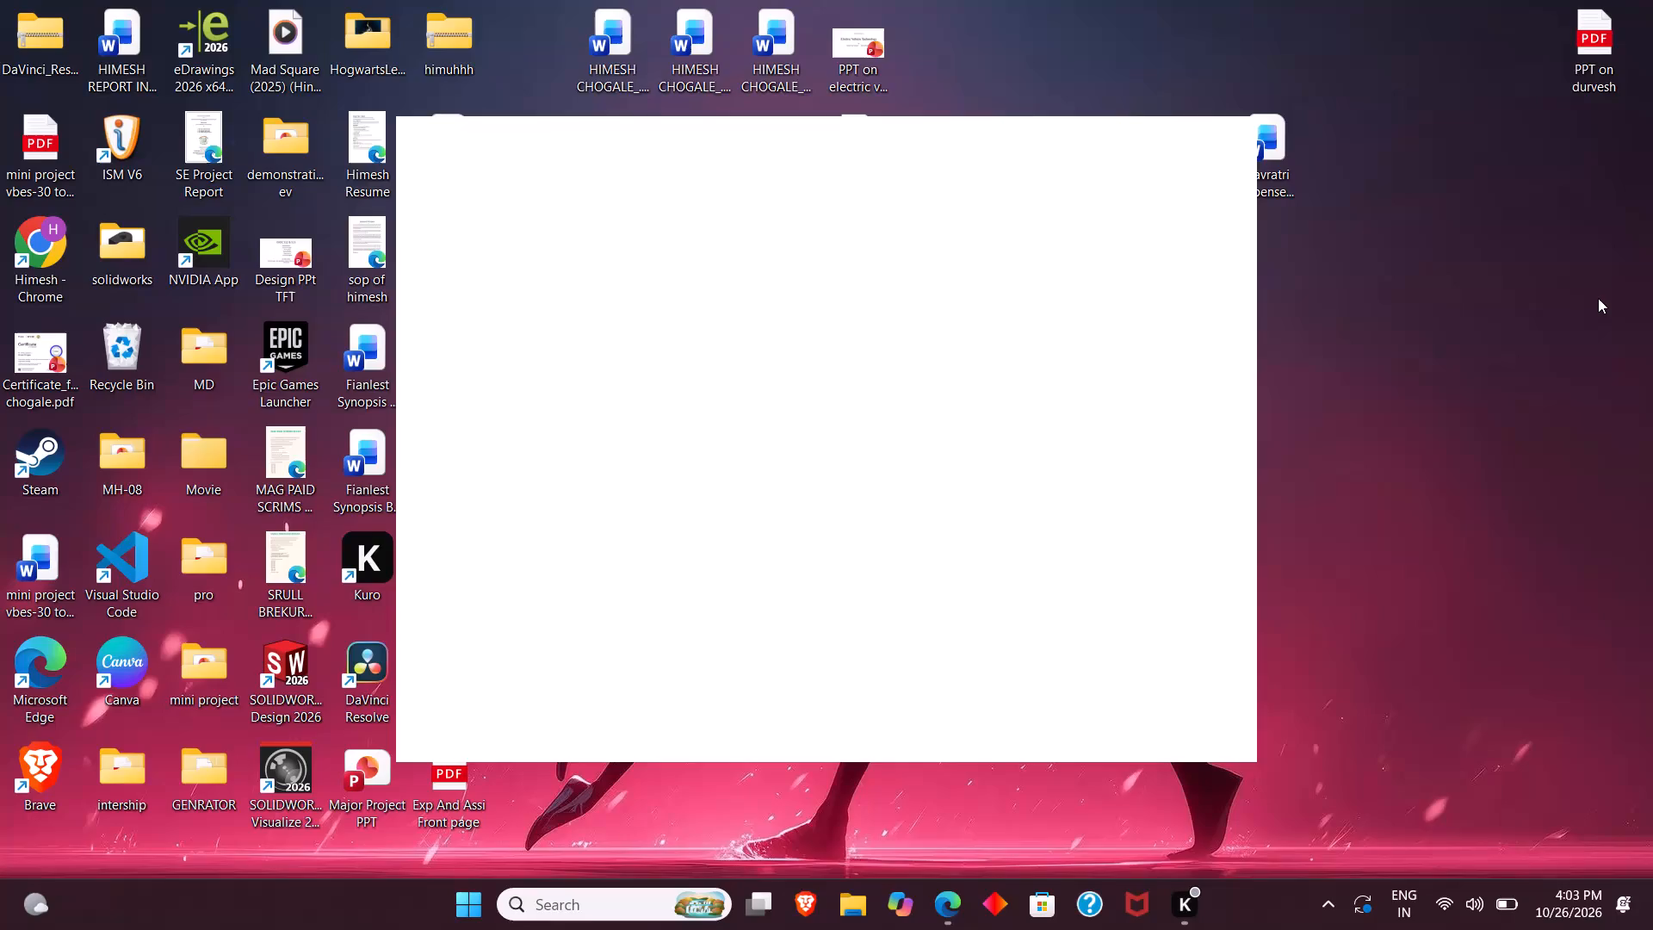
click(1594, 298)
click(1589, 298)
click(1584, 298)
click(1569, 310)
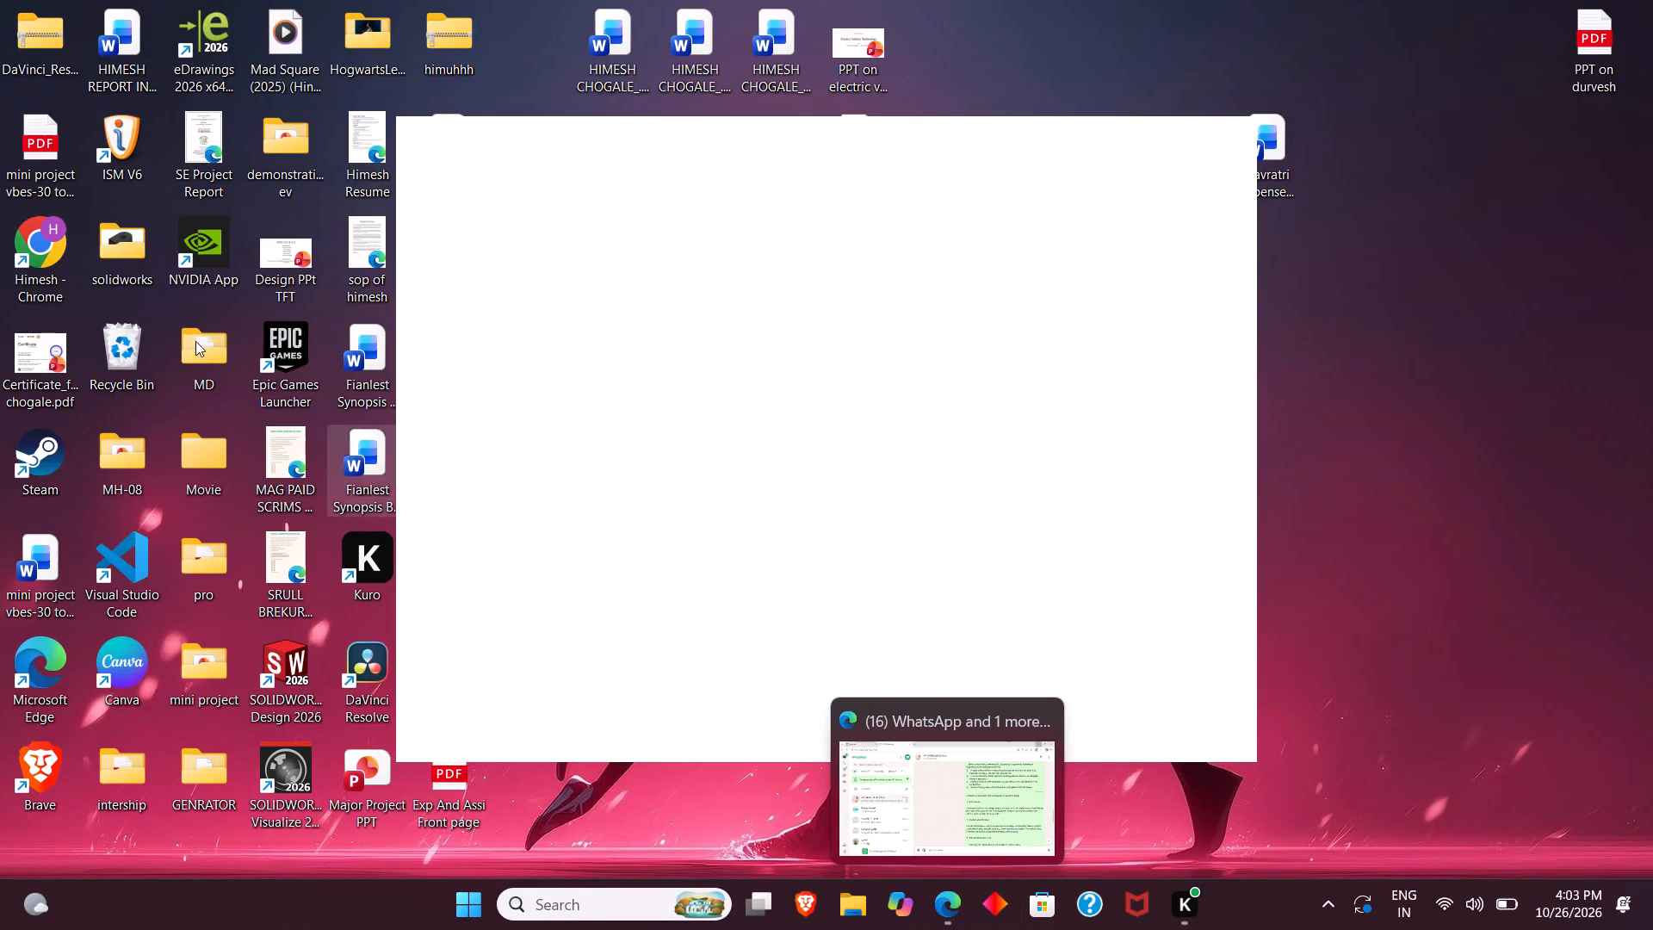
Launch Word, maximize its window and create a new blank document.
click(479, 914)
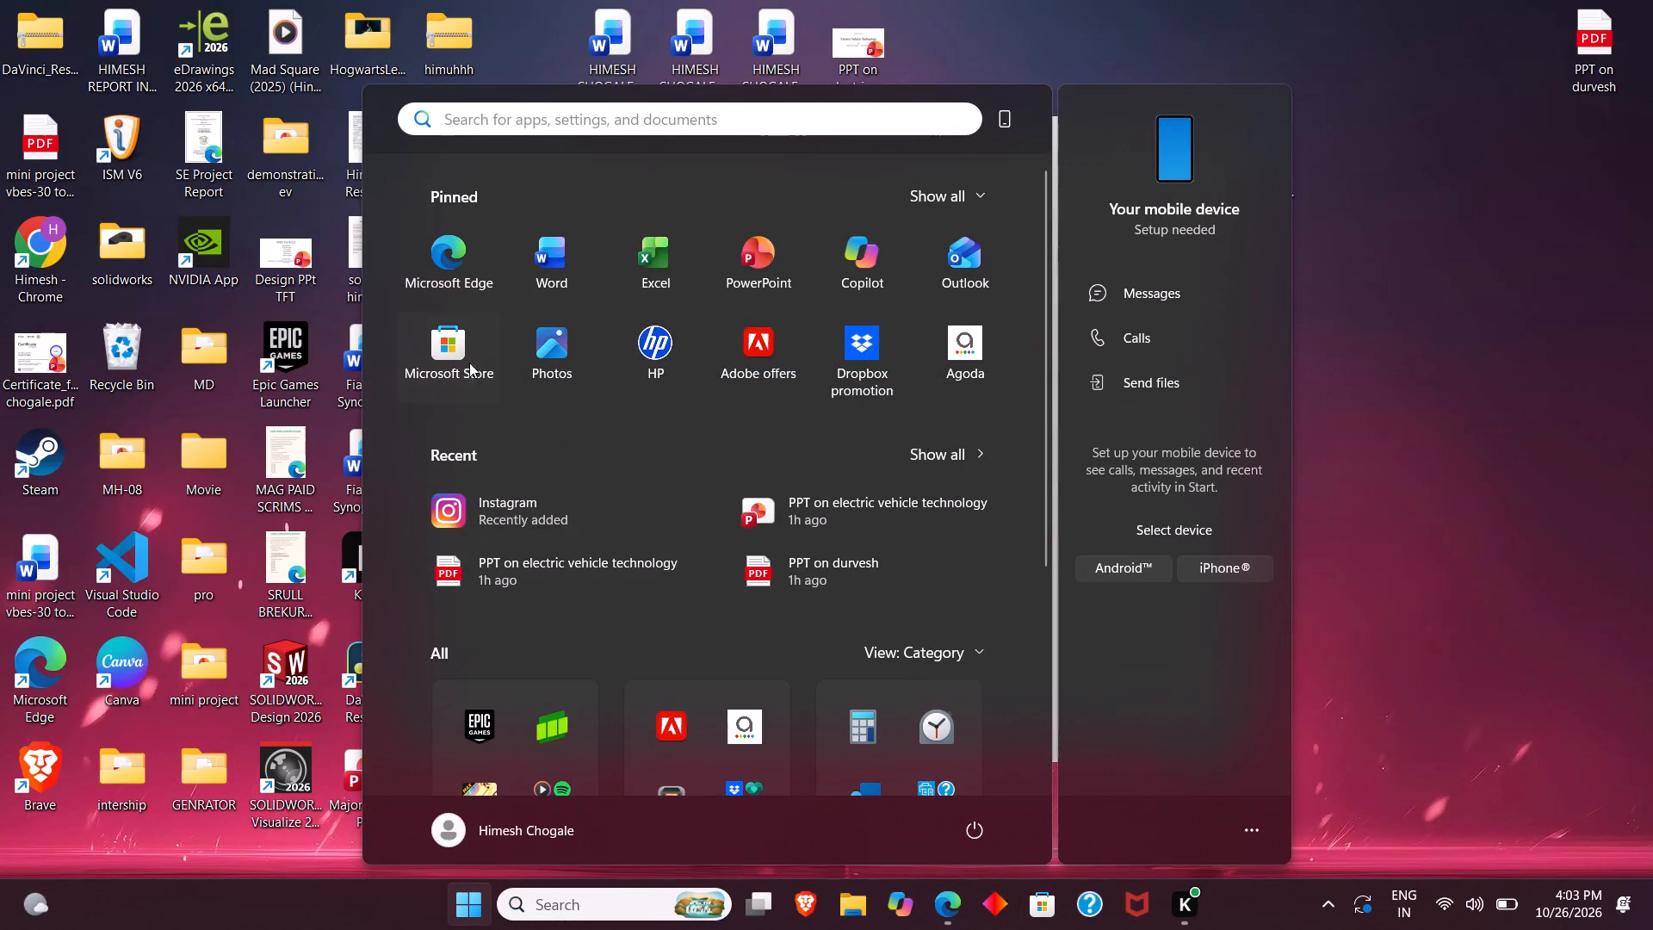
click(571, 248)
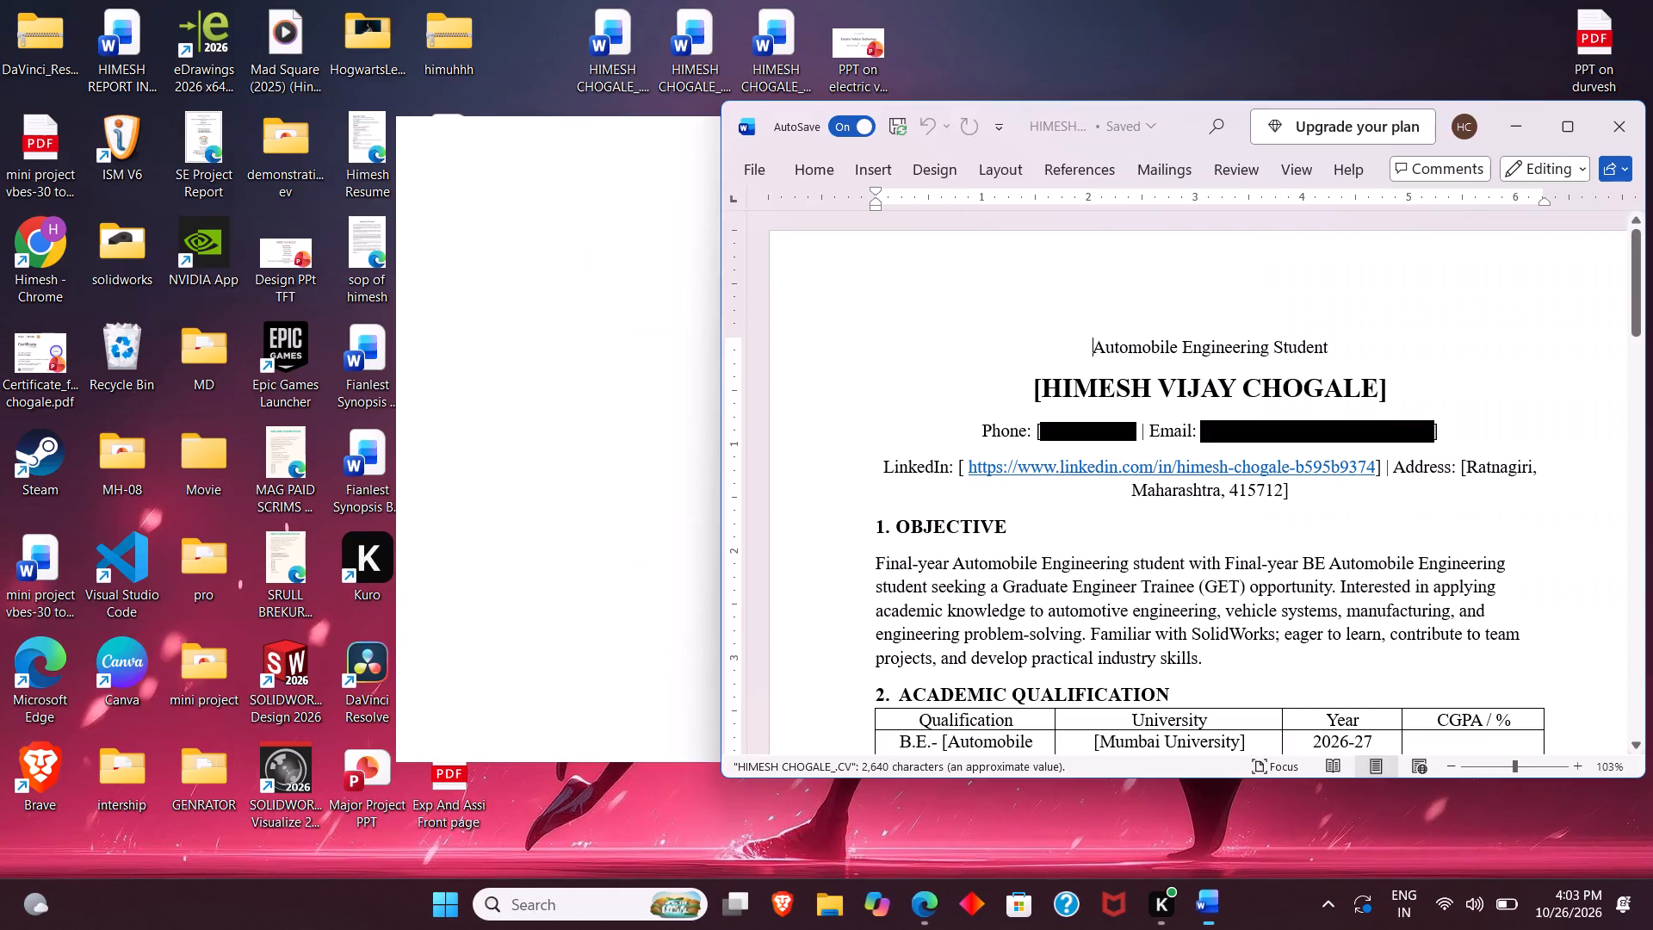
click(1554, 124)
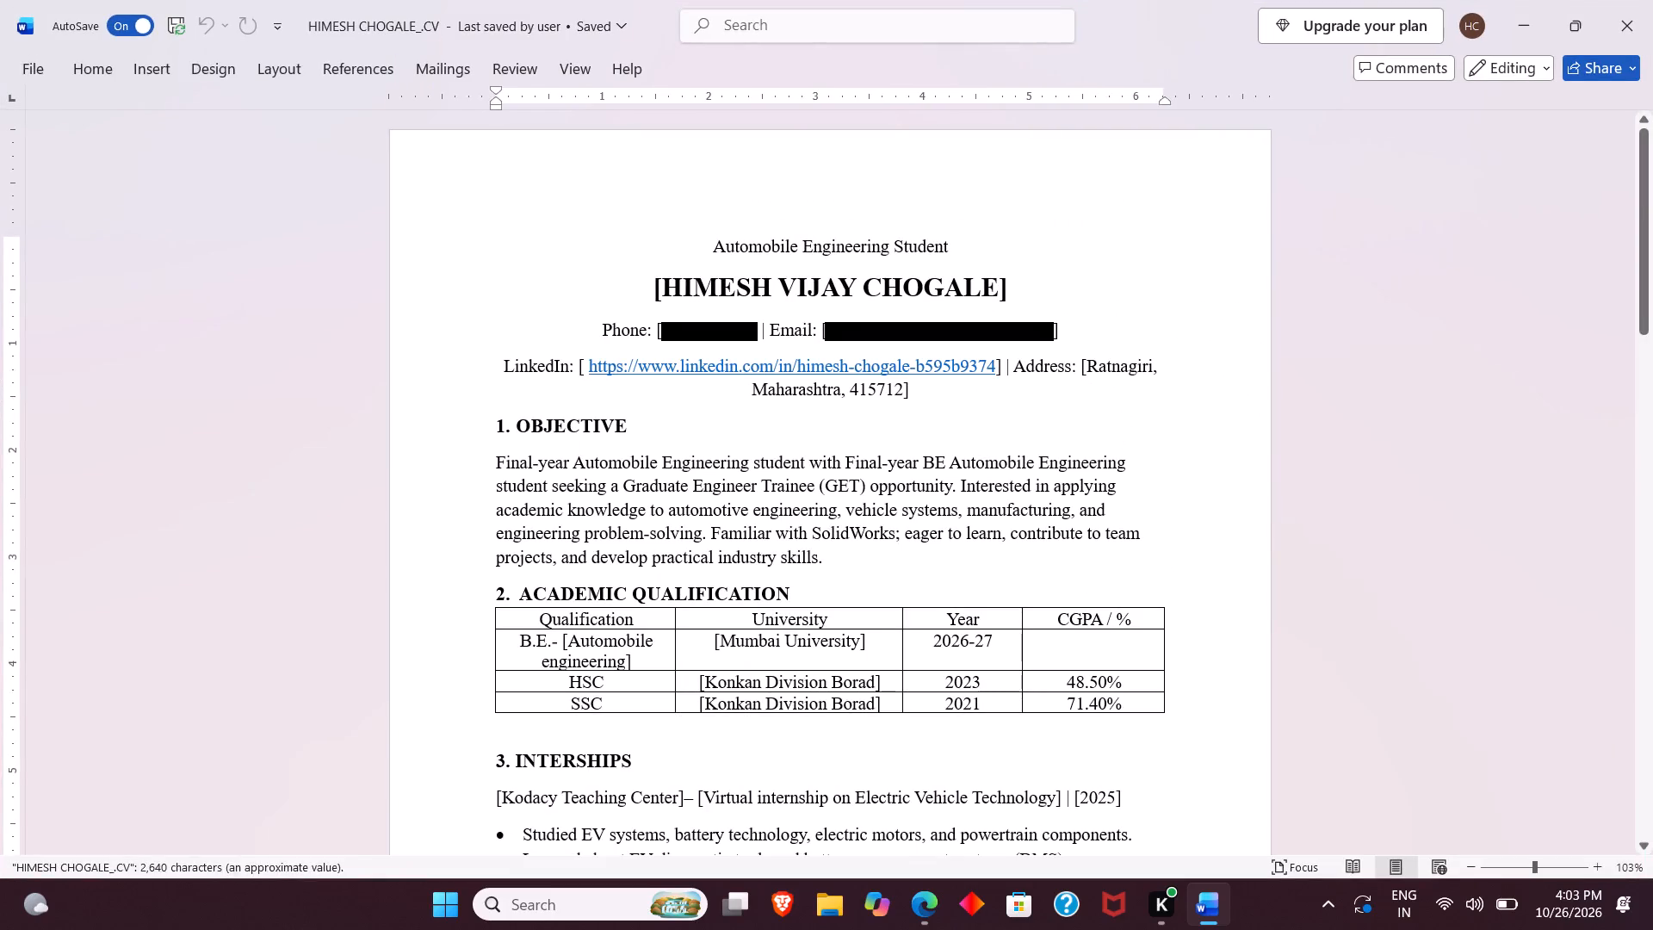
click(36, 68)
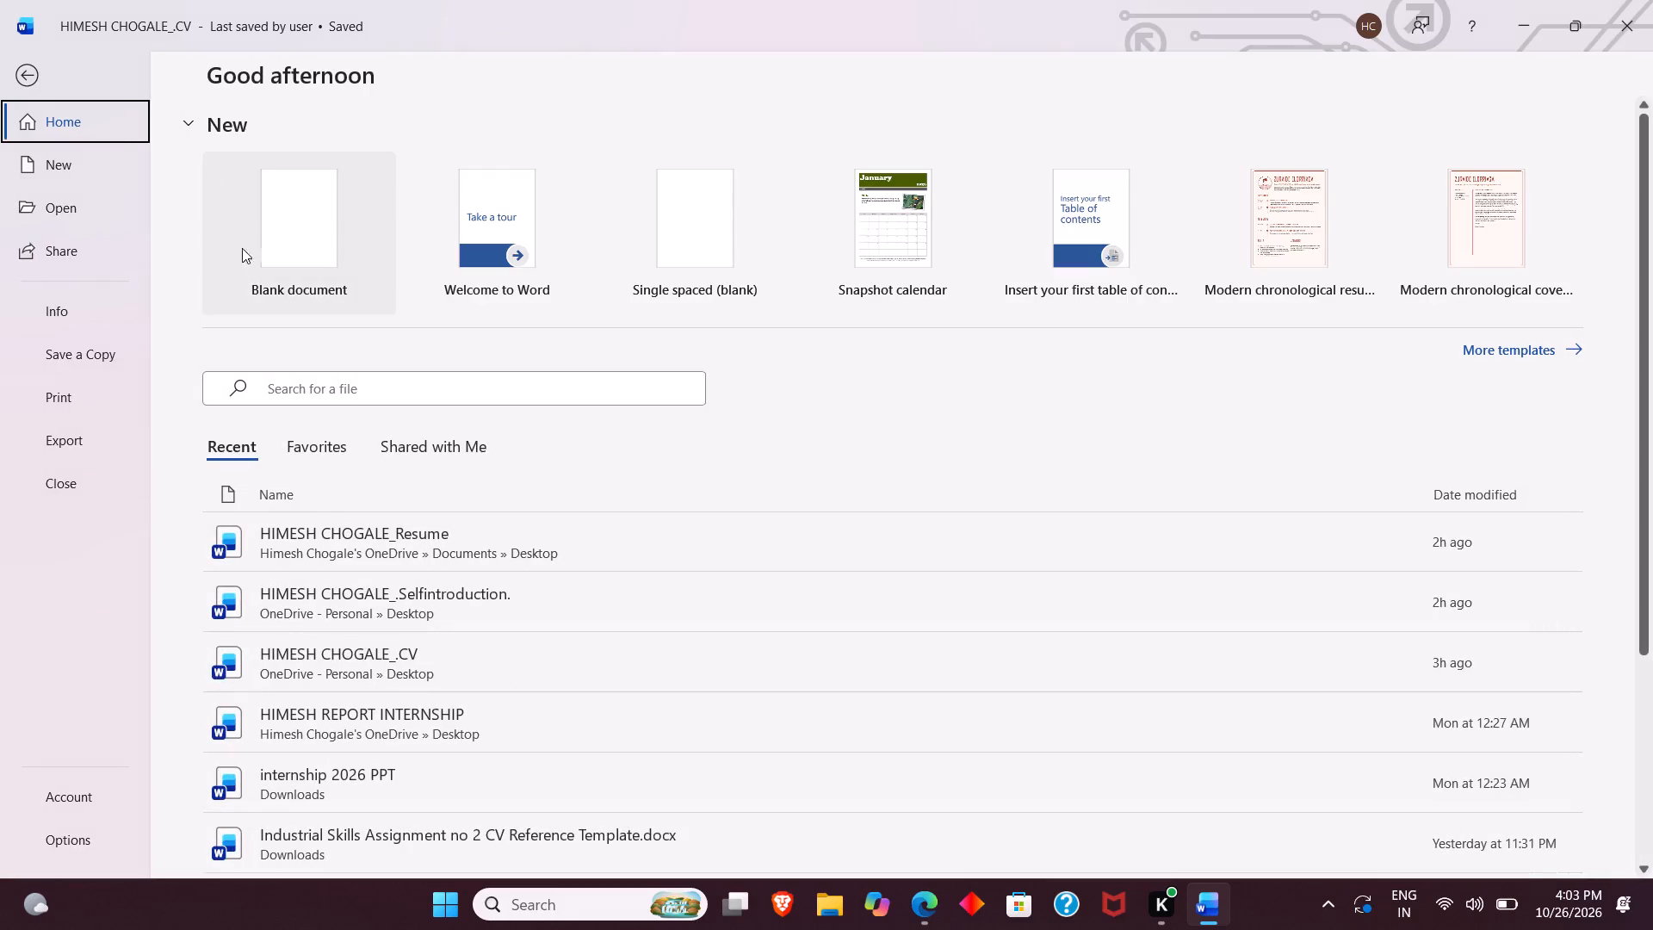
click(300, 236)
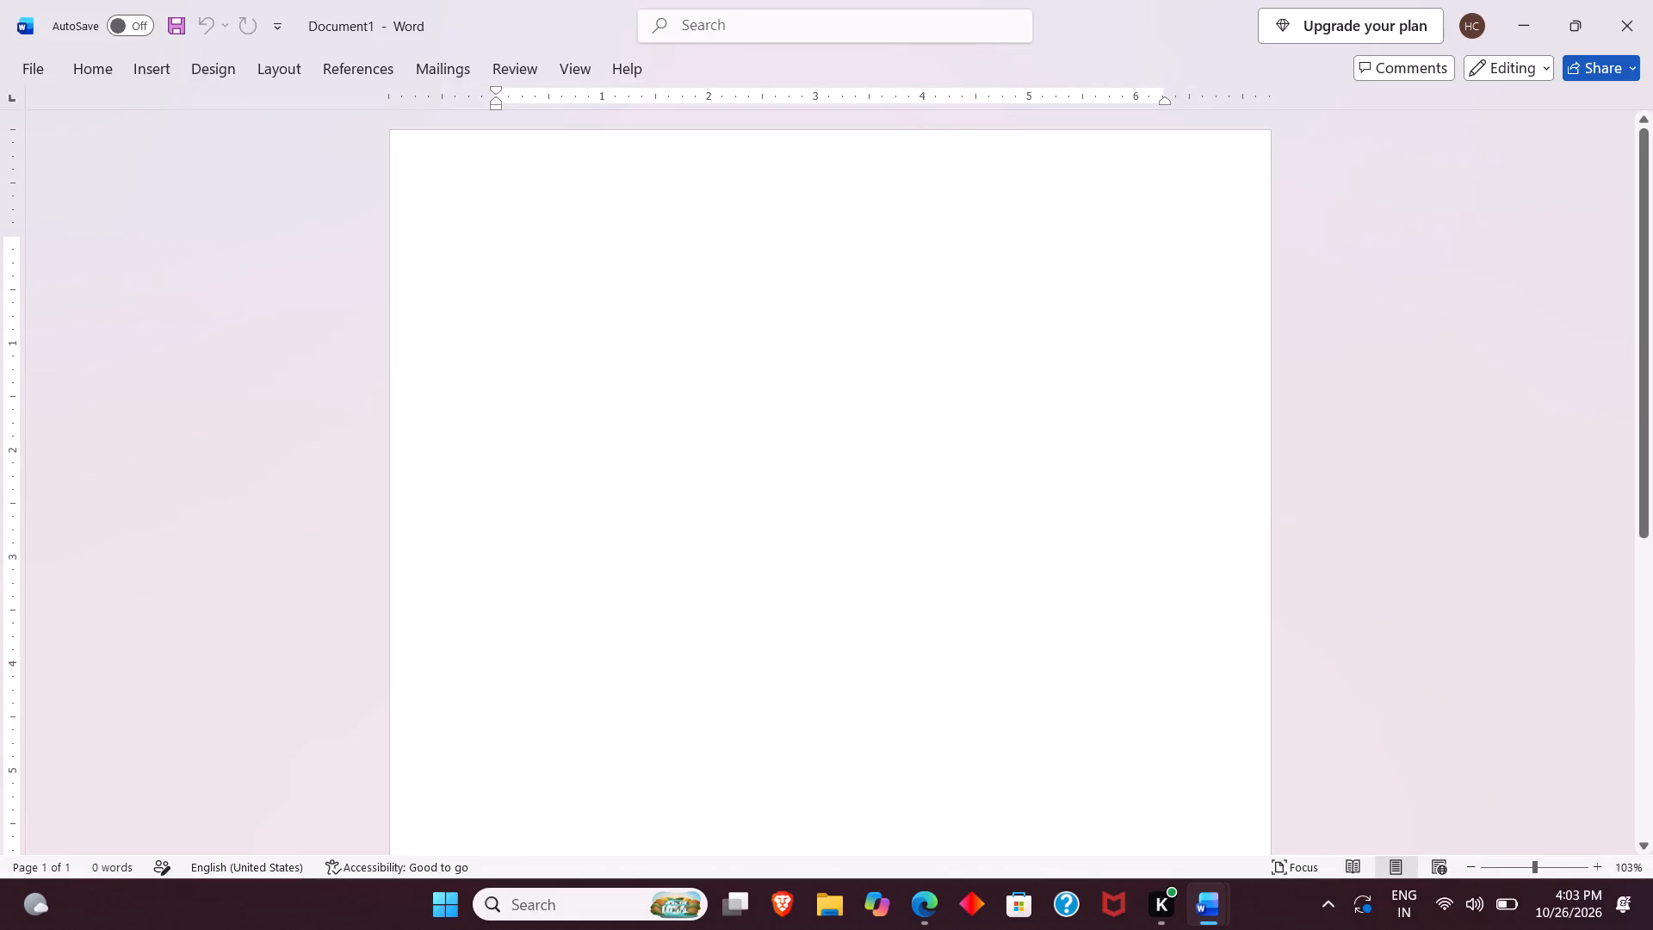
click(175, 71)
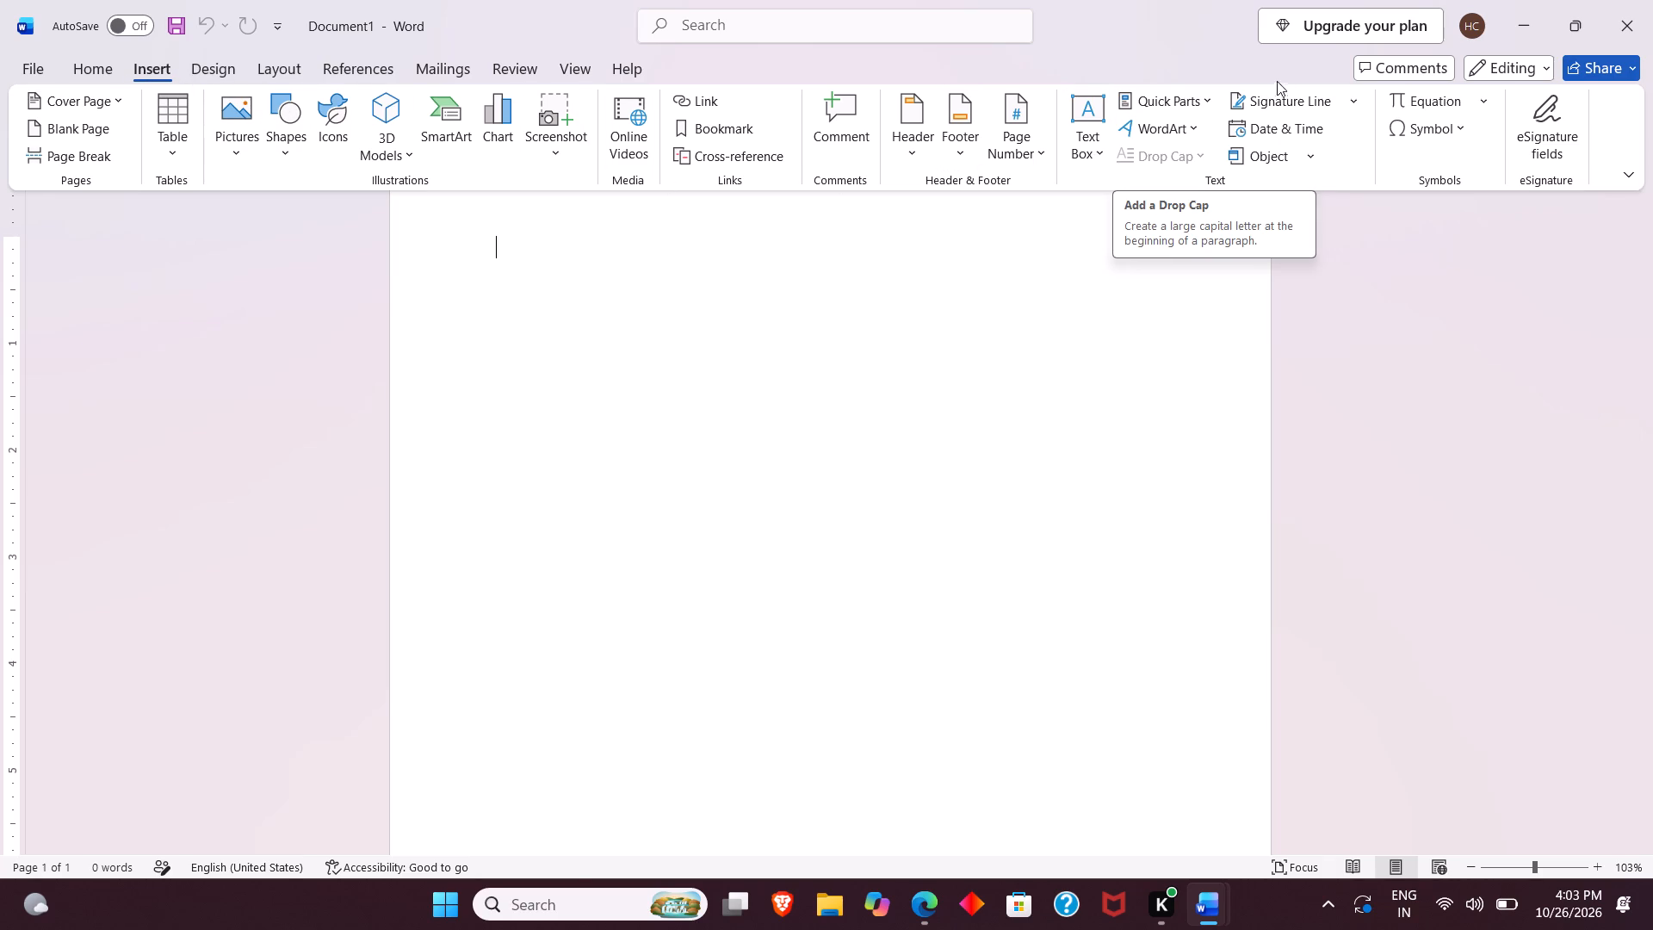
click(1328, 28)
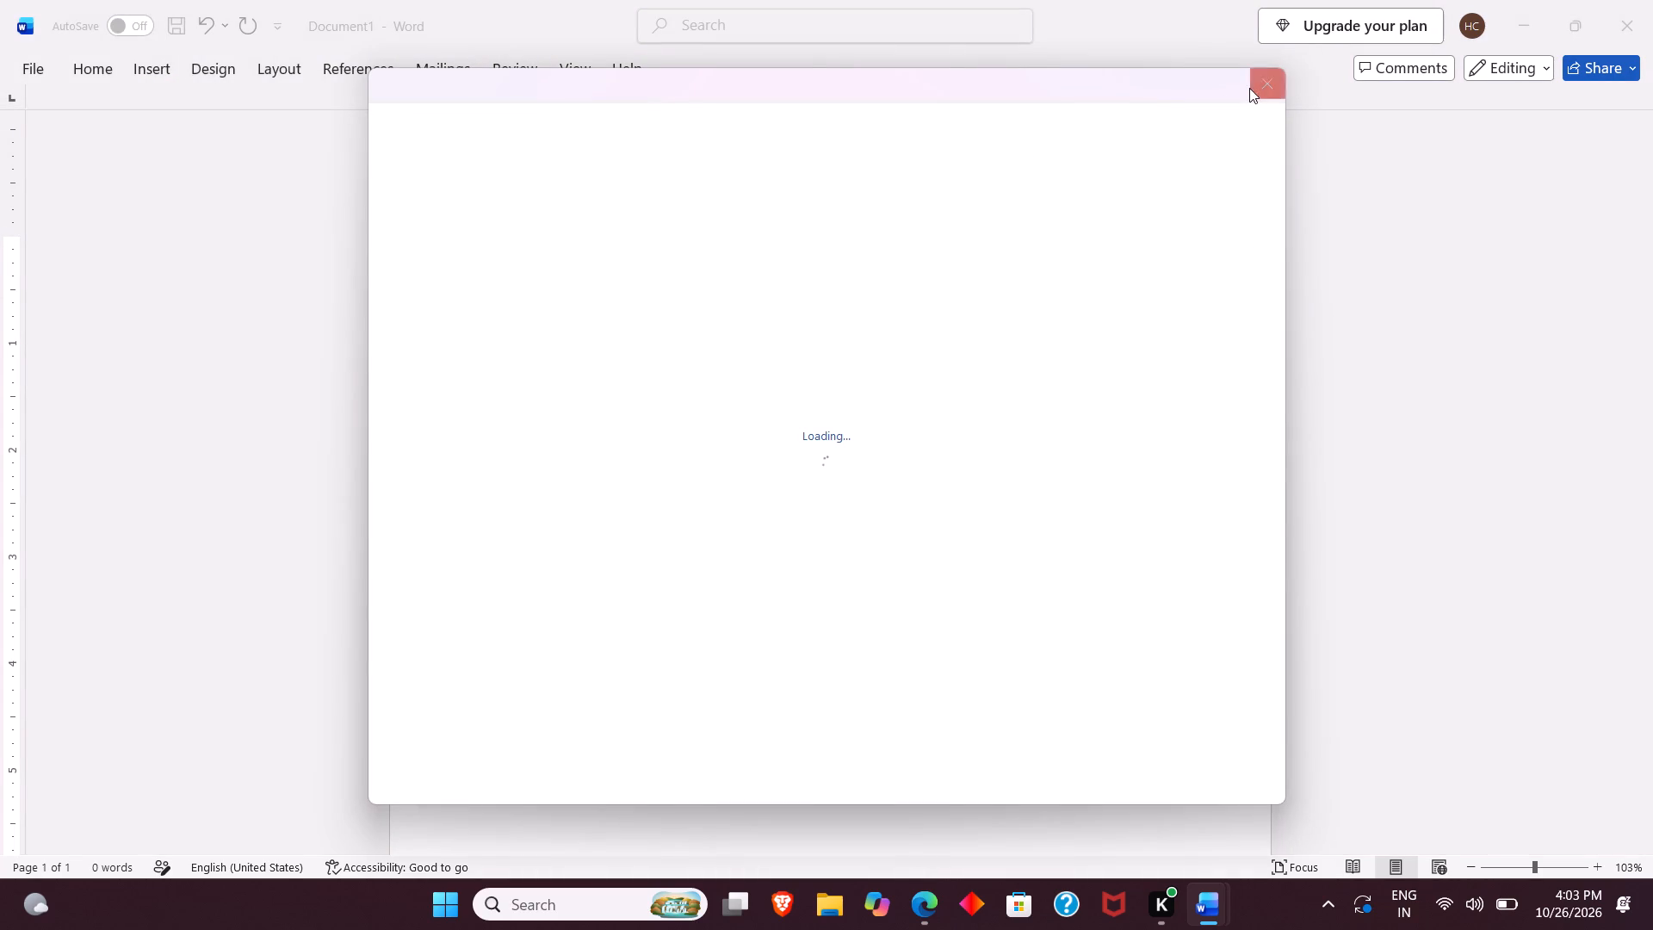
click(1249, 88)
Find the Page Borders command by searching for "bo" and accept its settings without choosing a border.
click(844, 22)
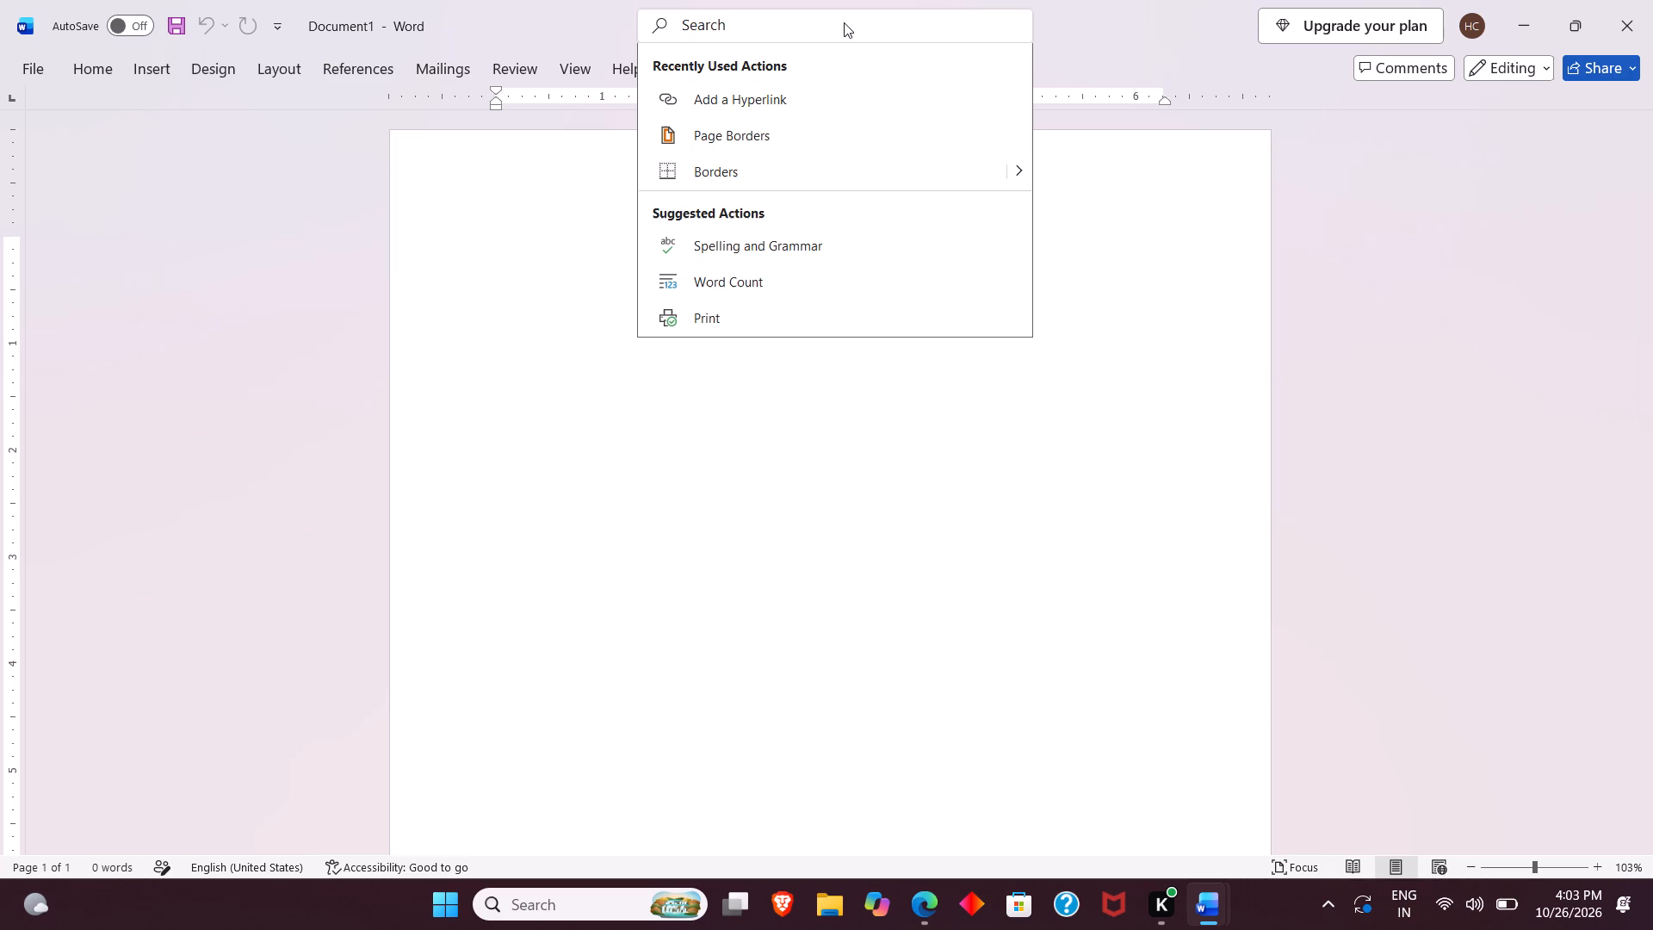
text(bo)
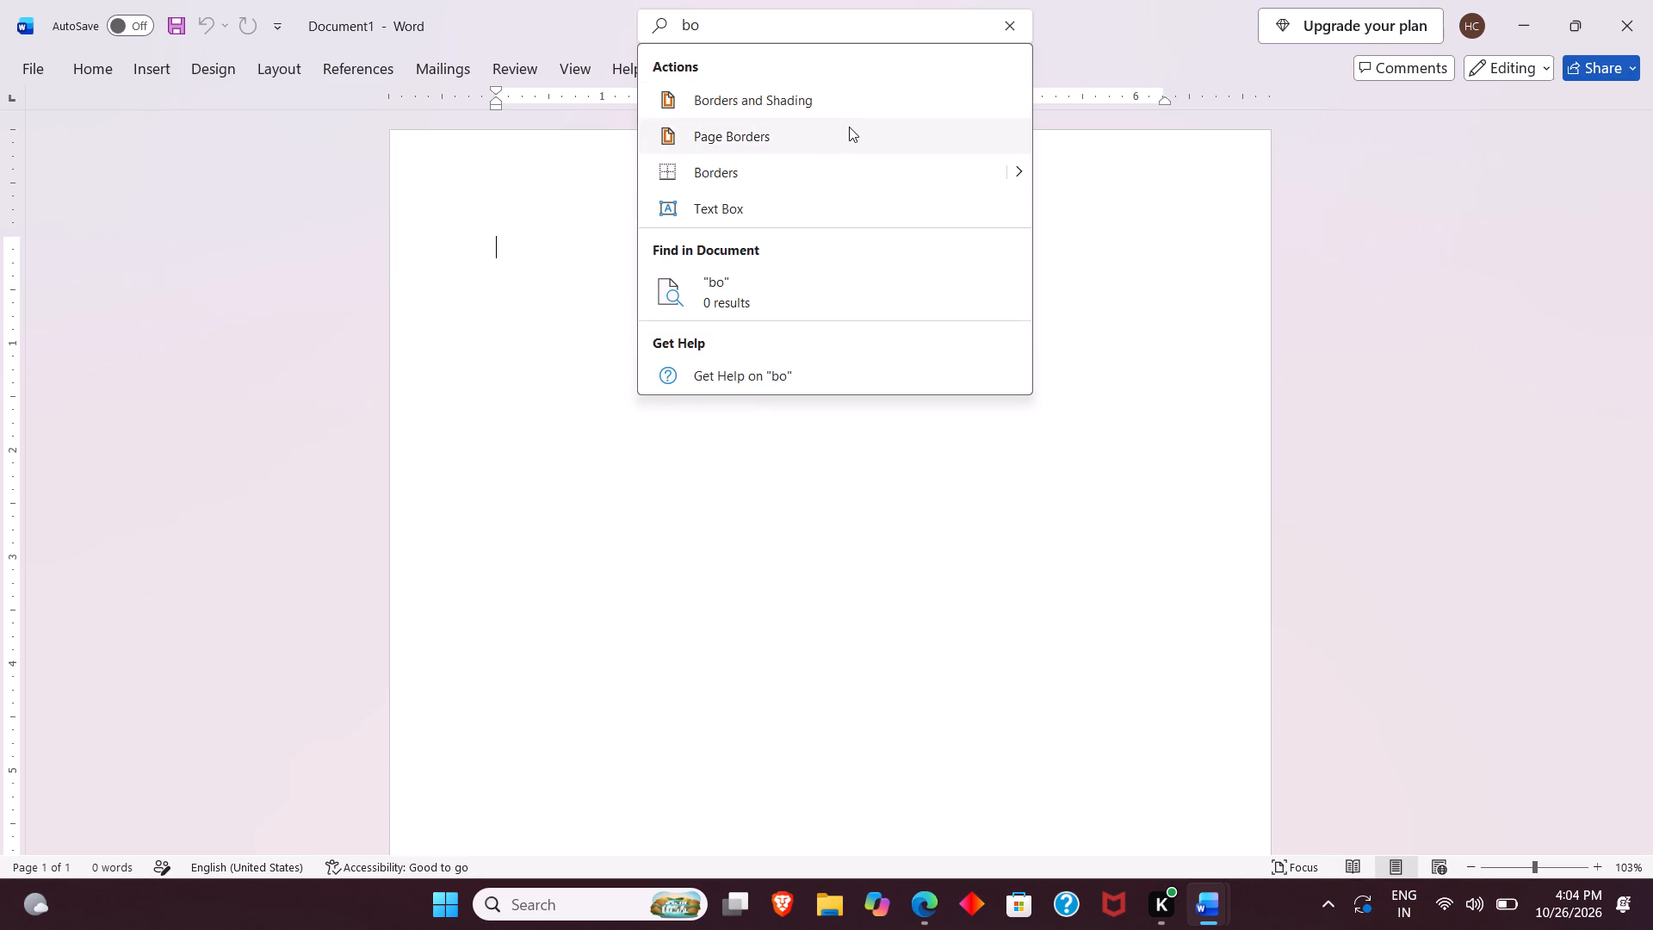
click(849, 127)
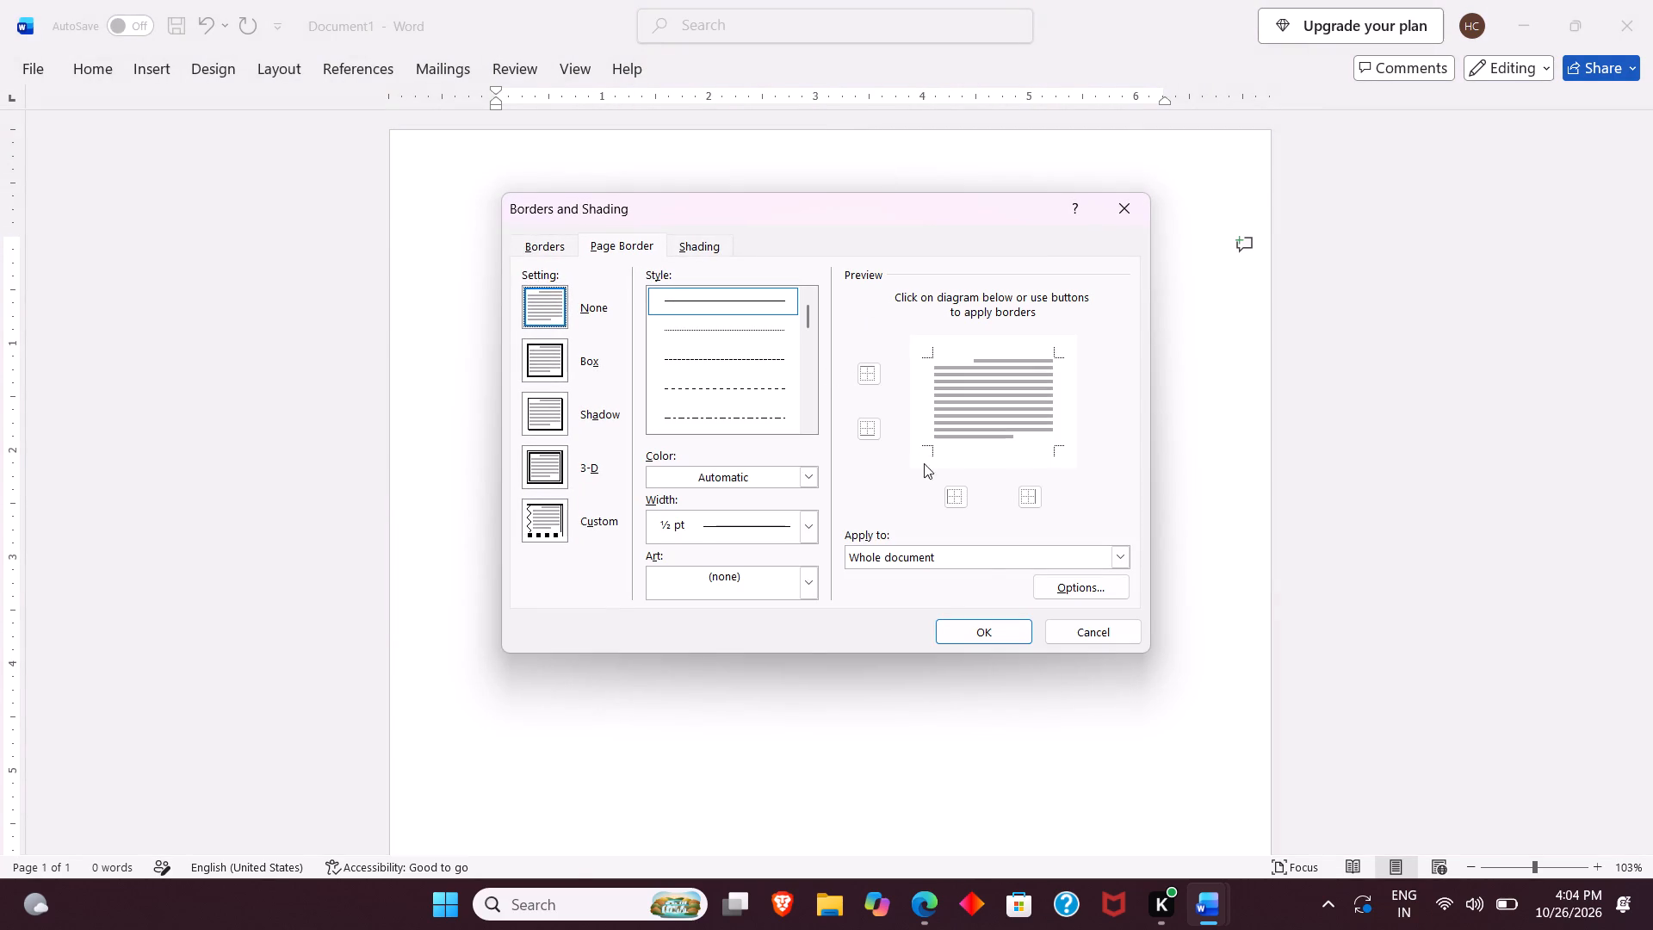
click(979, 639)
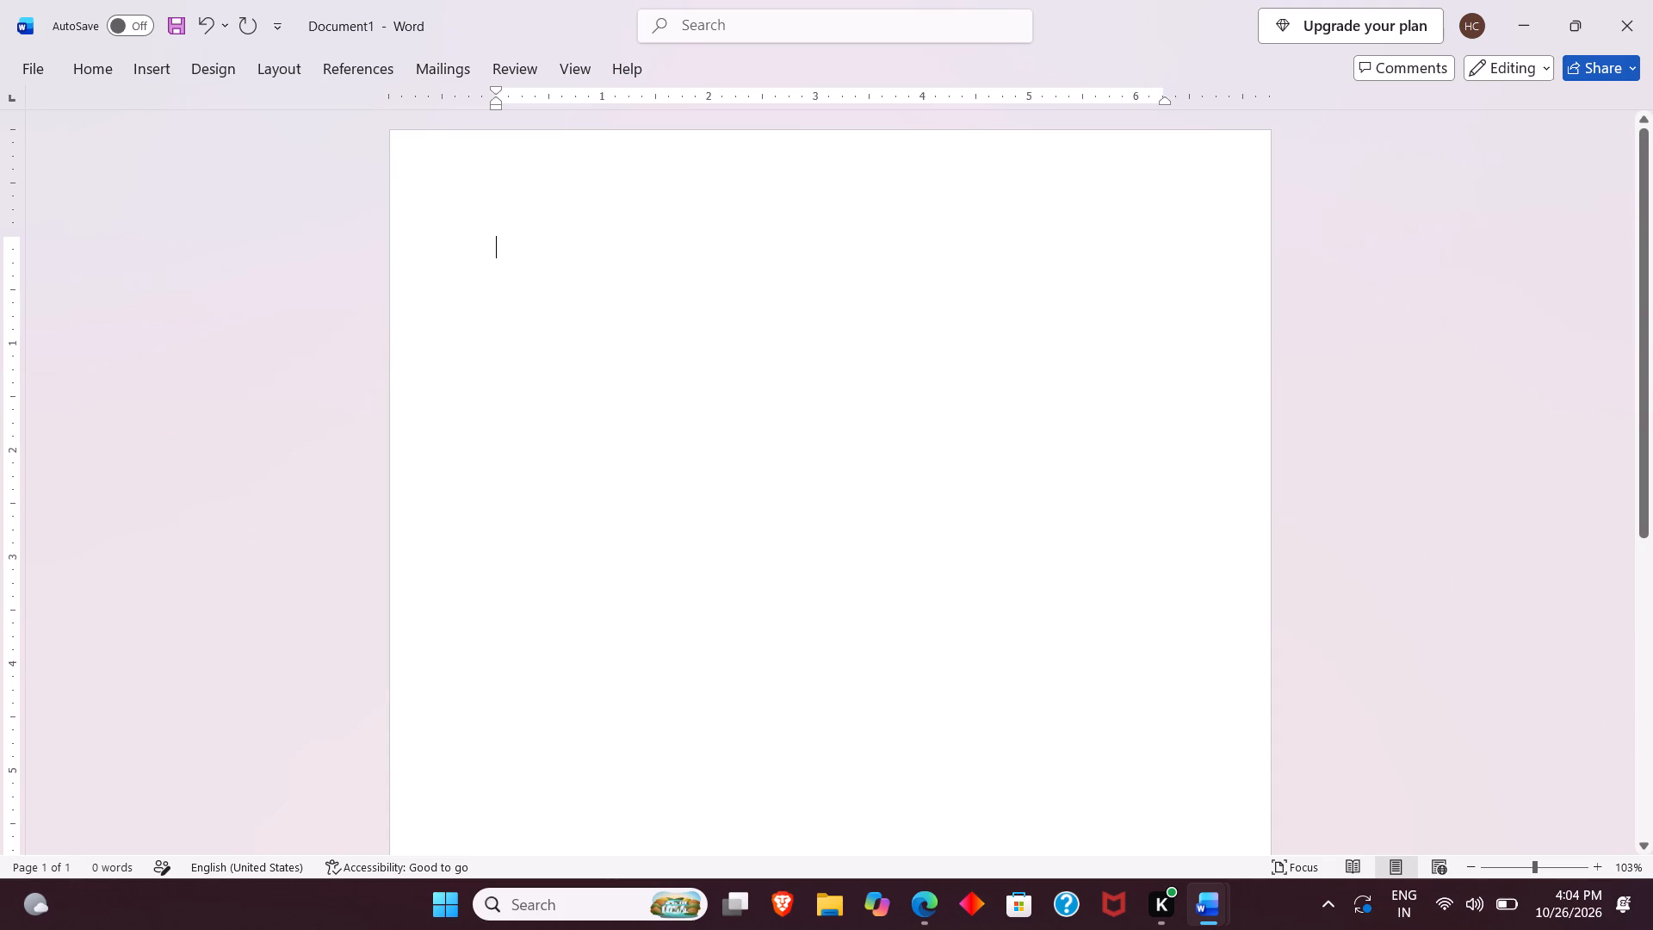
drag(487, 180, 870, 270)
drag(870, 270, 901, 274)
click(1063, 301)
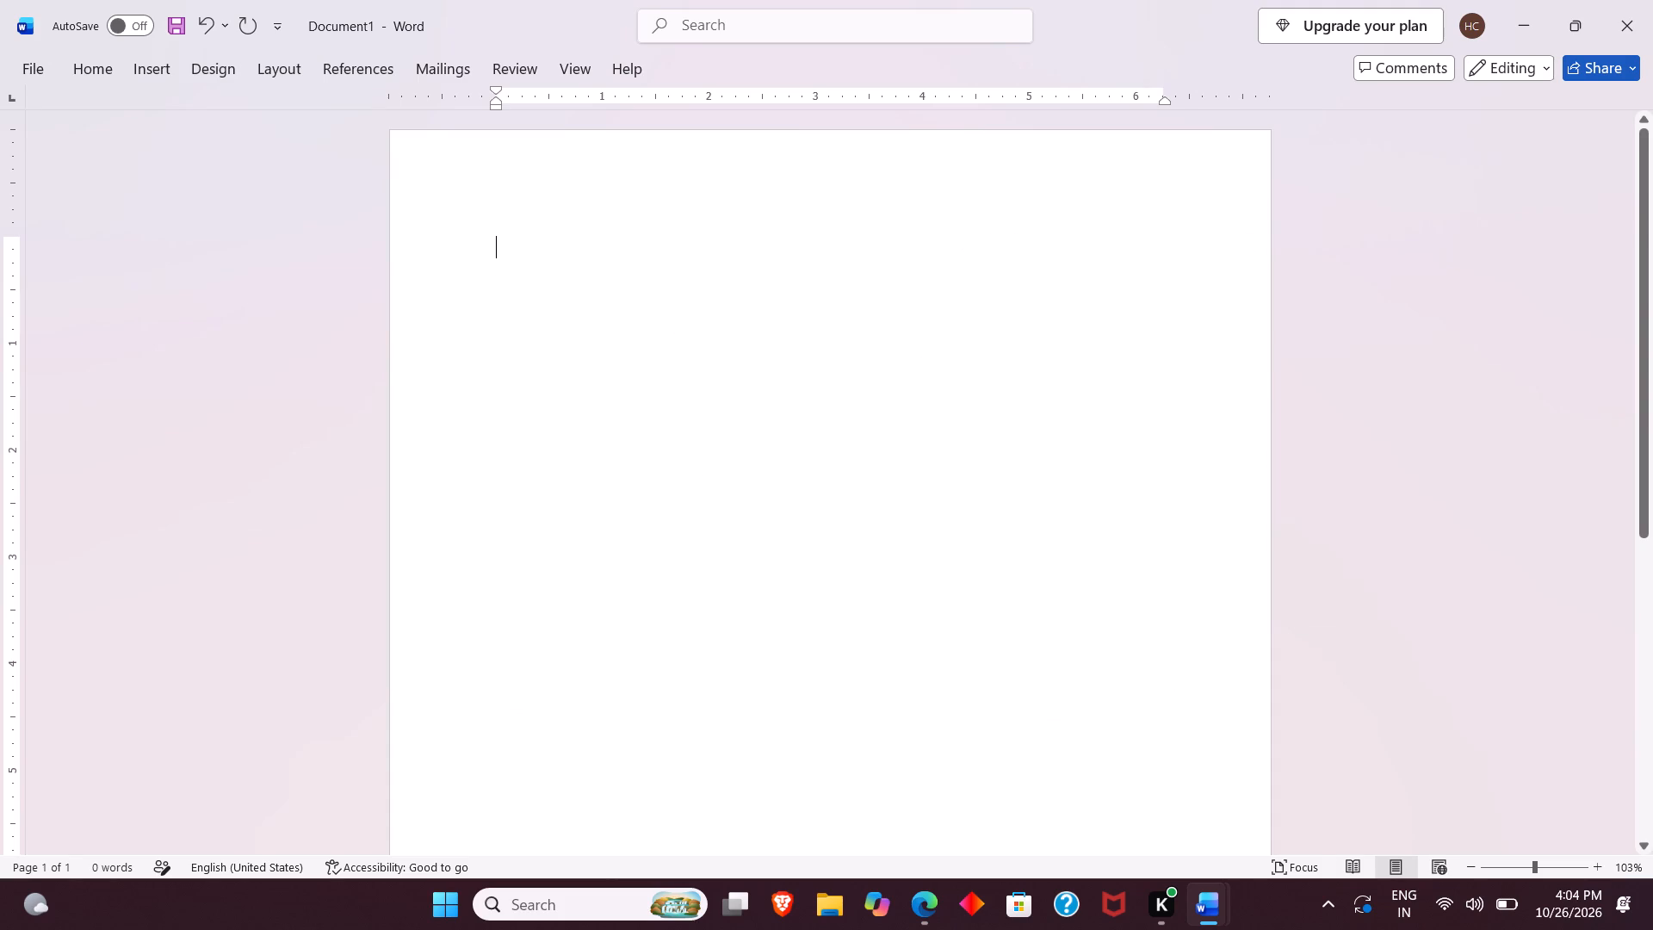
Find the Page Borders command again and choose the Box setting for the whole document.
click(886, 19)
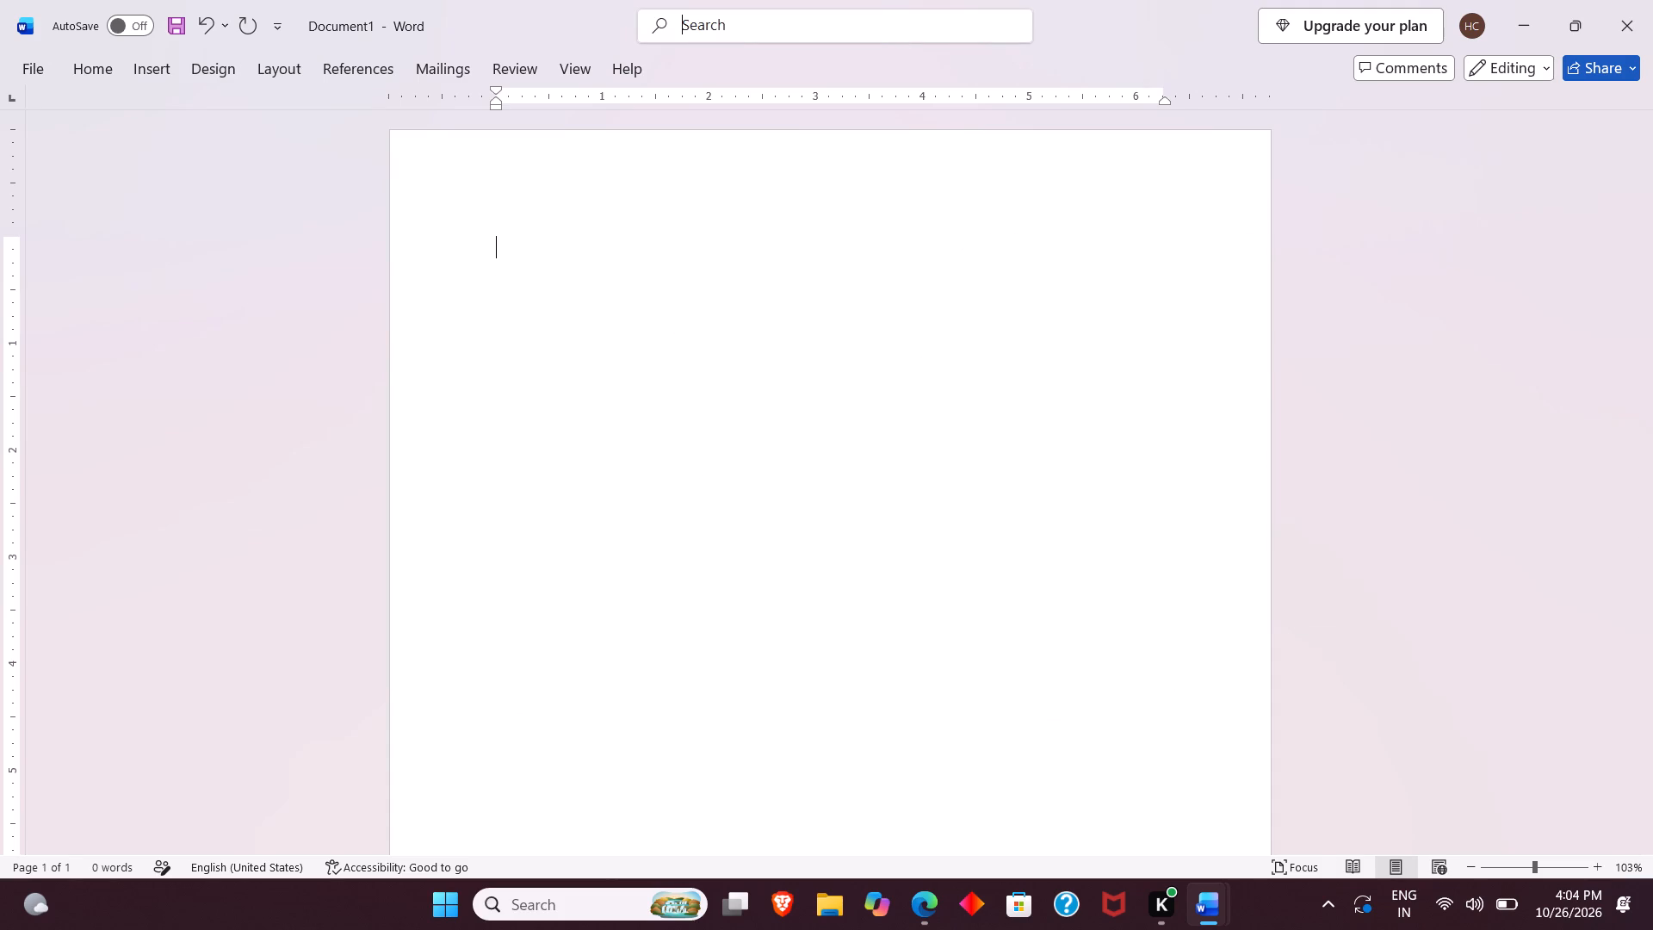
click(864, 22)
click(687, 22)
key(b)
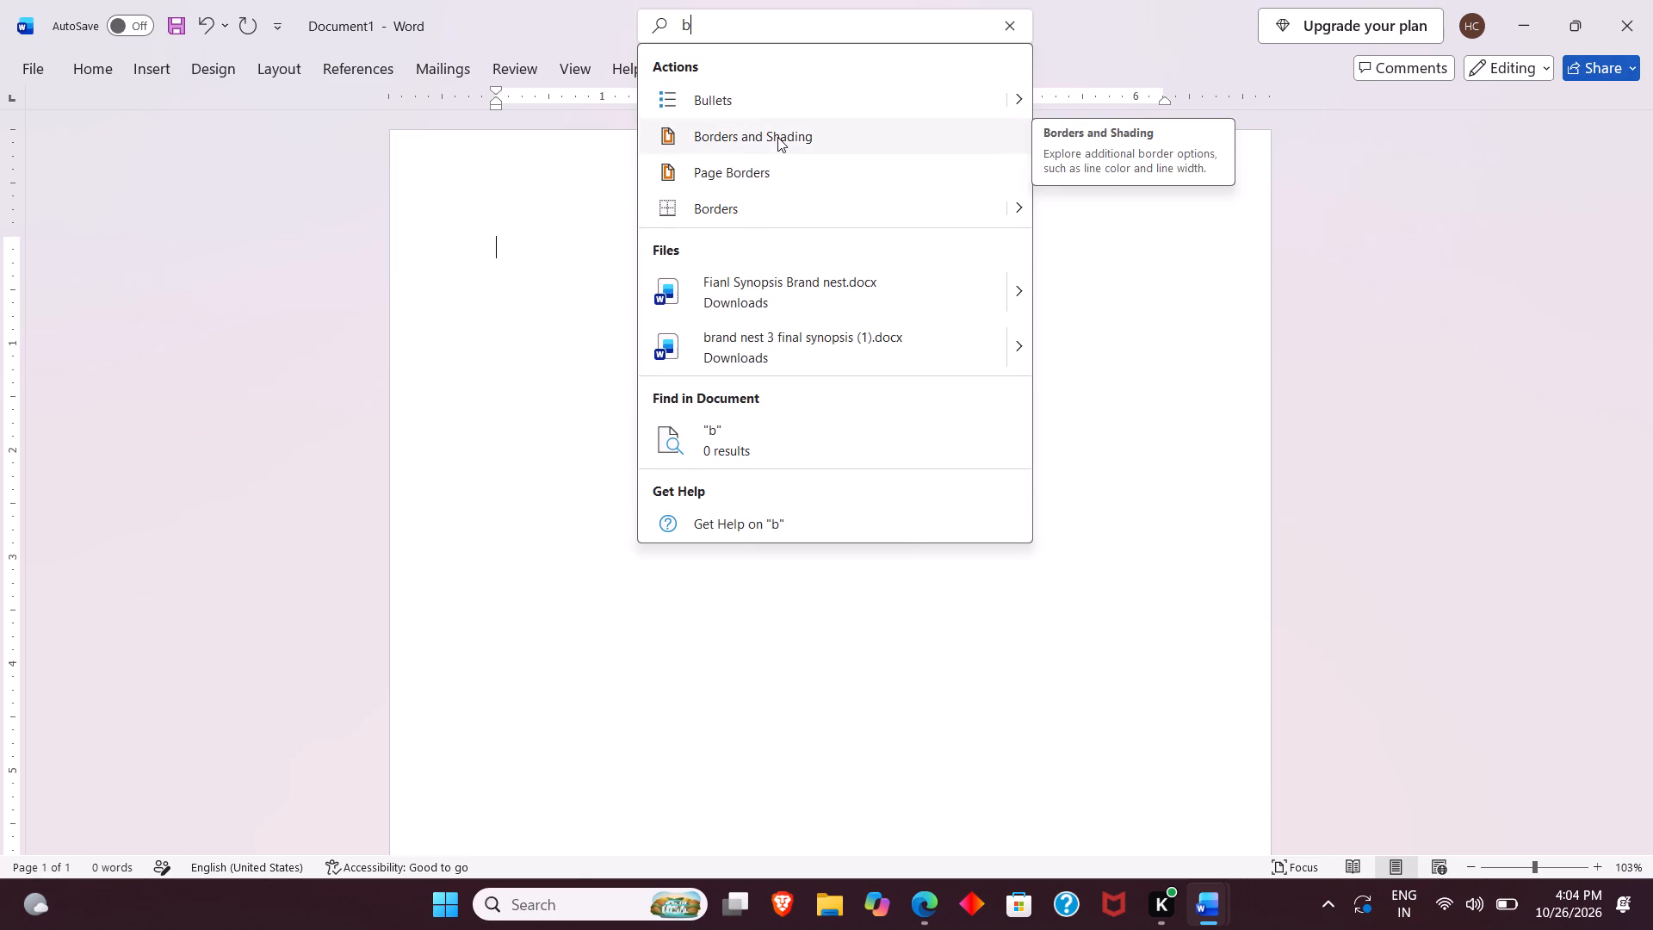
click(831, 181)
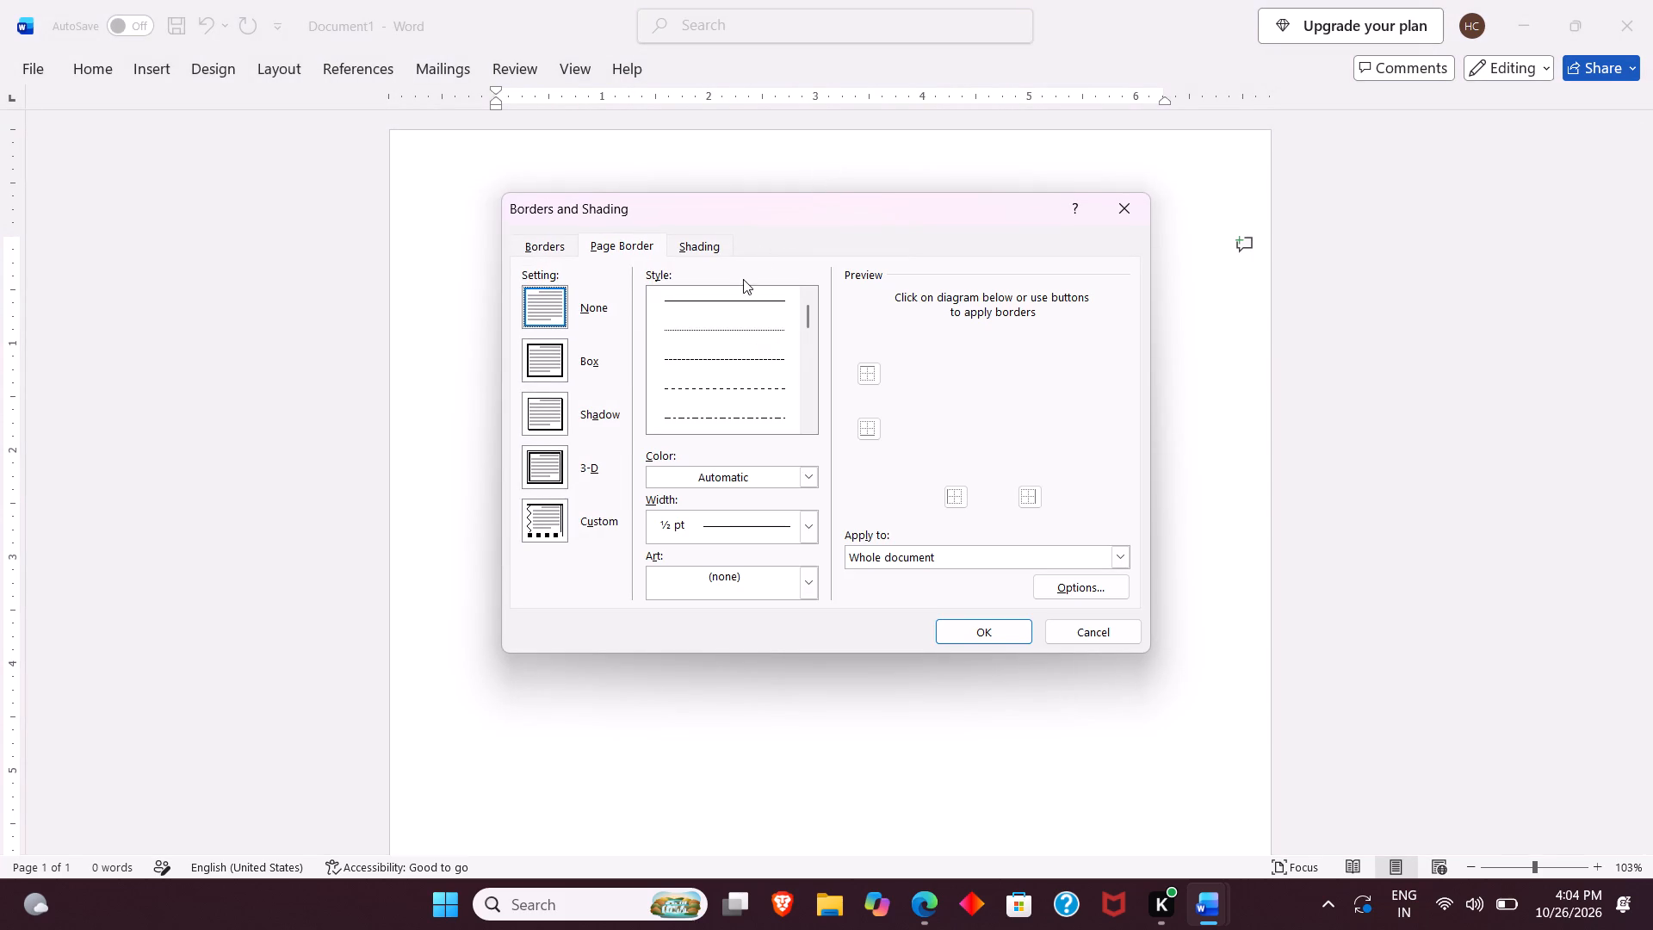
click(529, 356)
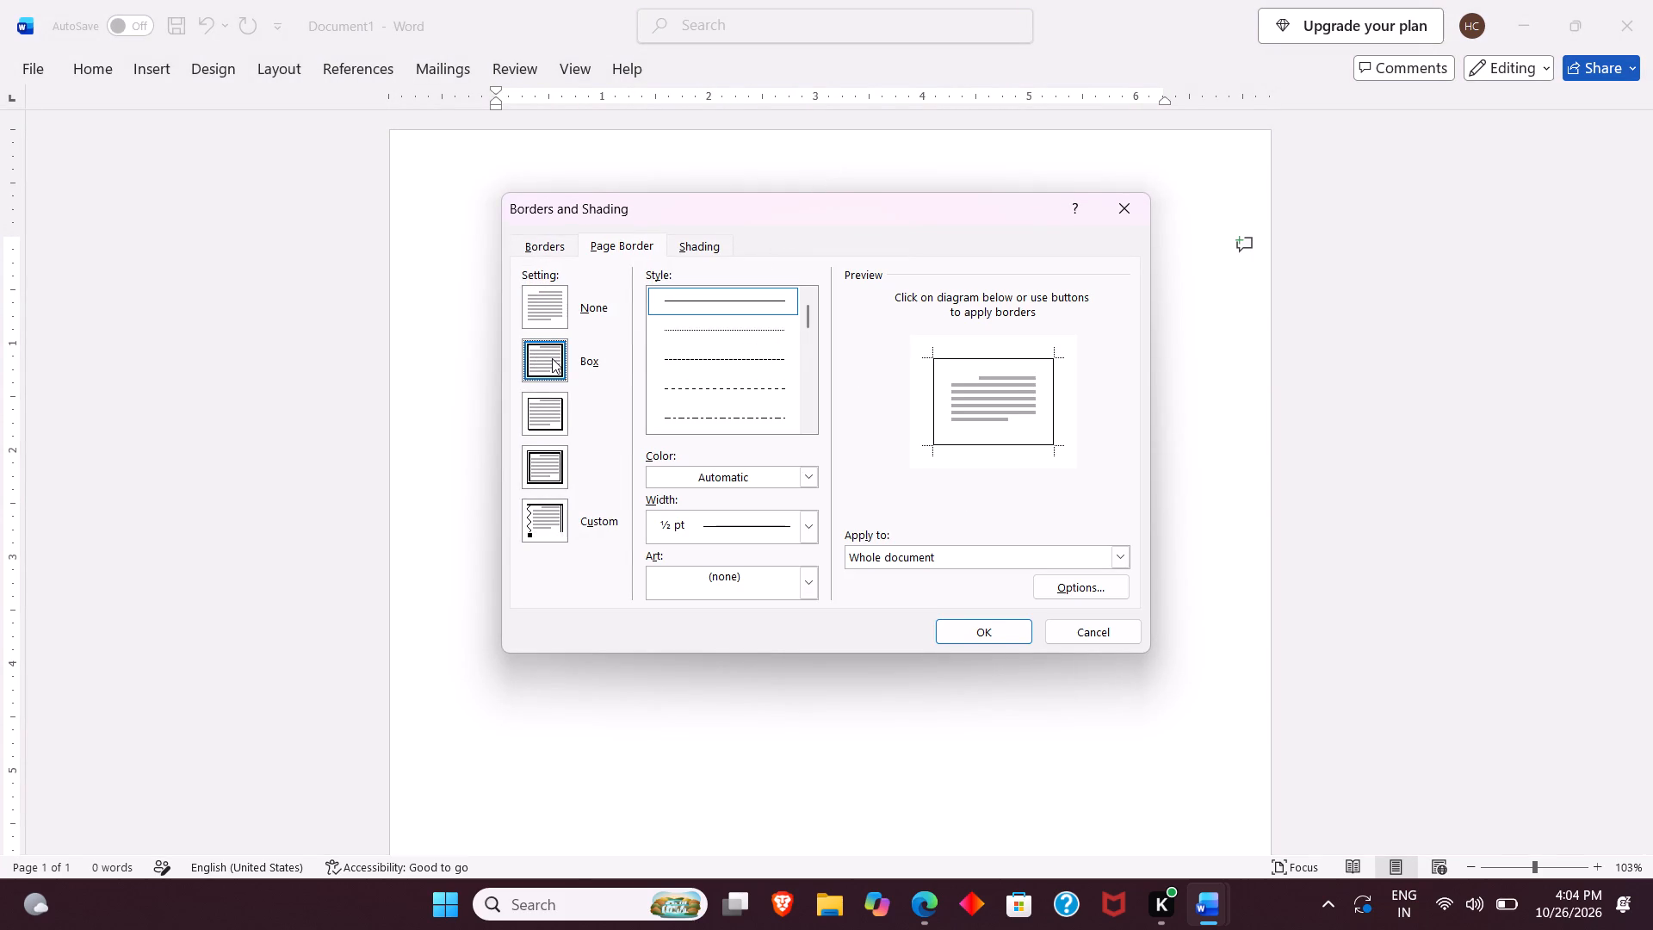
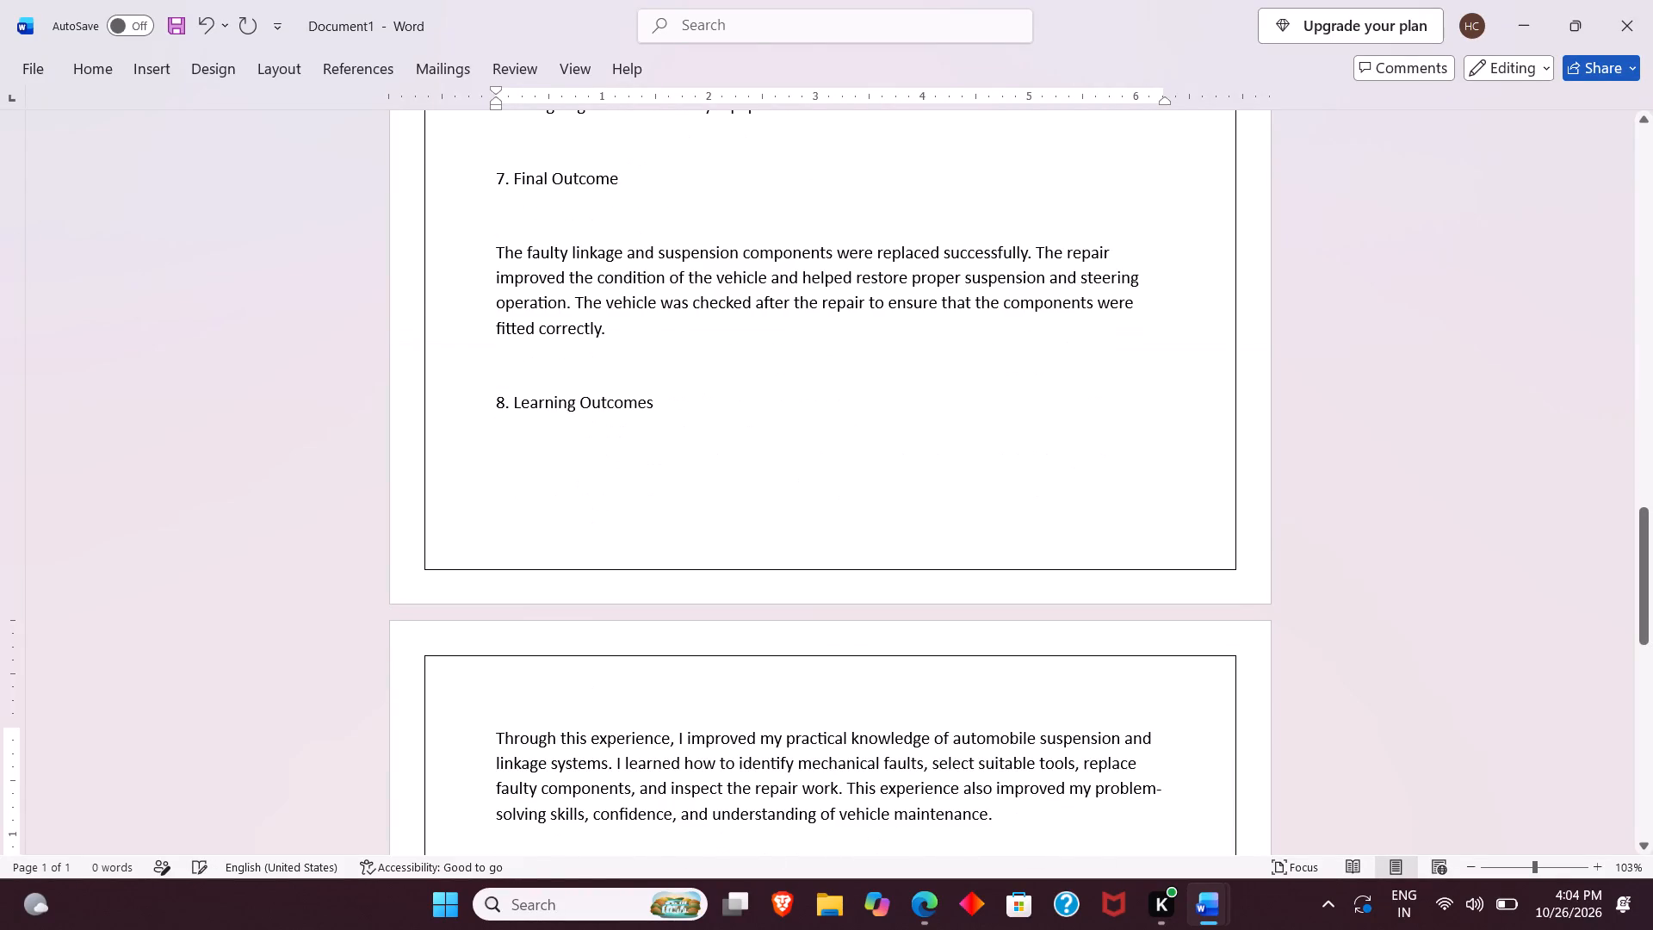
Make the report title "Problem-Solving Report: Car Linkage and Suspension Repair" bold and set its font size to 18.
scroll(759, 418, up, 9)
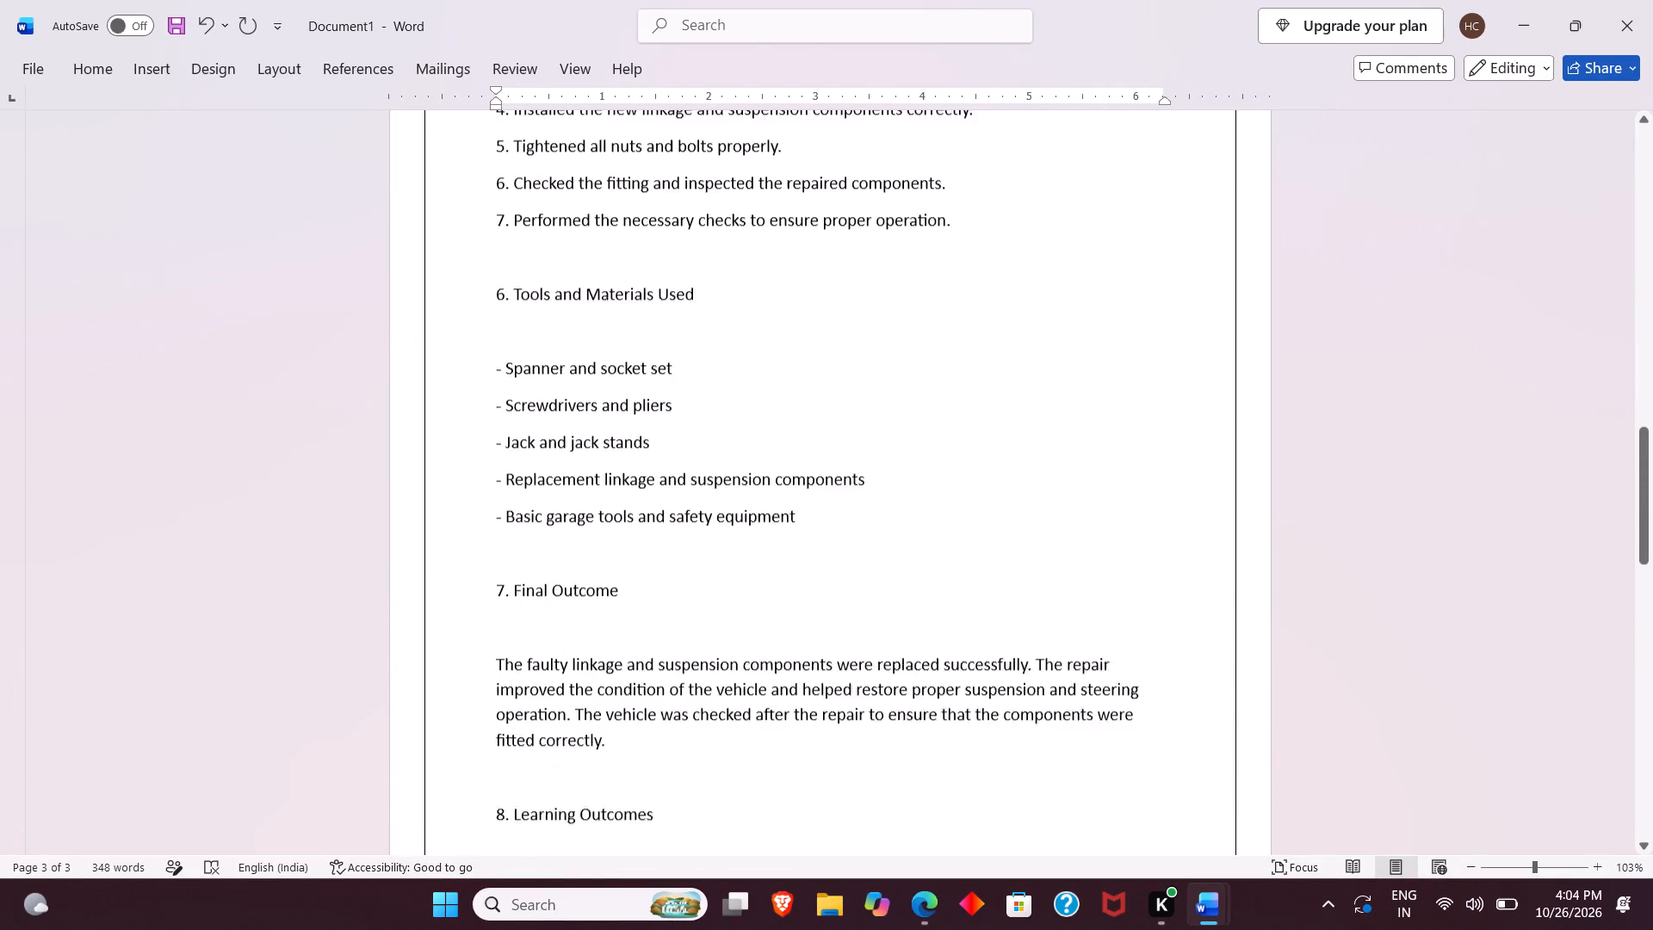
scroll(772, 351, up, 10)
scroll(768, 352, up, 13)
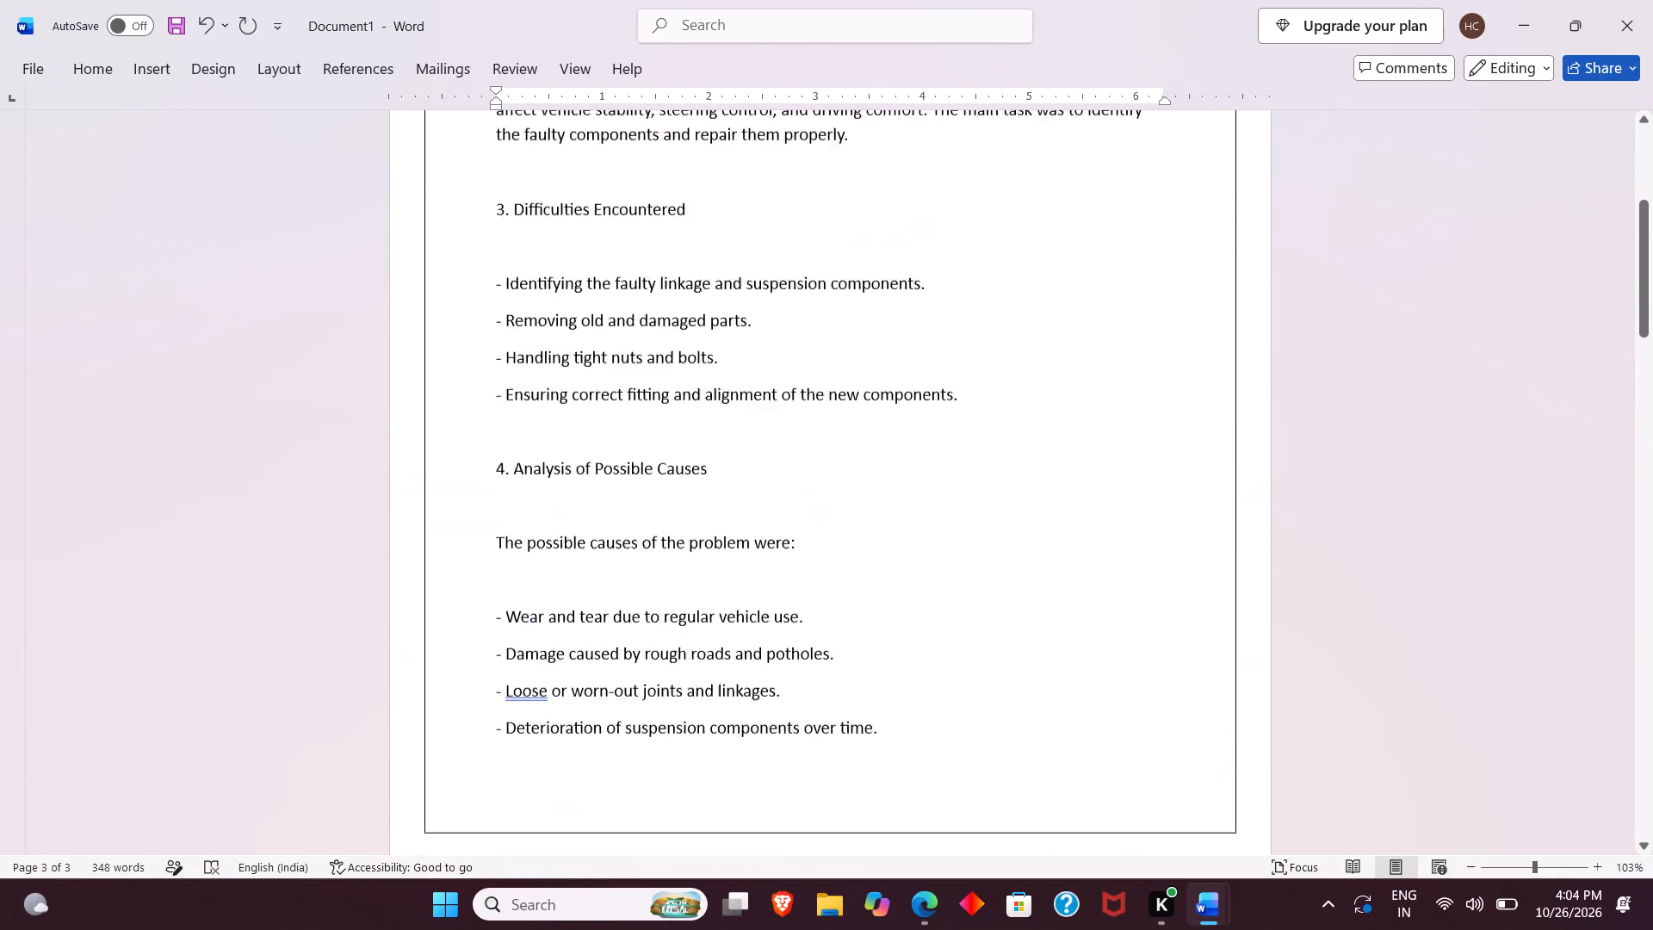
scroll(768, 351, up, 10)
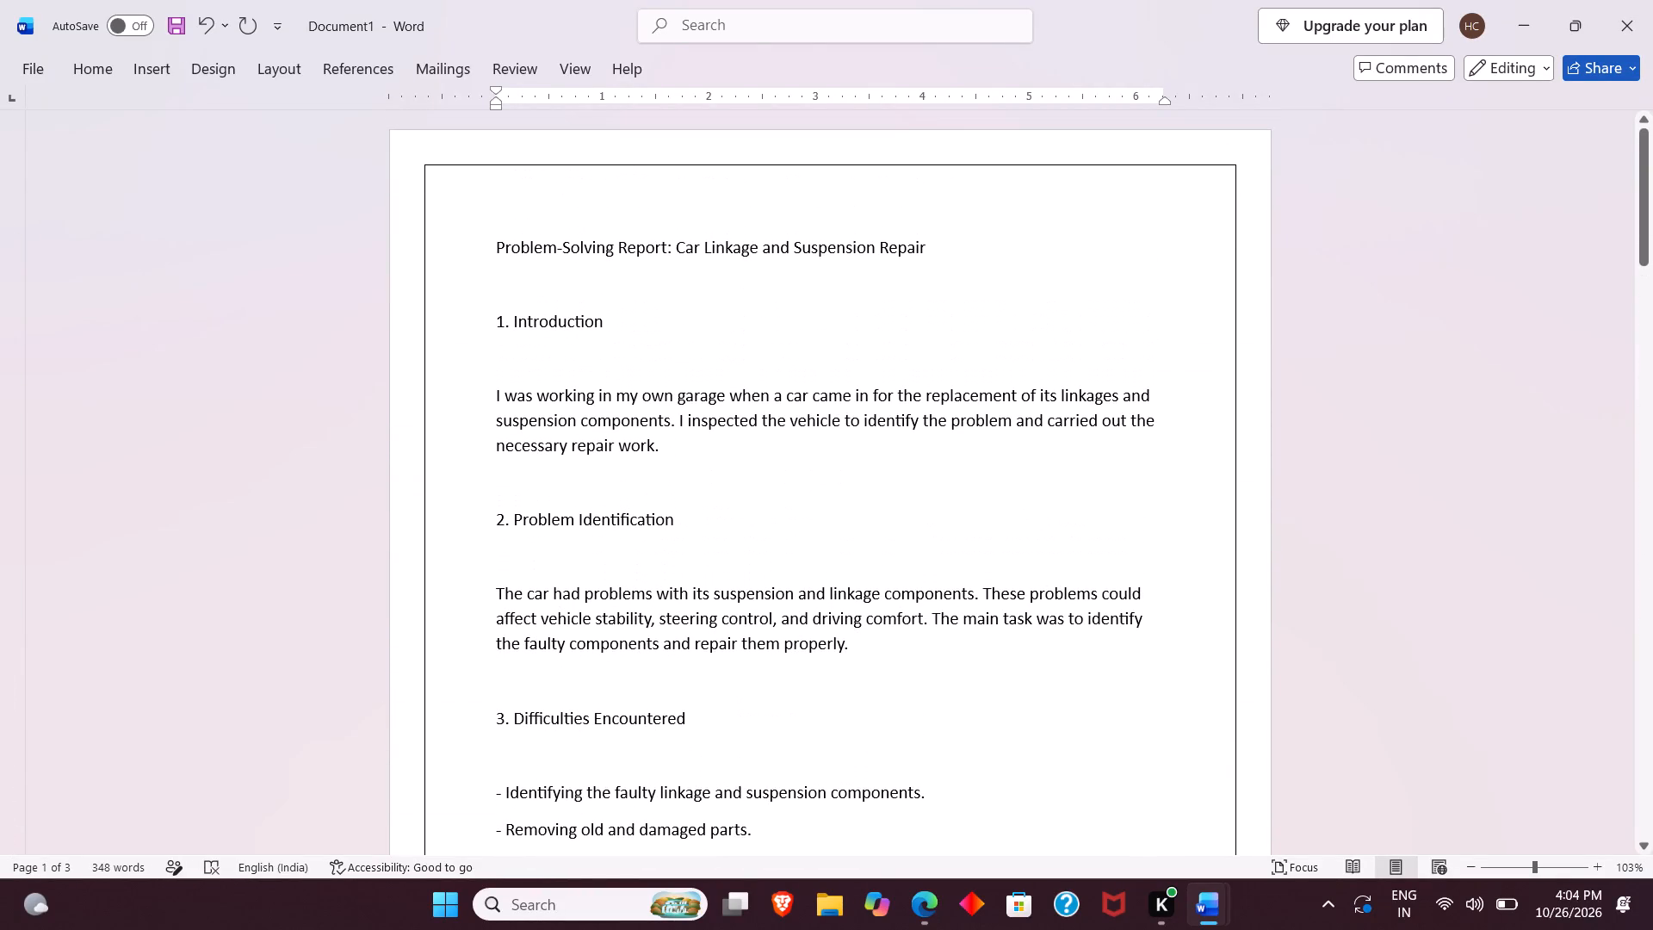
scroll(771, 347, up, 2)
drag(495, 248, 952, 248)
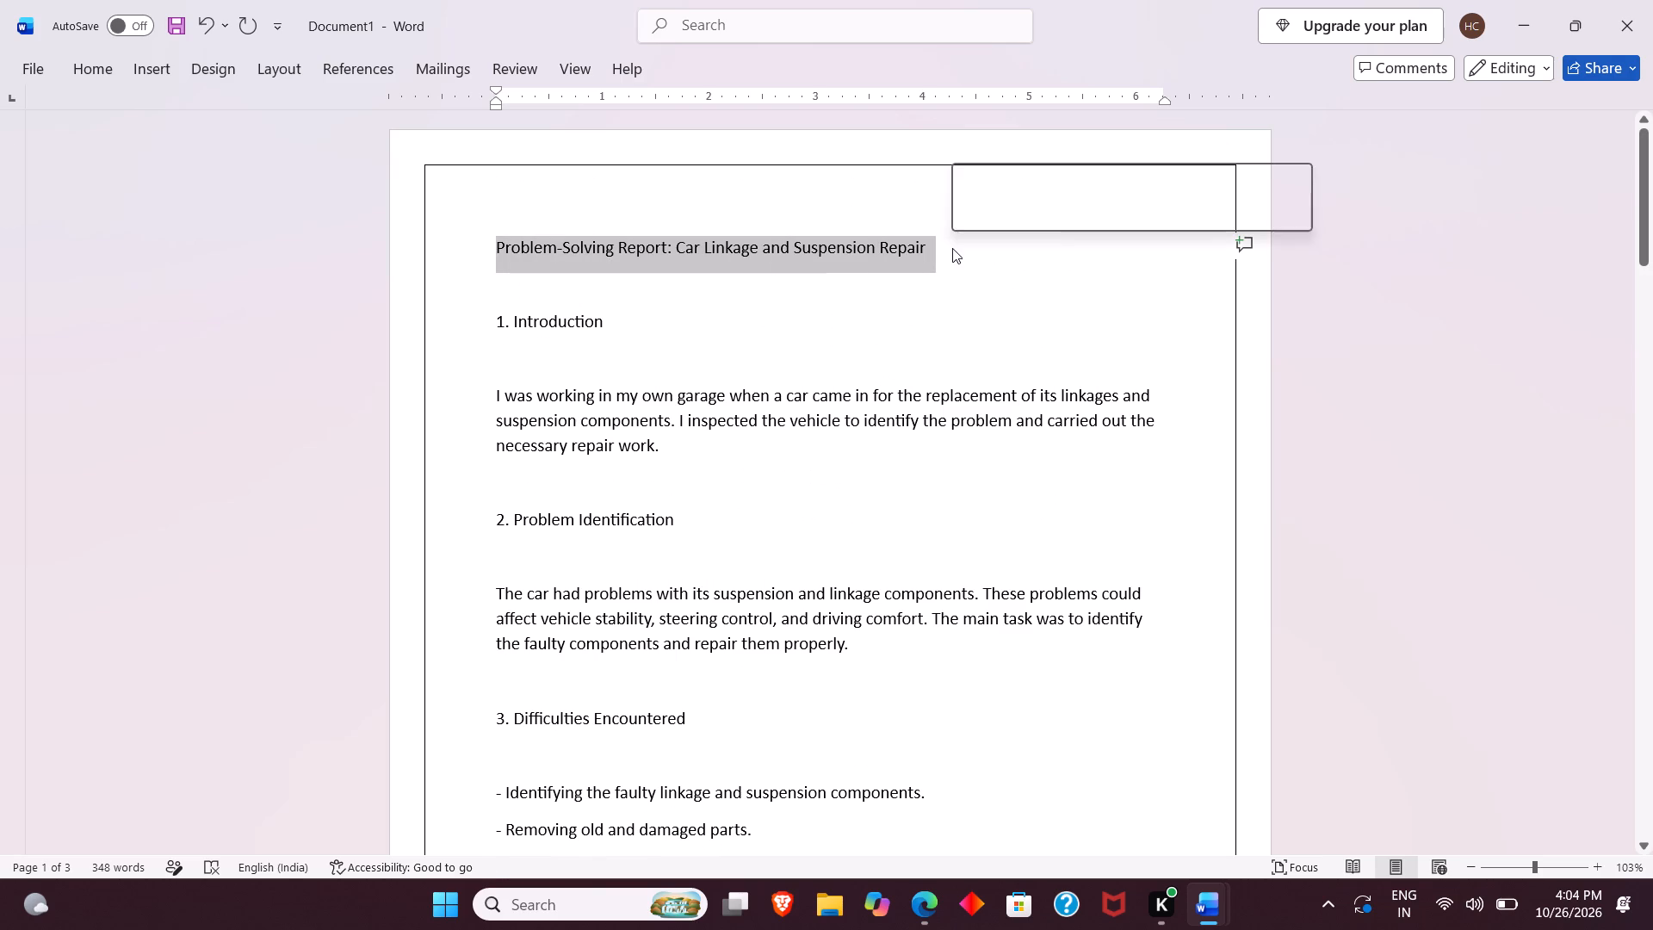
click(968, 214)
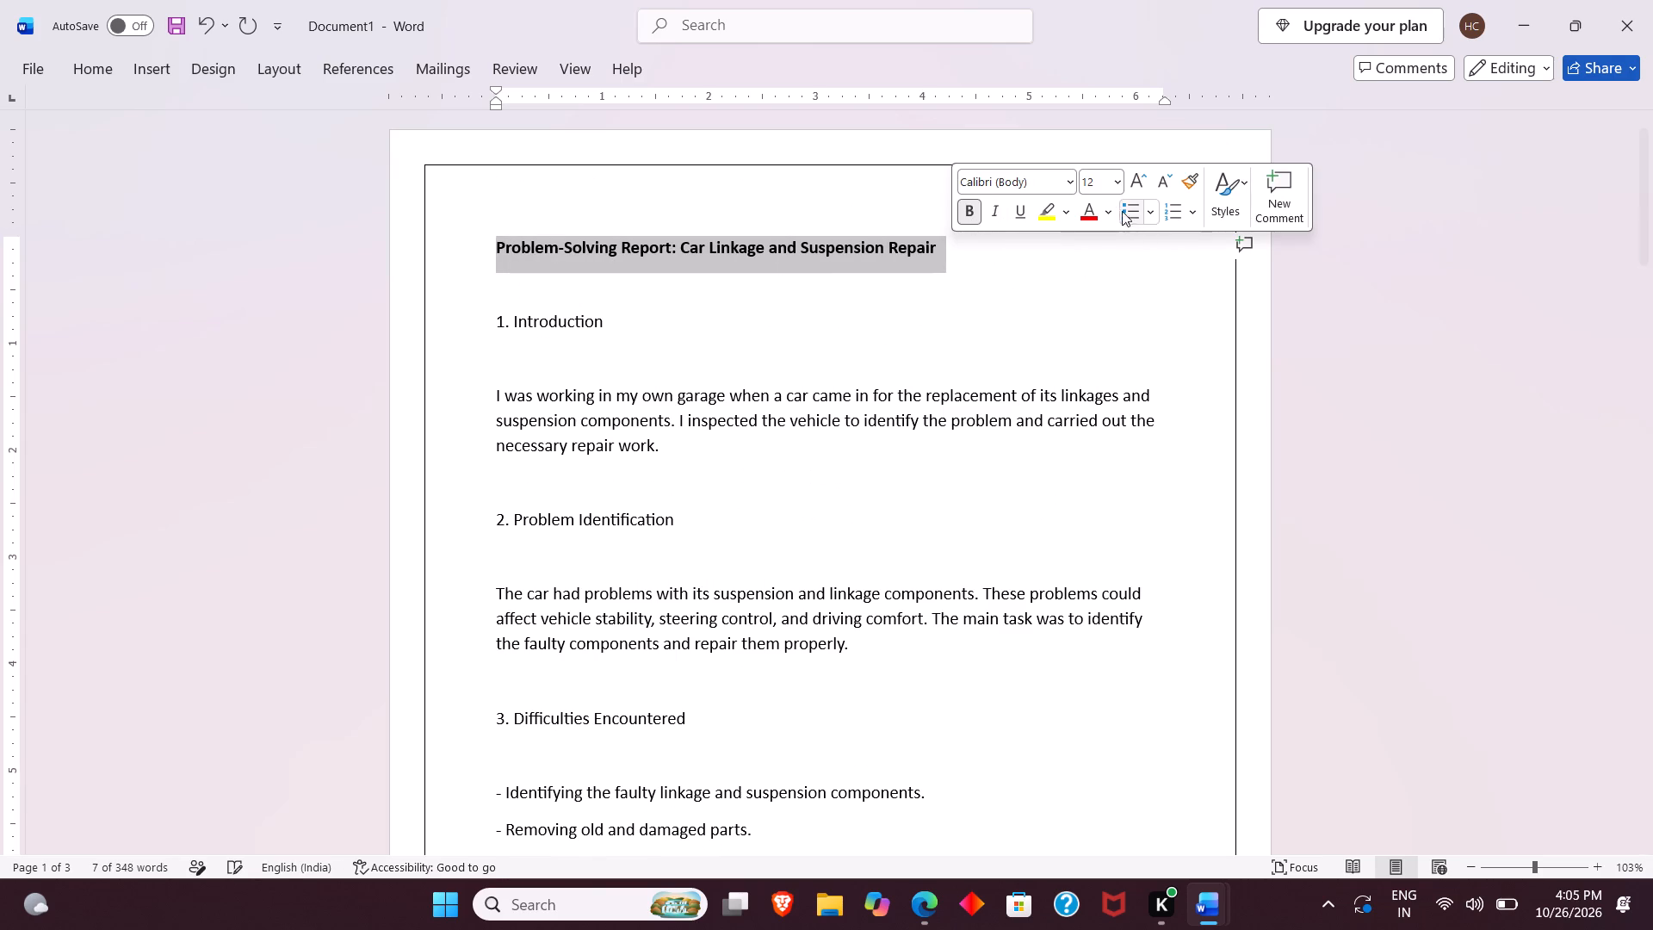
click(1117, 184)
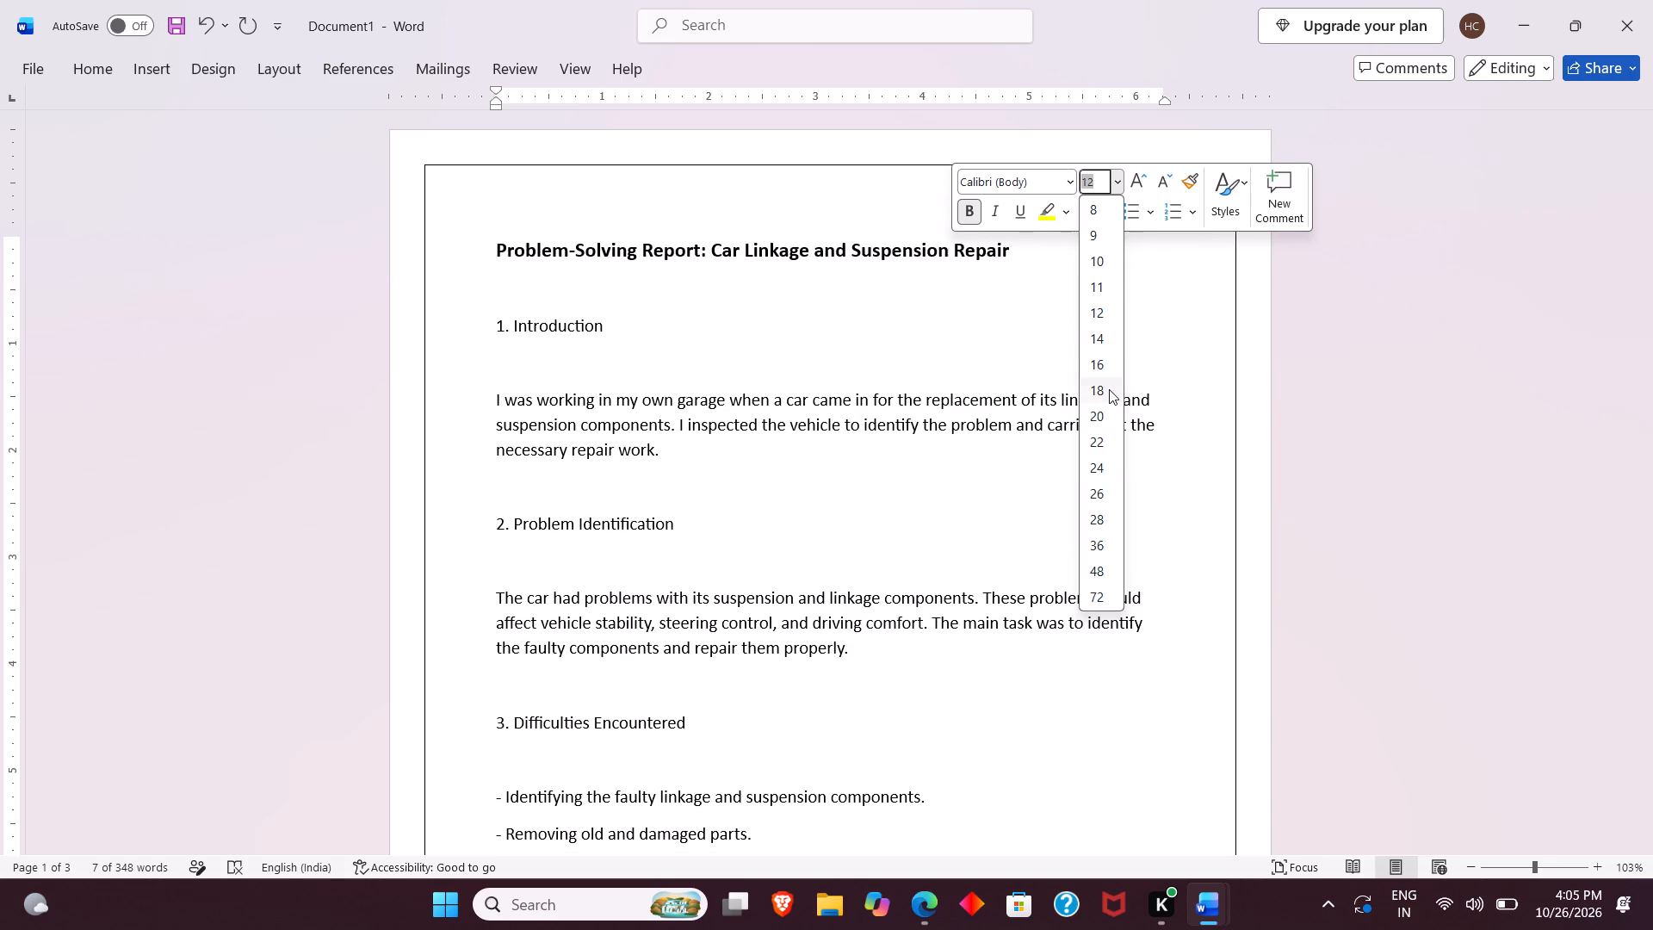
click(1109, 389)
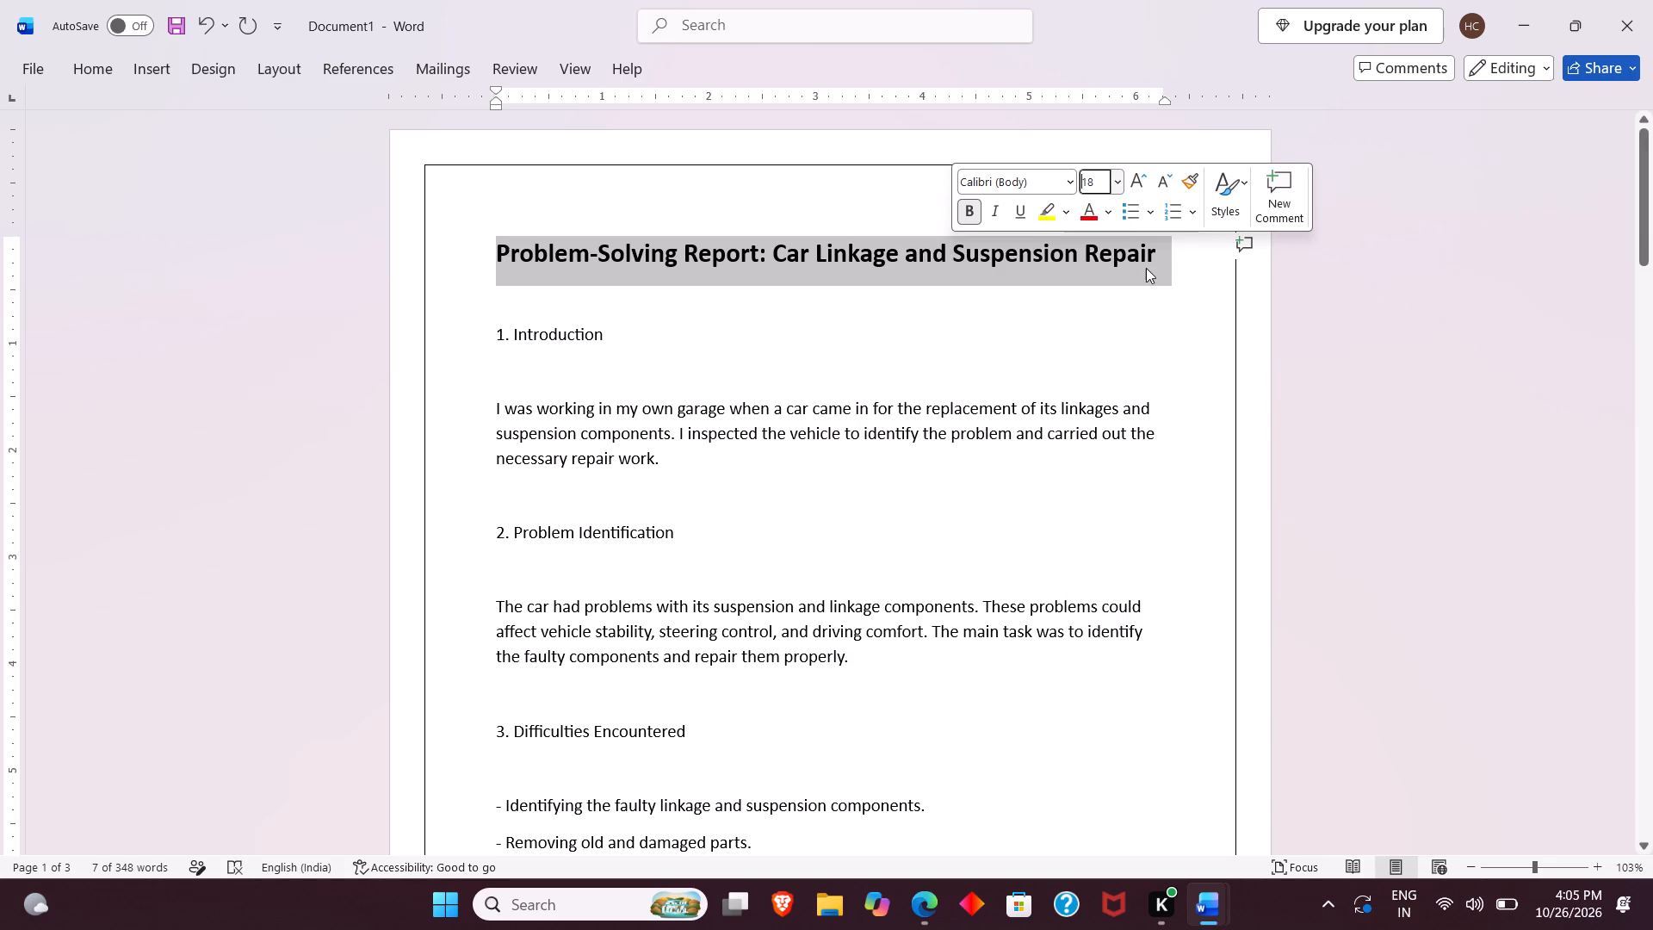
click(1147, 268)
Center the report title on the page.
drag(1160, 262, 485, 252)
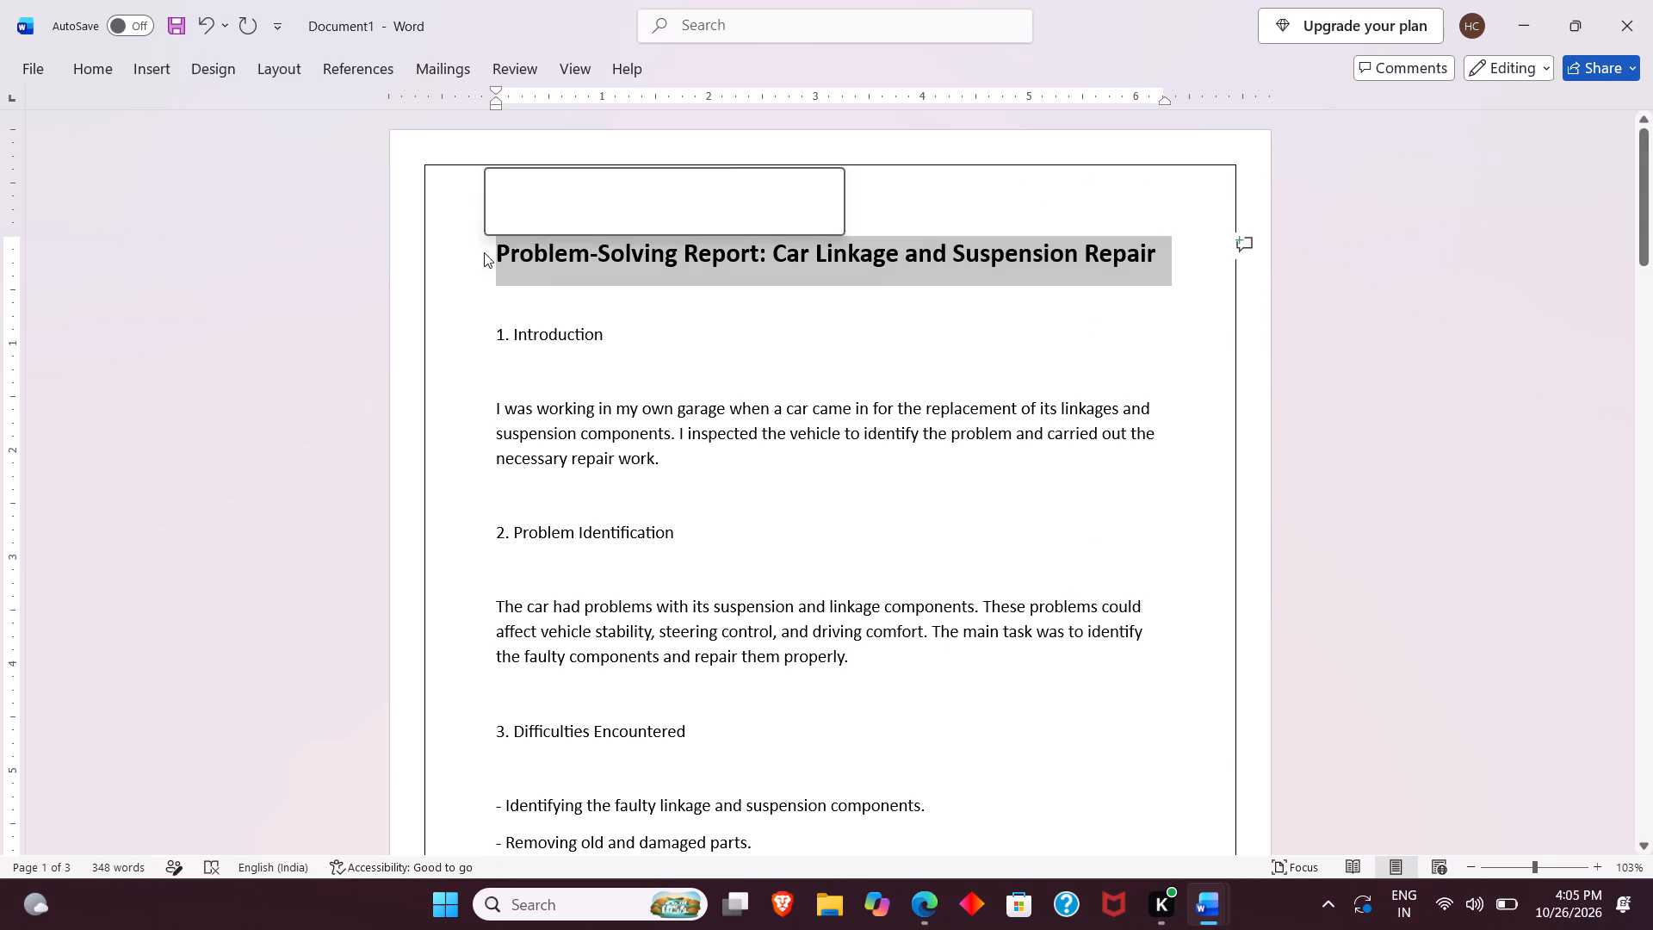
click(76, 73)
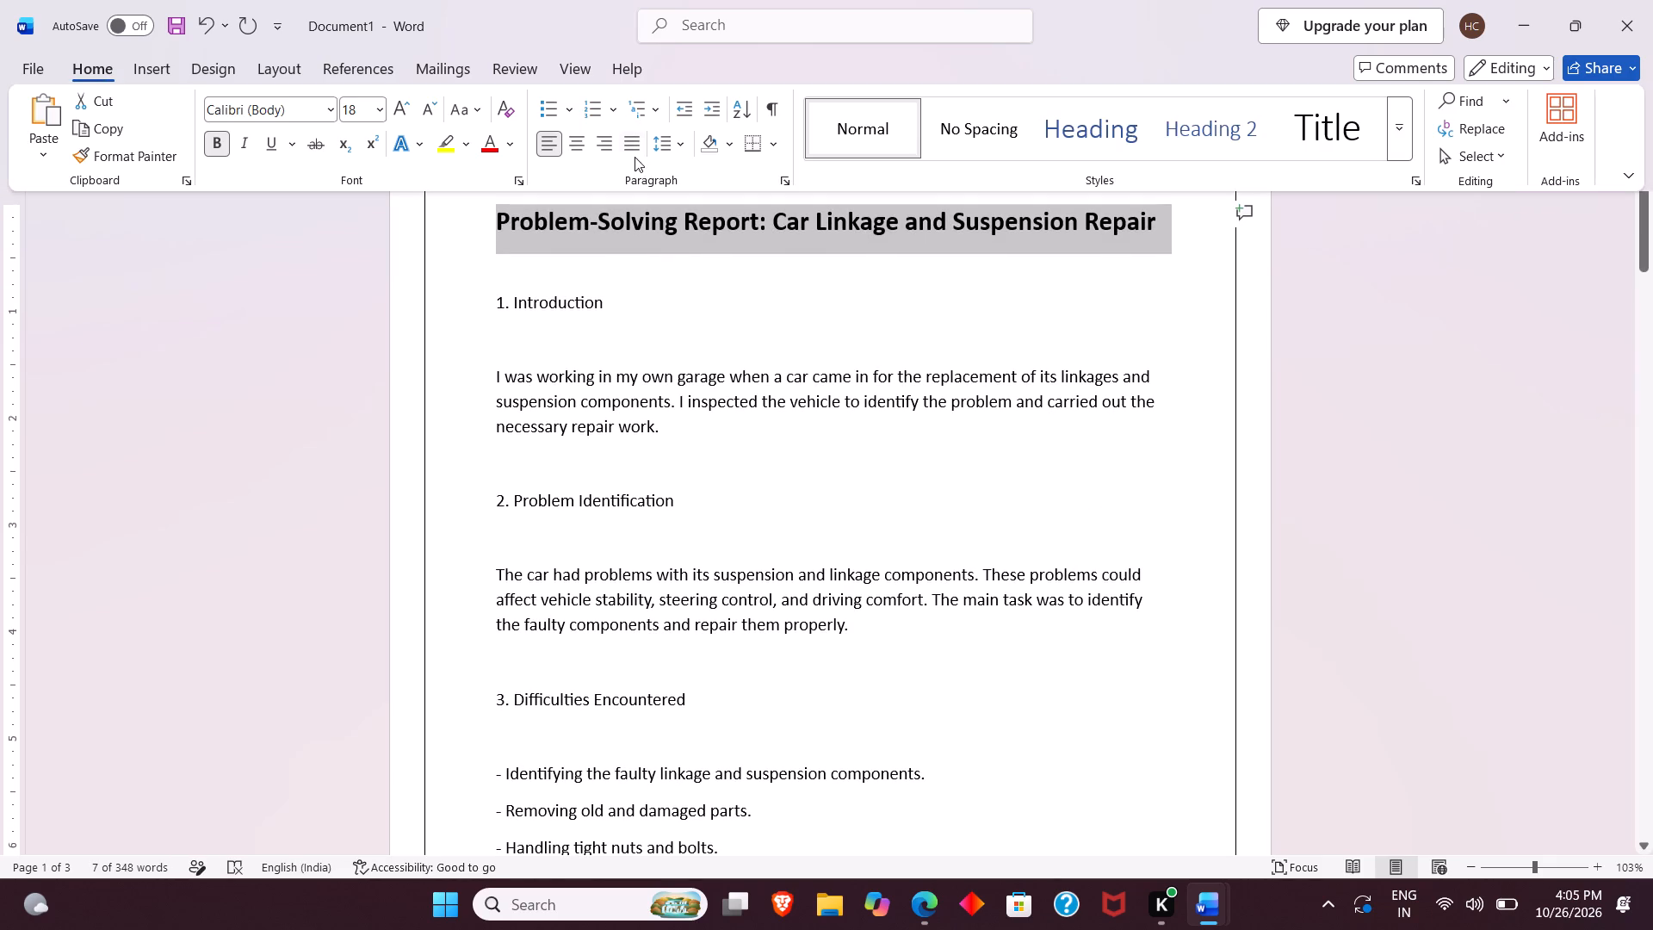
click(628, 152)
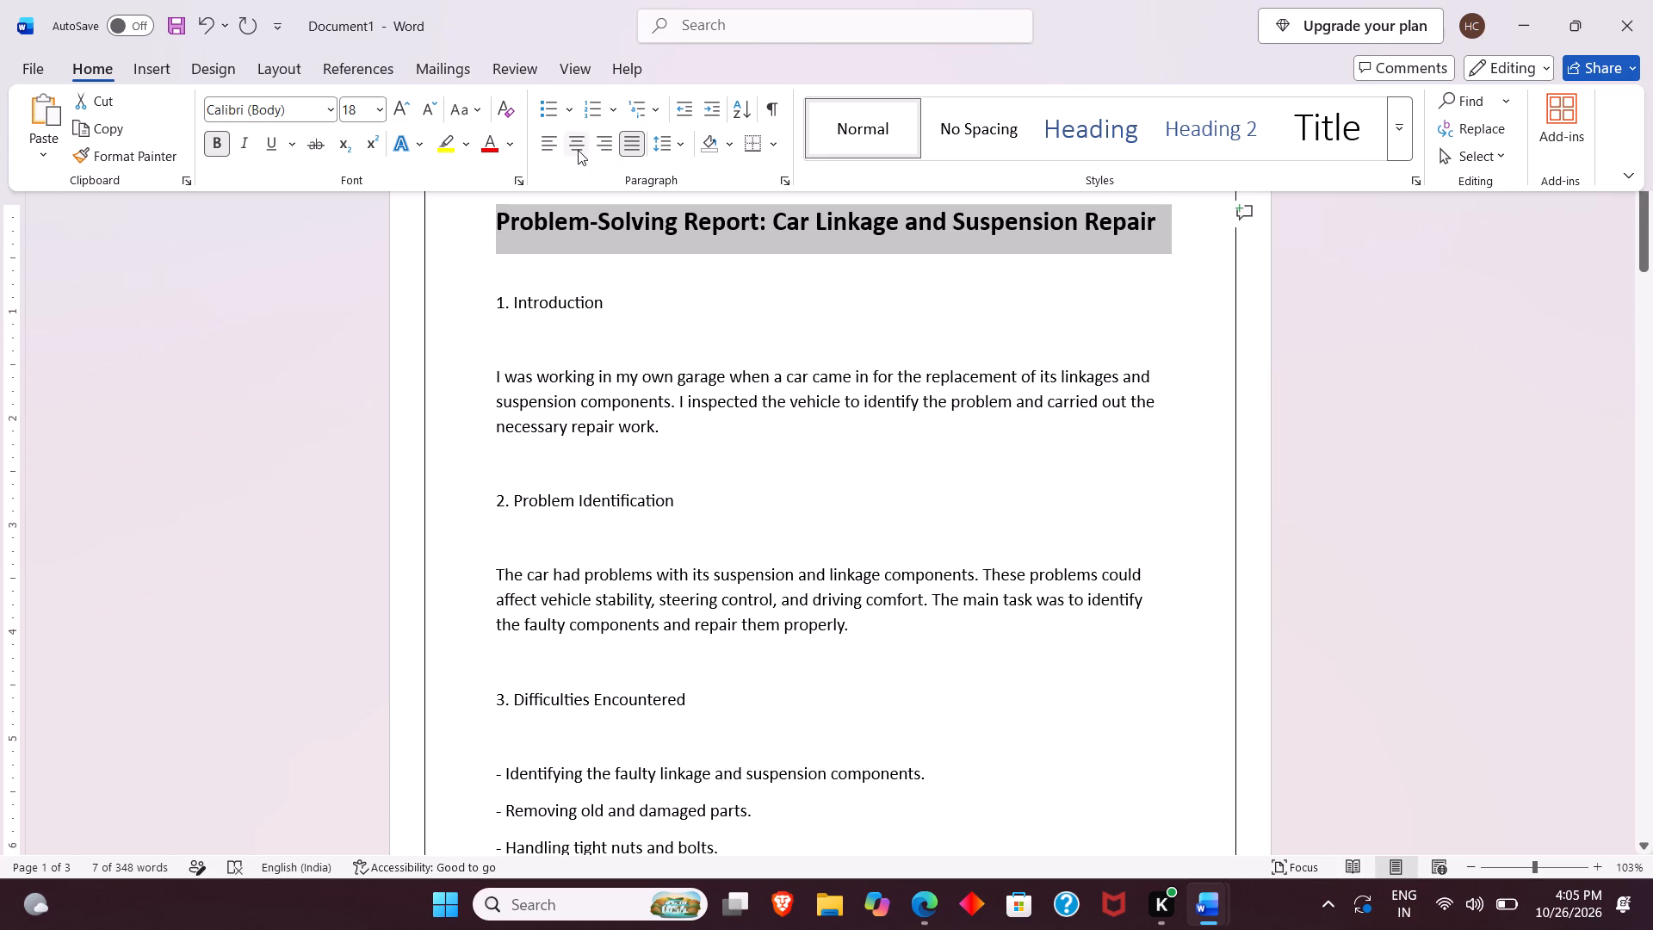
click(578, 150)
click(382, 380)
click(1360, 369)
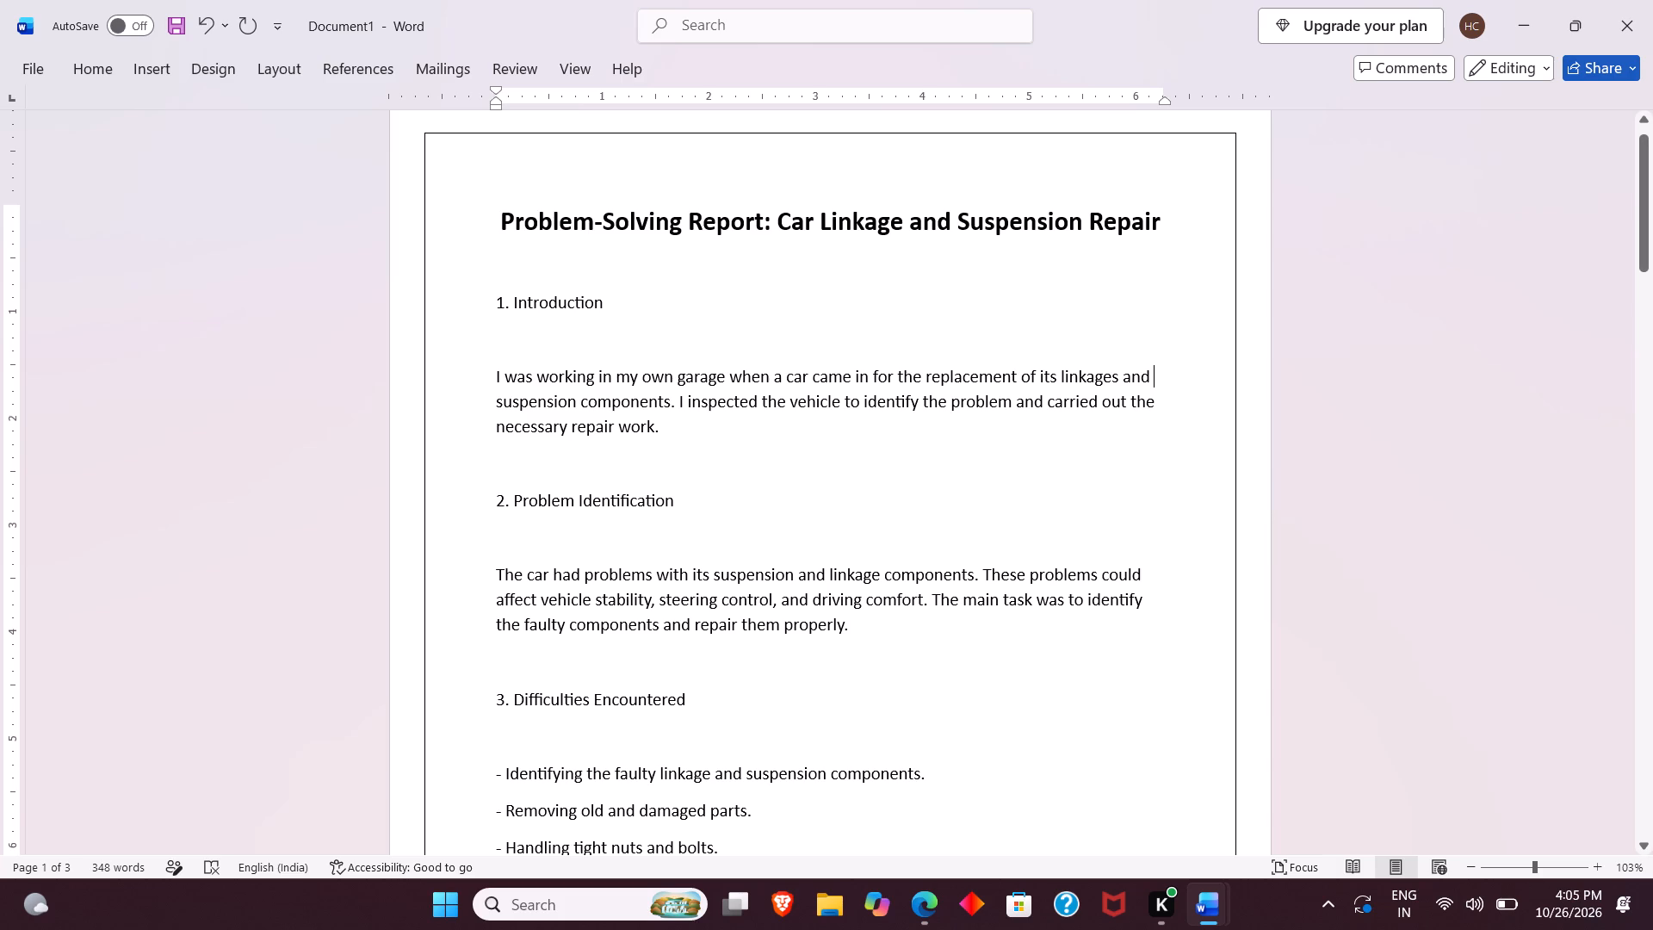
Insert one more blank line between the report title and the "1. Introduction" heading.
click(539, 336)
click(498, 281)
key(Return)
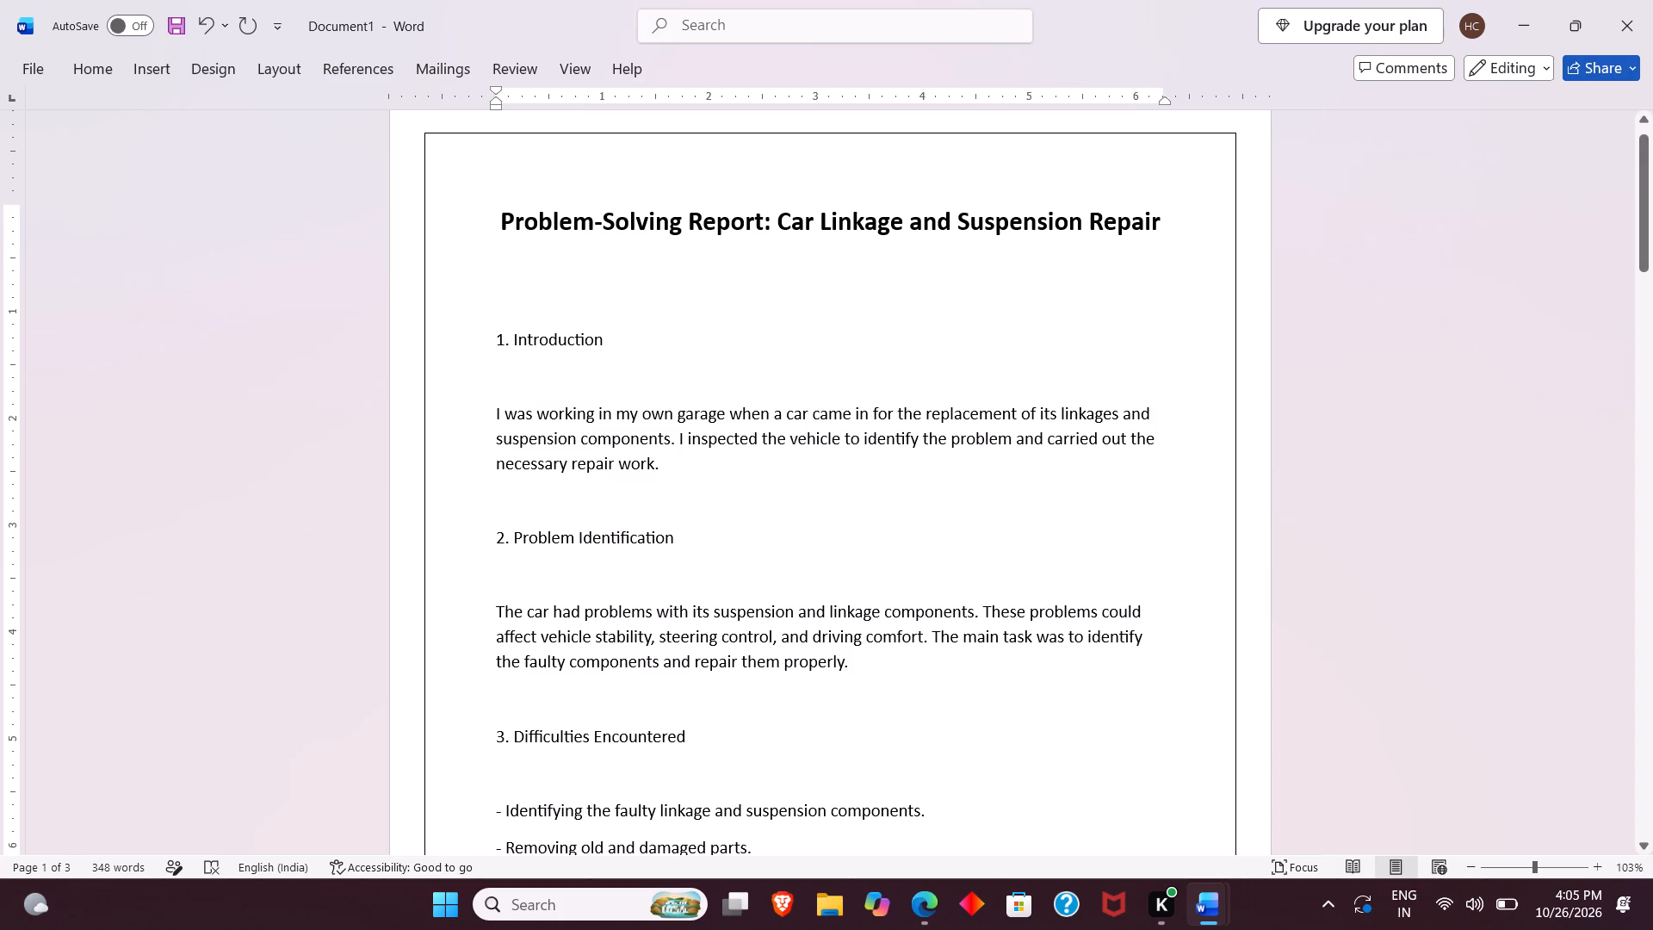
Delete the blank line between the "1. Introduction" heading and its paragraph.
click(522, 368)
key(Return)
key(BackSpace)
key(BackSpace)
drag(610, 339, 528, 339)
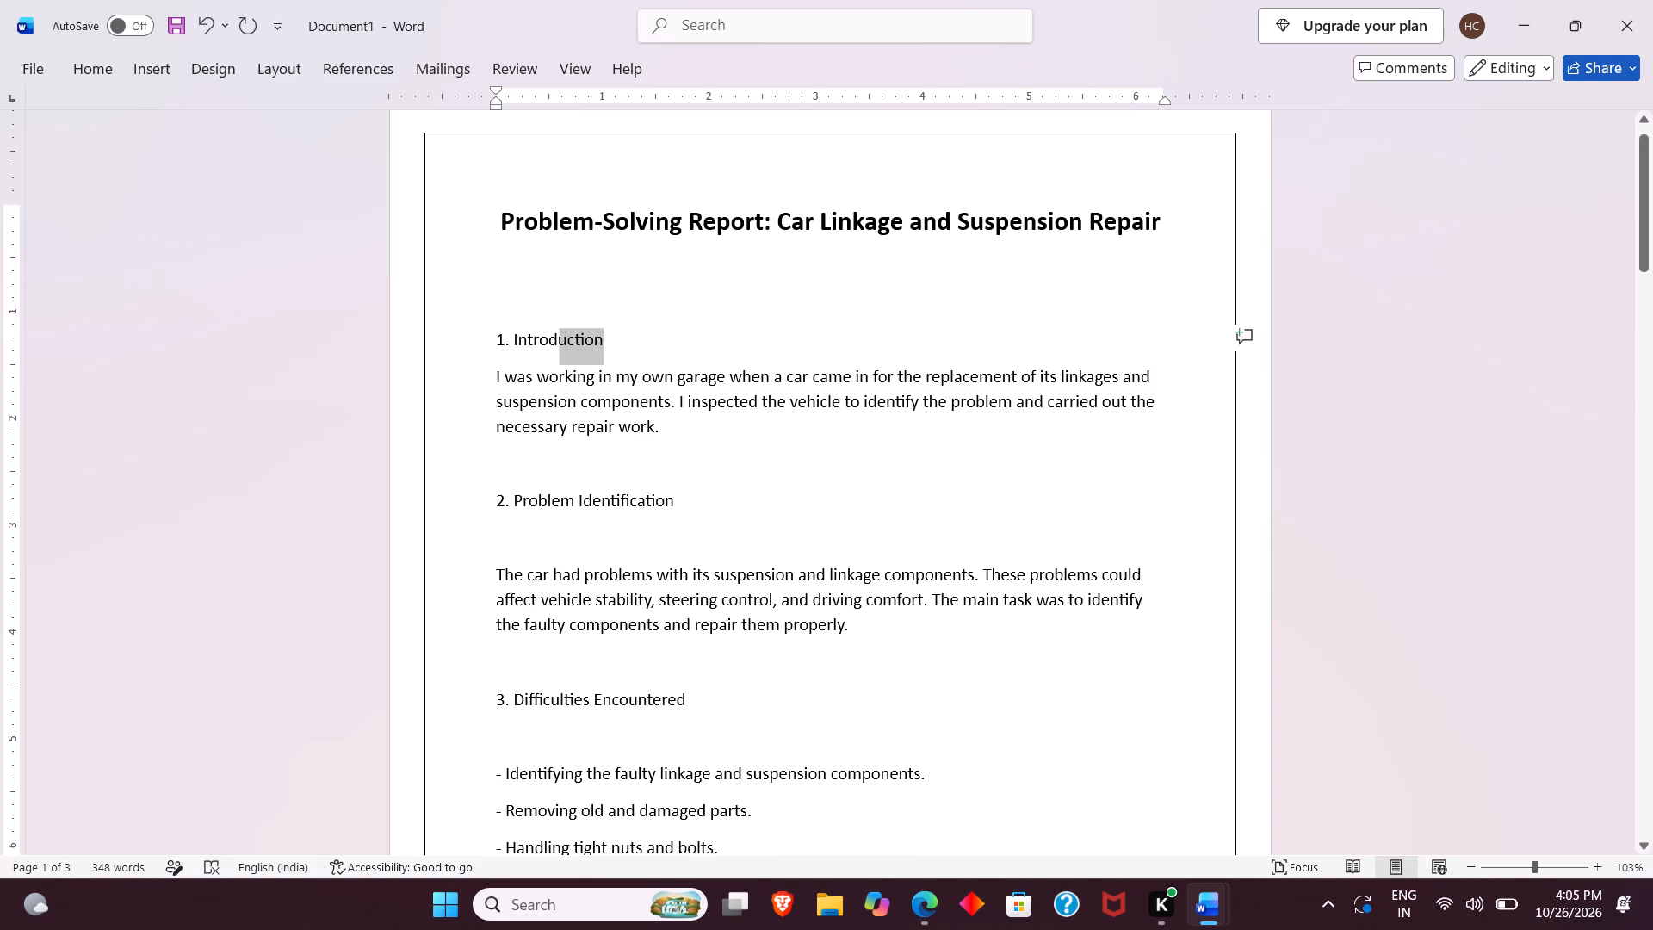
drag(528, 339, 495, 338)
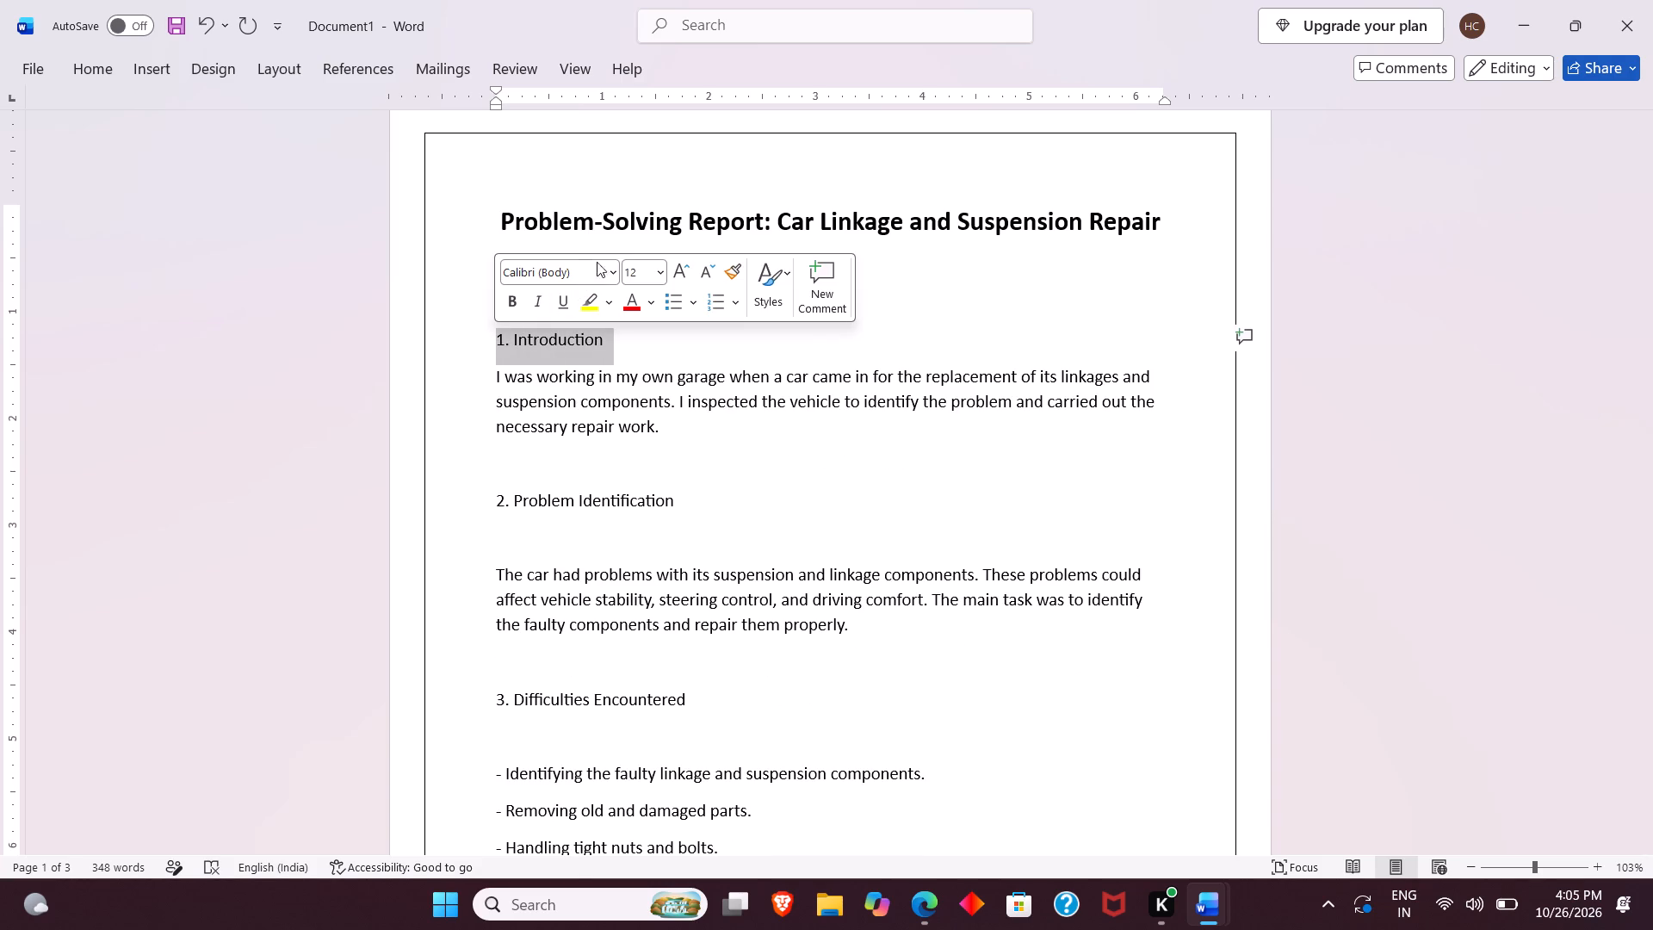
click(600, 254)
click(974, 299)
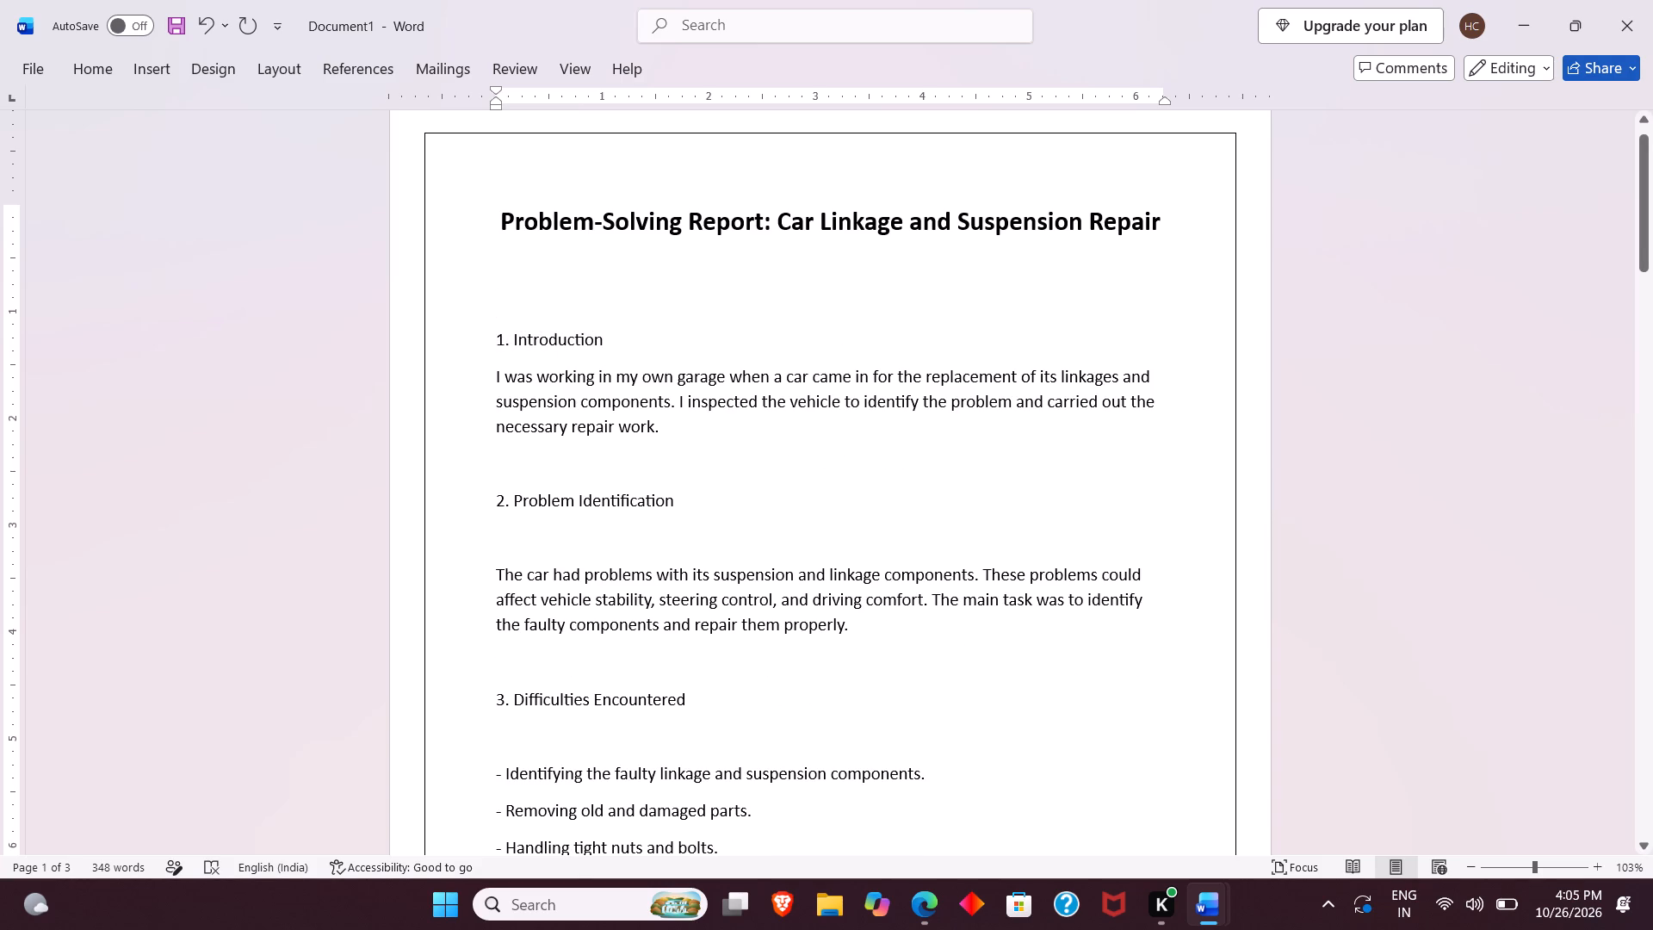
Set the font of the whole document to Times New Roman.
key(ctrl+a)
scroll(933, 391, down, 20)
scroll(933, 391, down, 2)
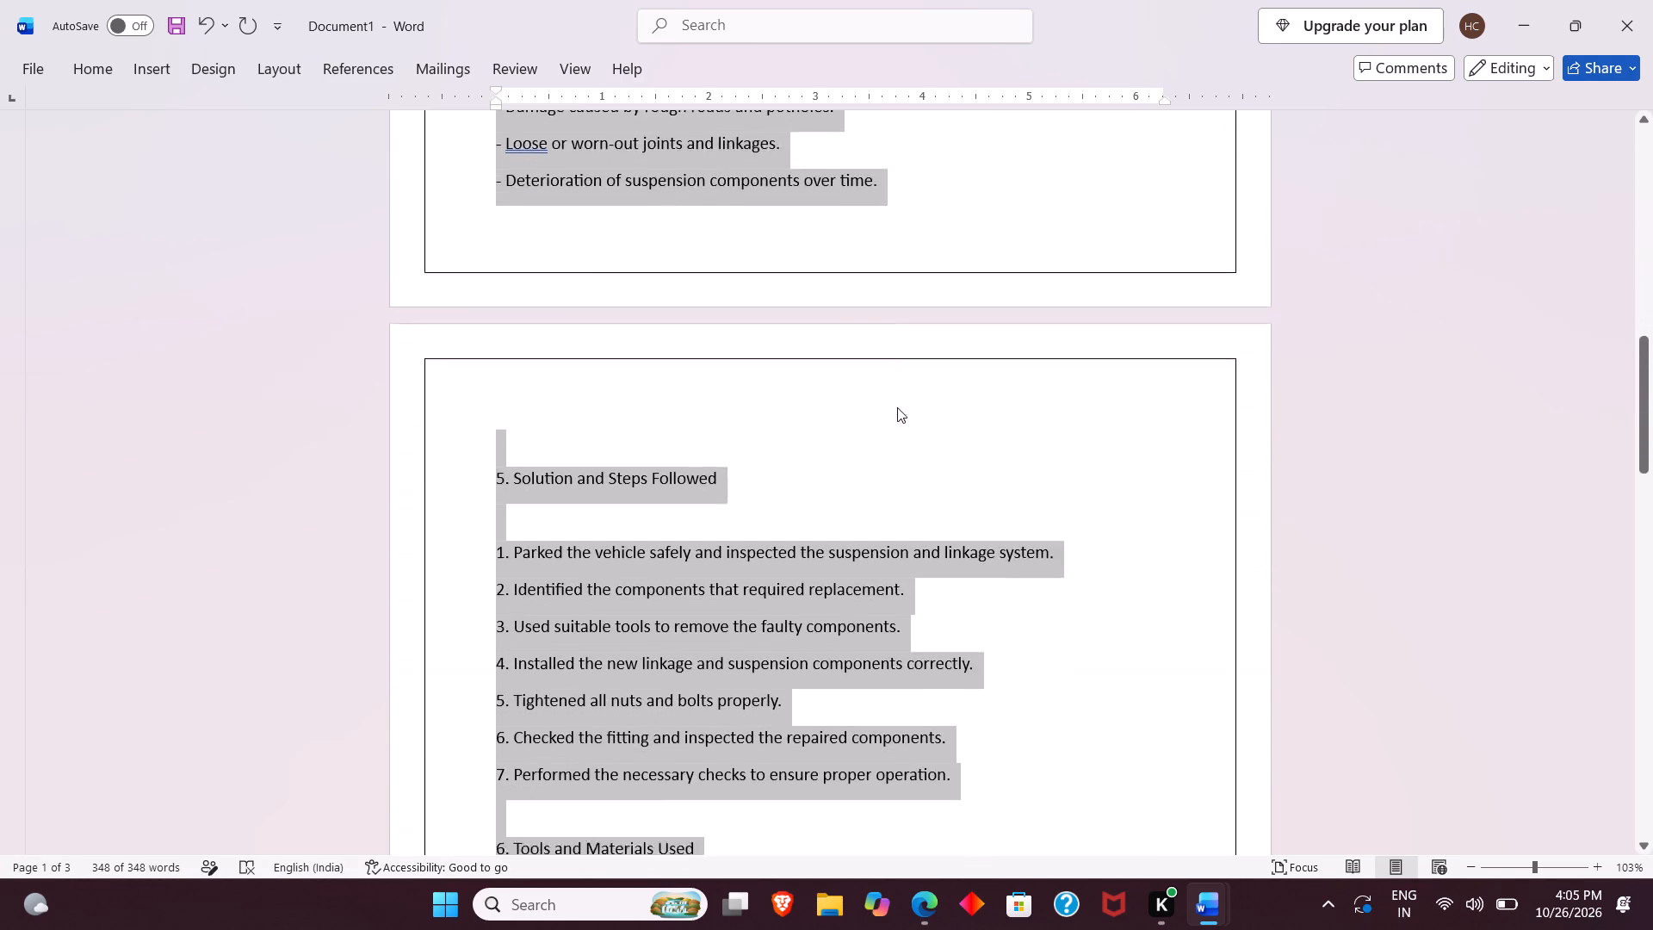
scroll(895, 407, up, 20)
scroll(895, 407, up, 7)
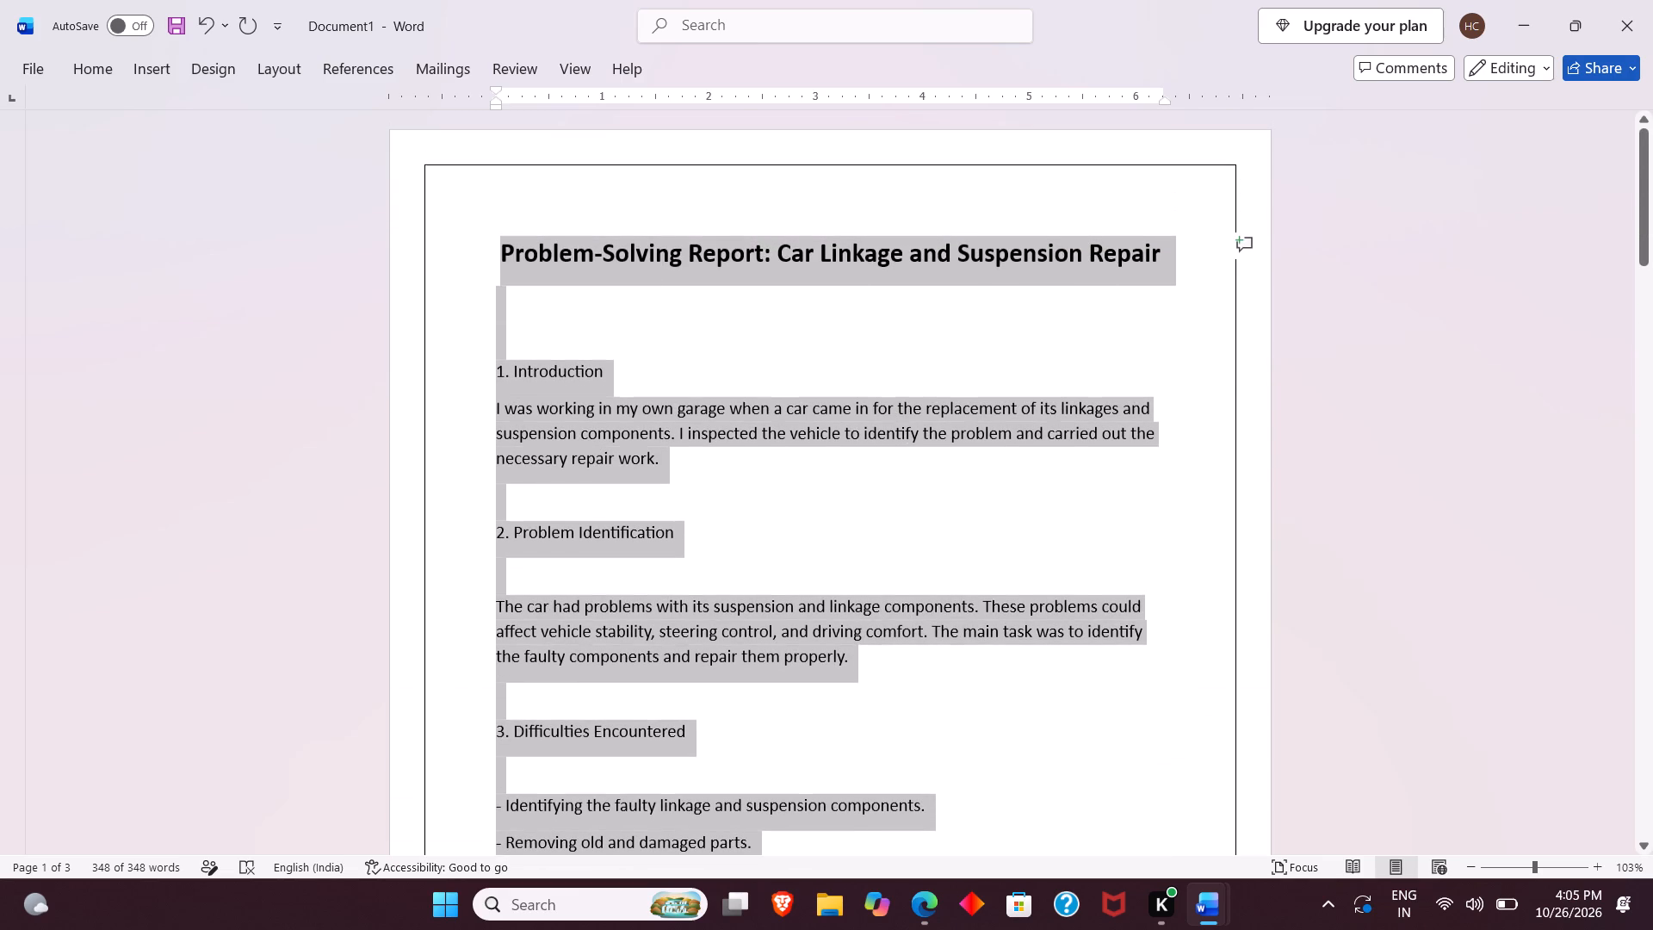
click(96, 65)
click(315, 96)
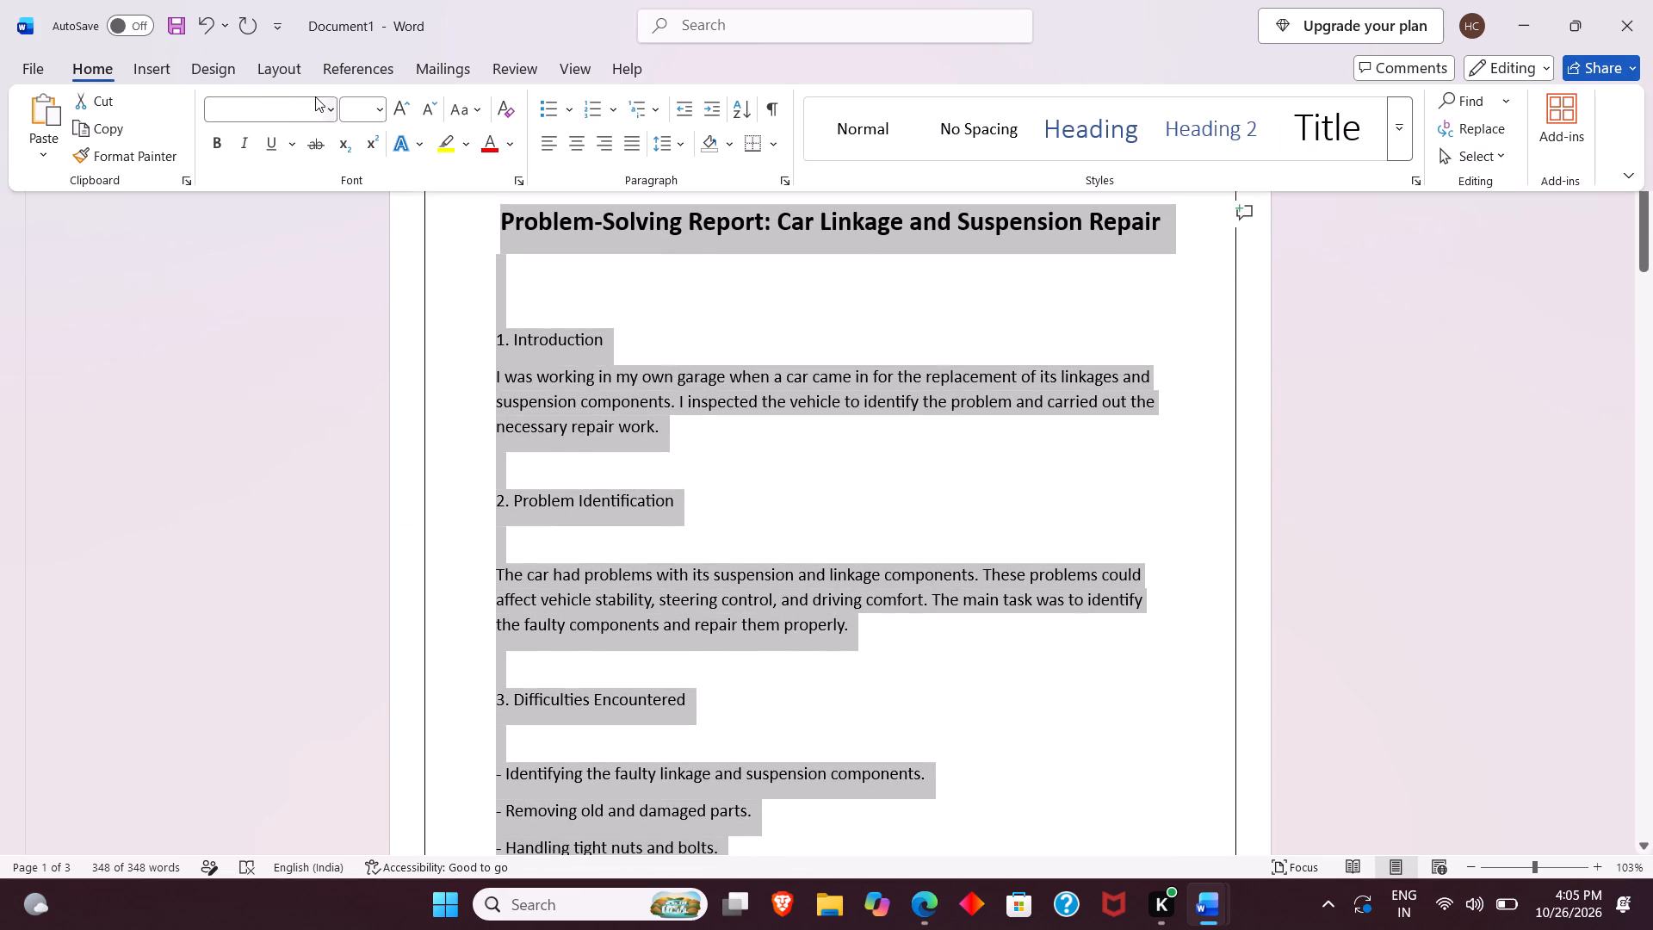
click(292, 119)
click(283, 116)
key(t)
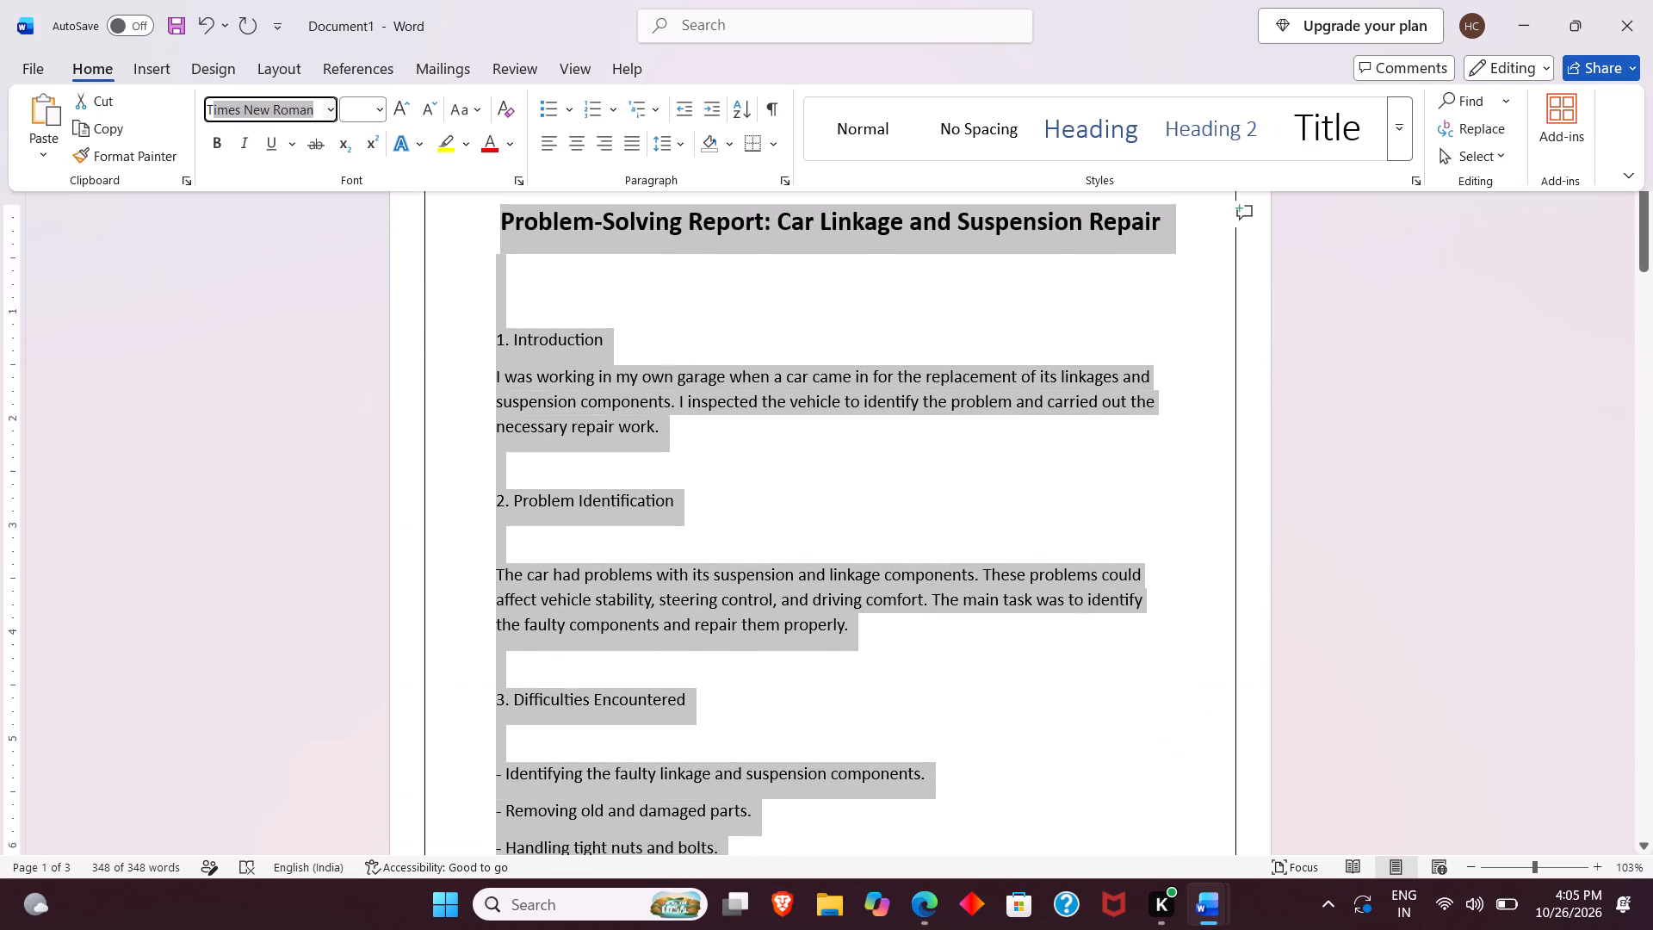
key(Return)
click(250, 337)
click(718, 340)
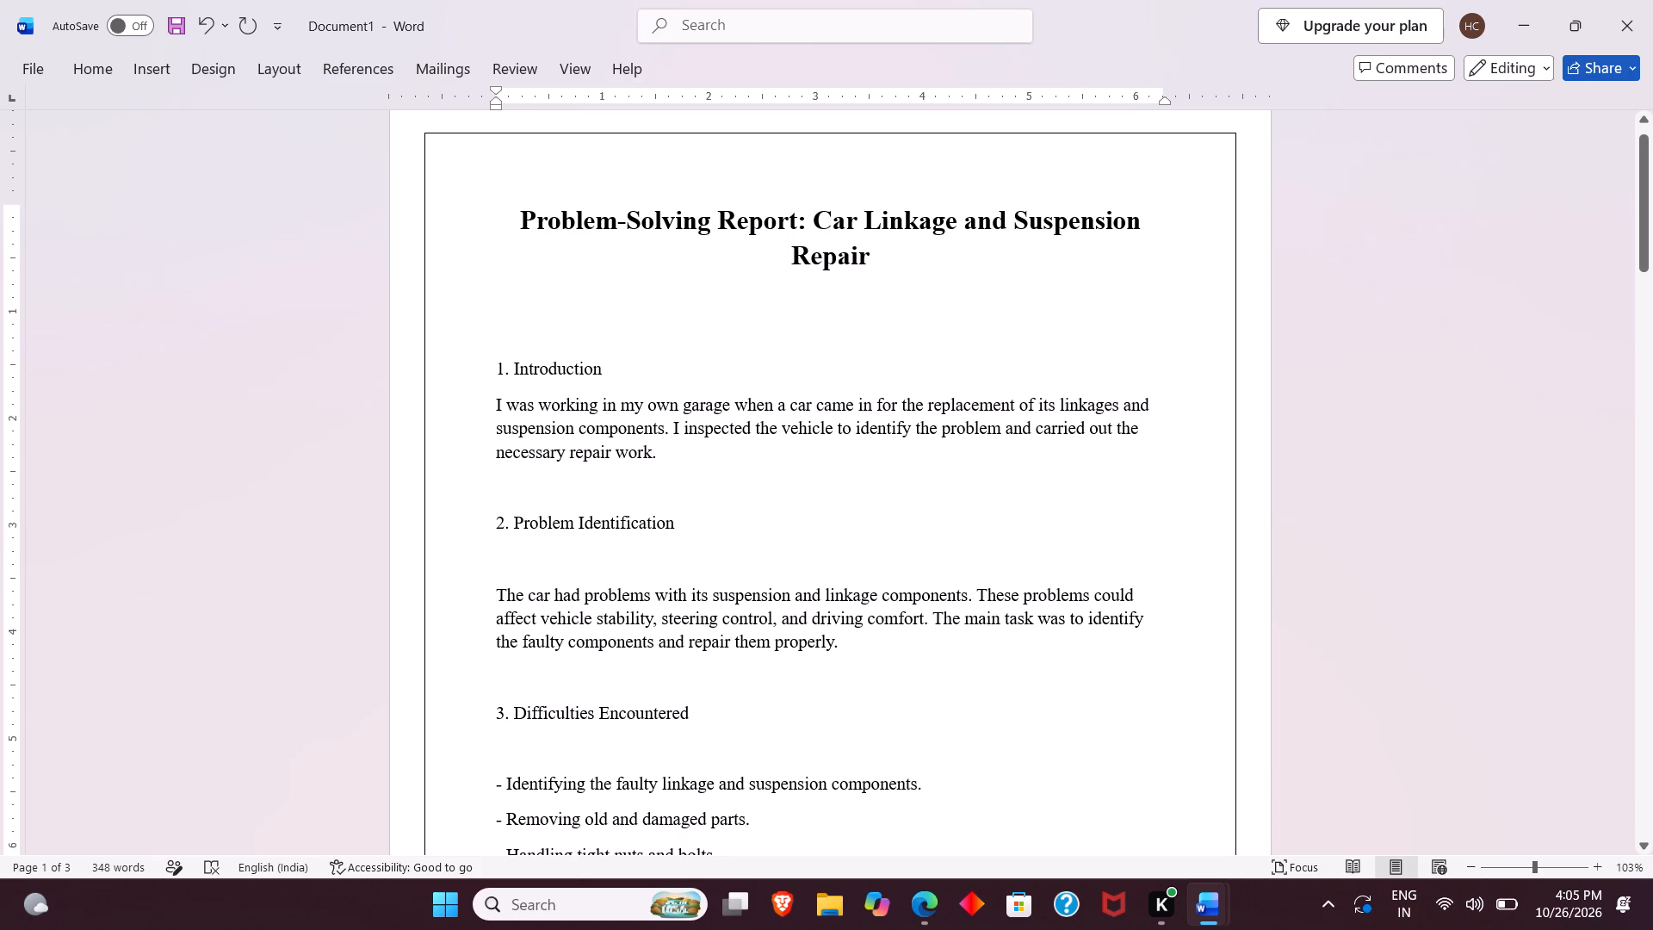
Look through the document's pages to check the layout and spacing of its sections.
scroll(609, 405, down, 18)
scroll(593, 396, up, 4)
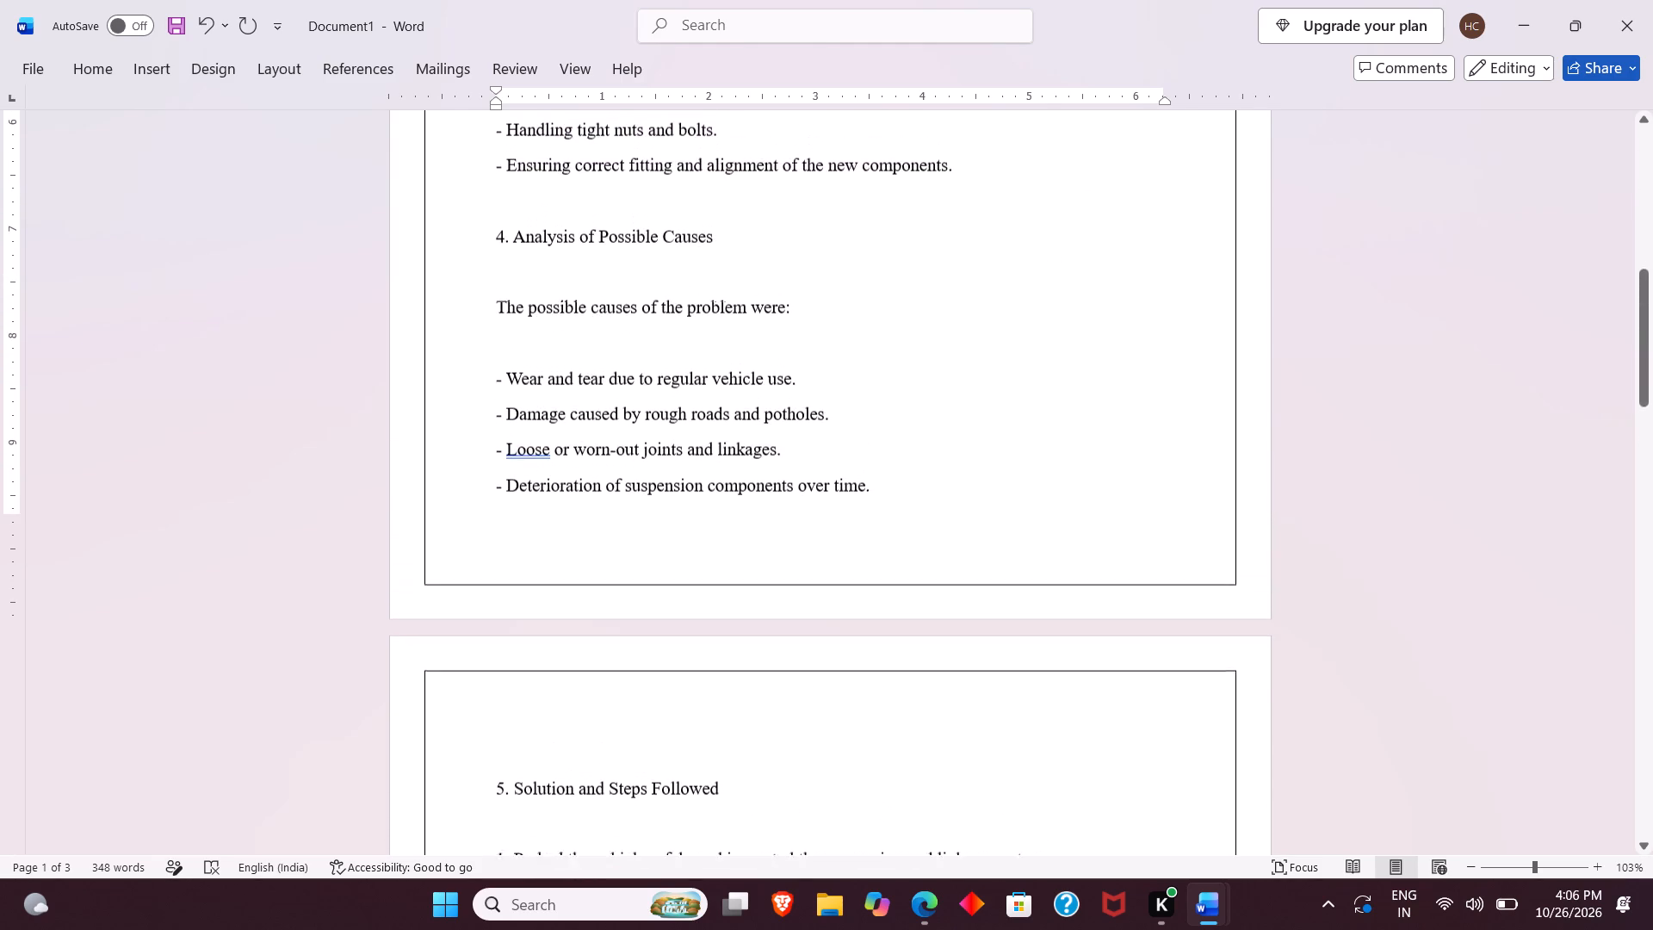
scroll(593, 396, up, 8)
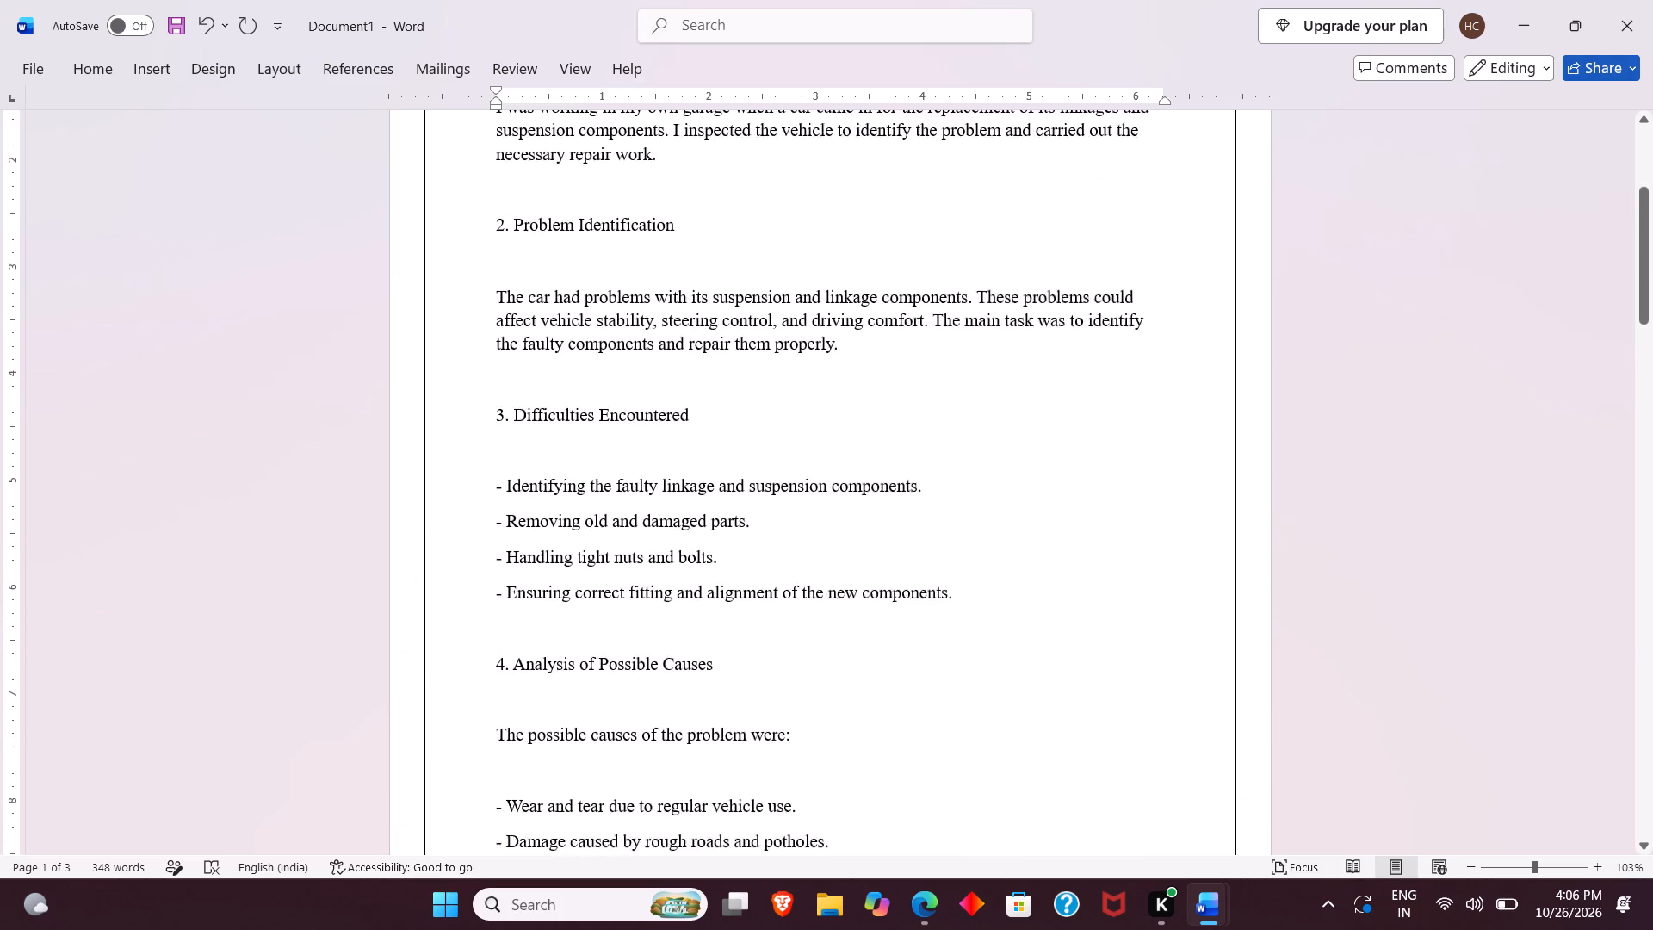
scroll(593, 389, up, 6)
Delete the blank lines directly below the "2. Problem Identification" and "3. Difficulties Encountered" headings.
scroll(588, 434, down, 1)
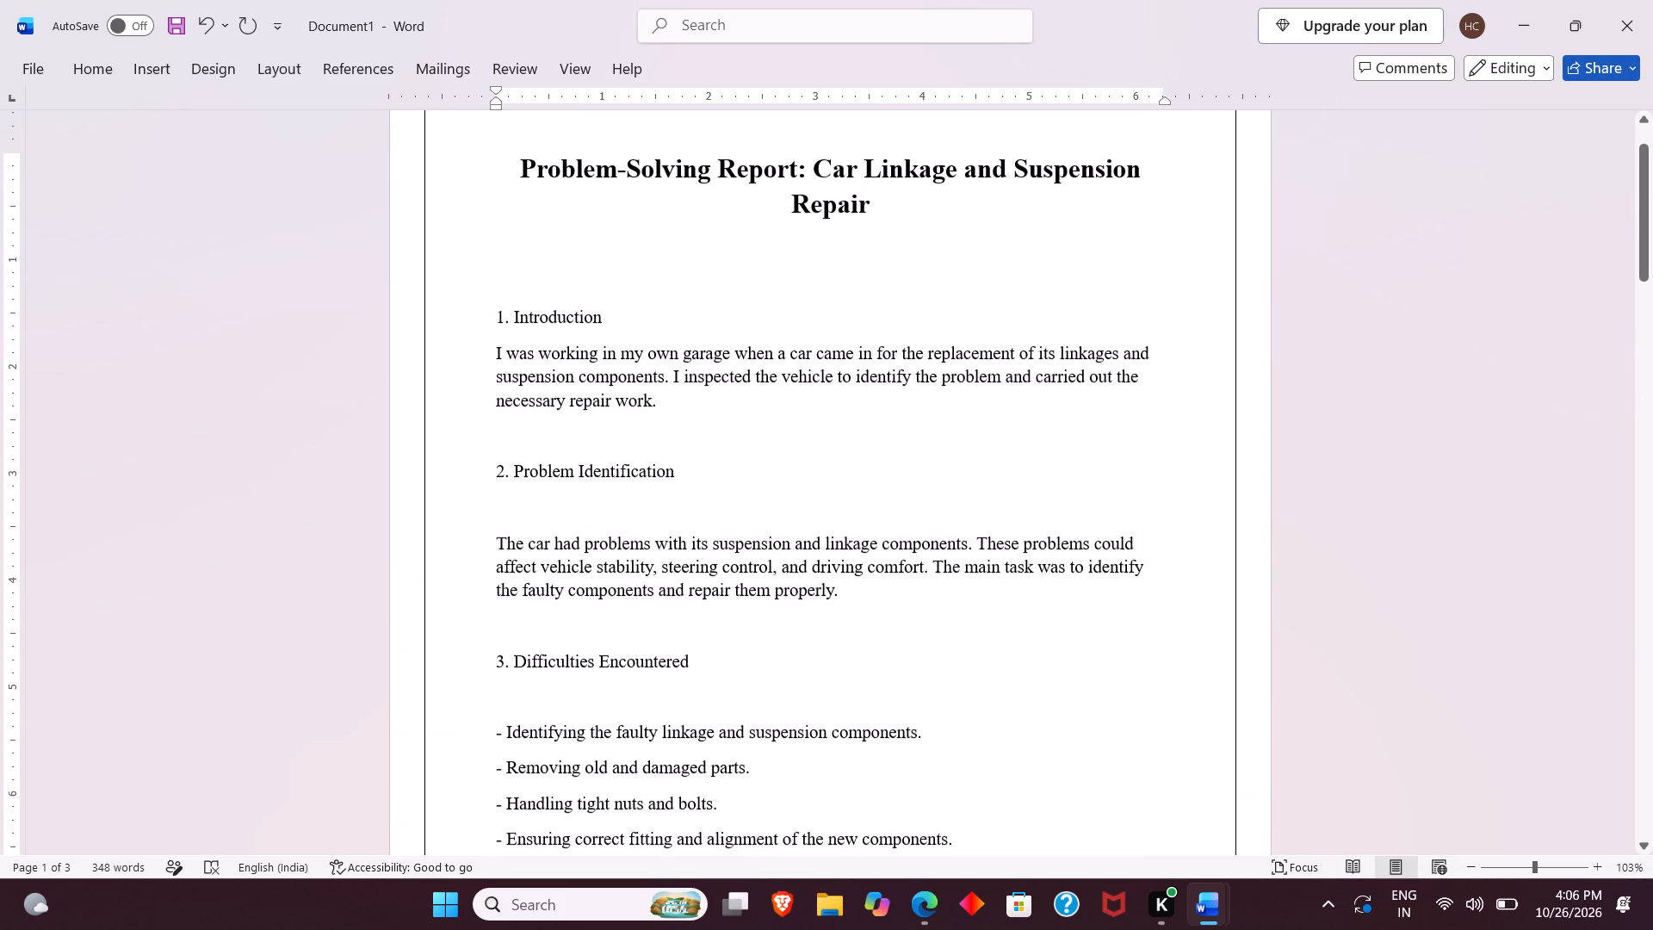
click(528, 500)
key(BackSpace)
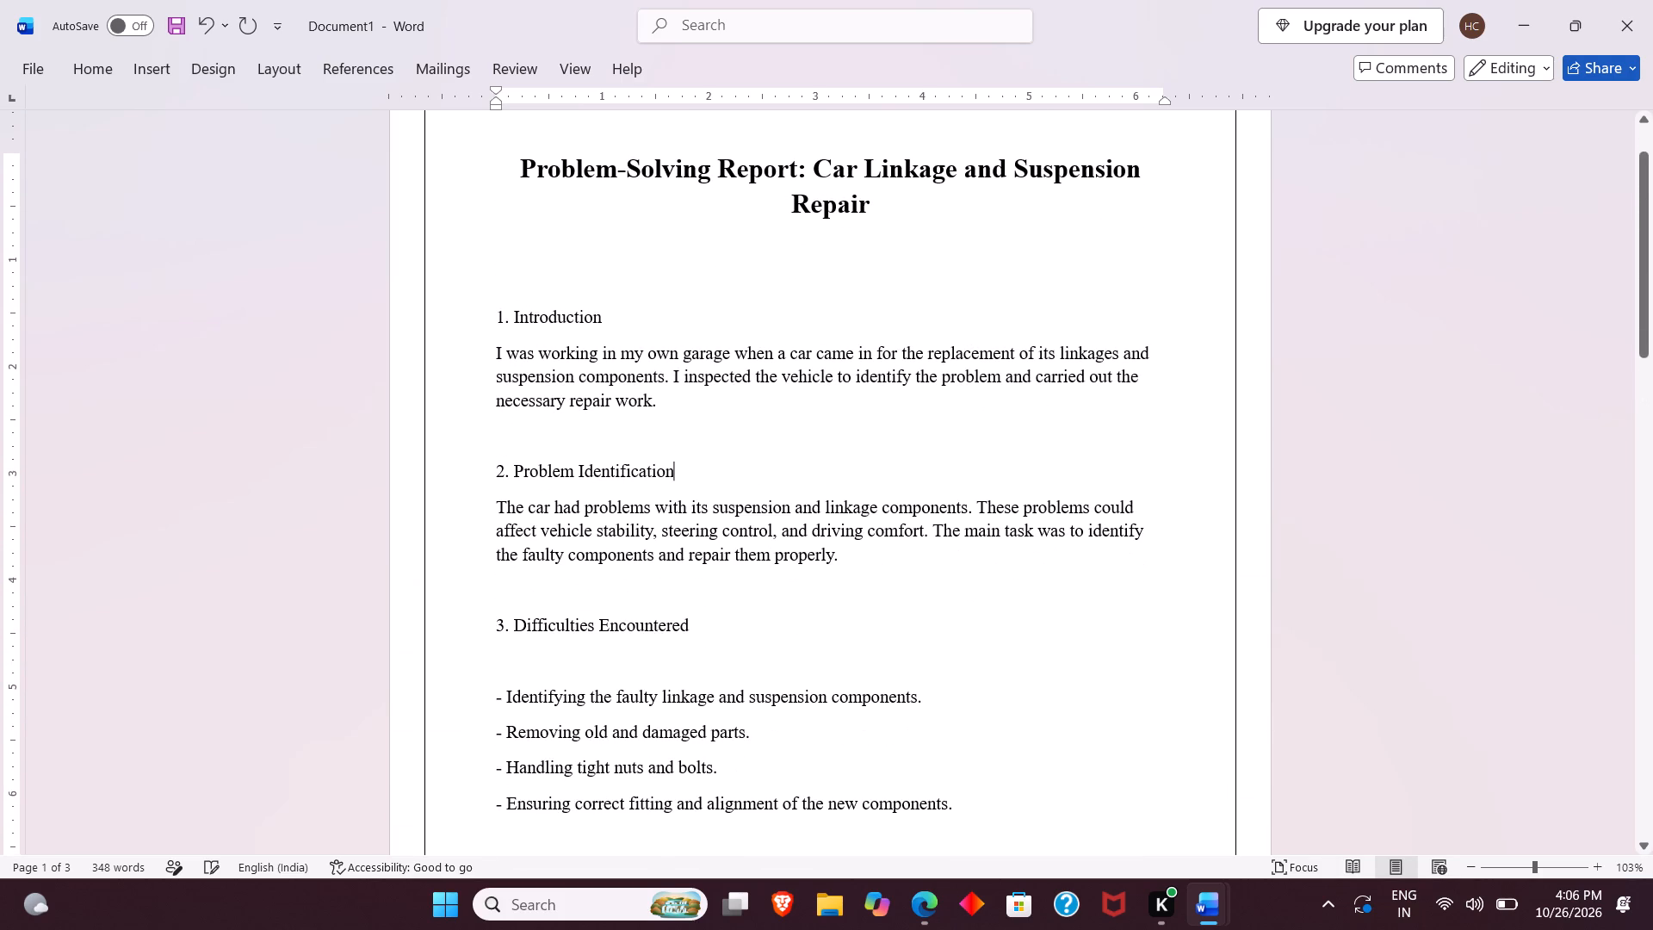
scroll(655, 529, down, 2)
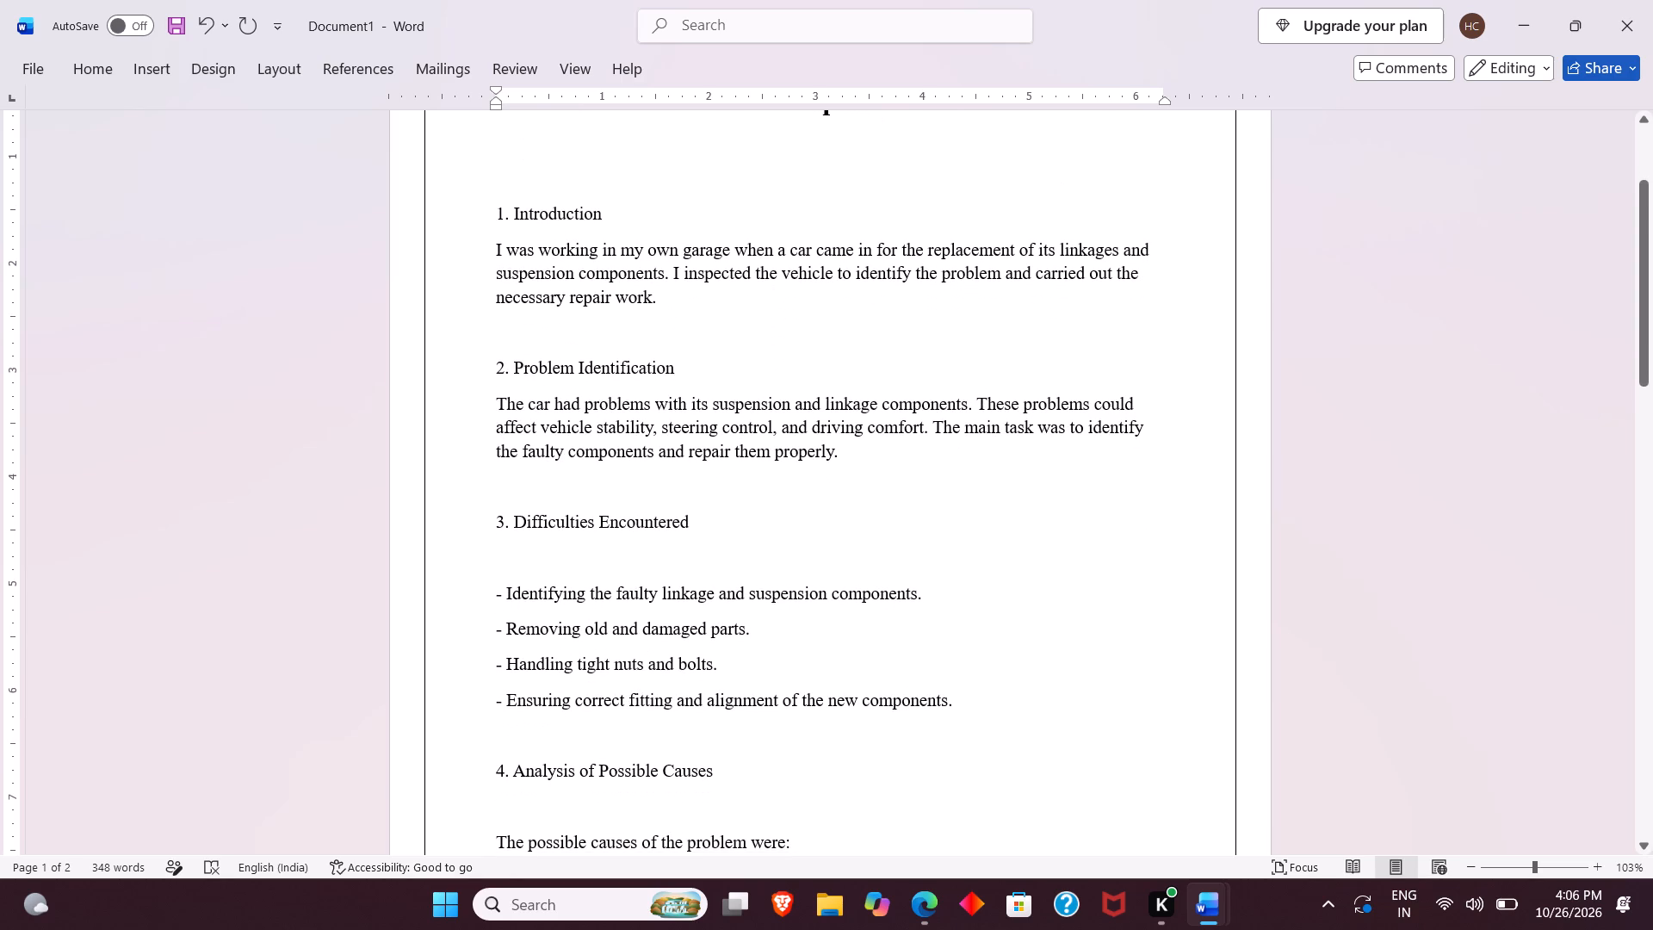
click(573, 549)
key(BackSpace)
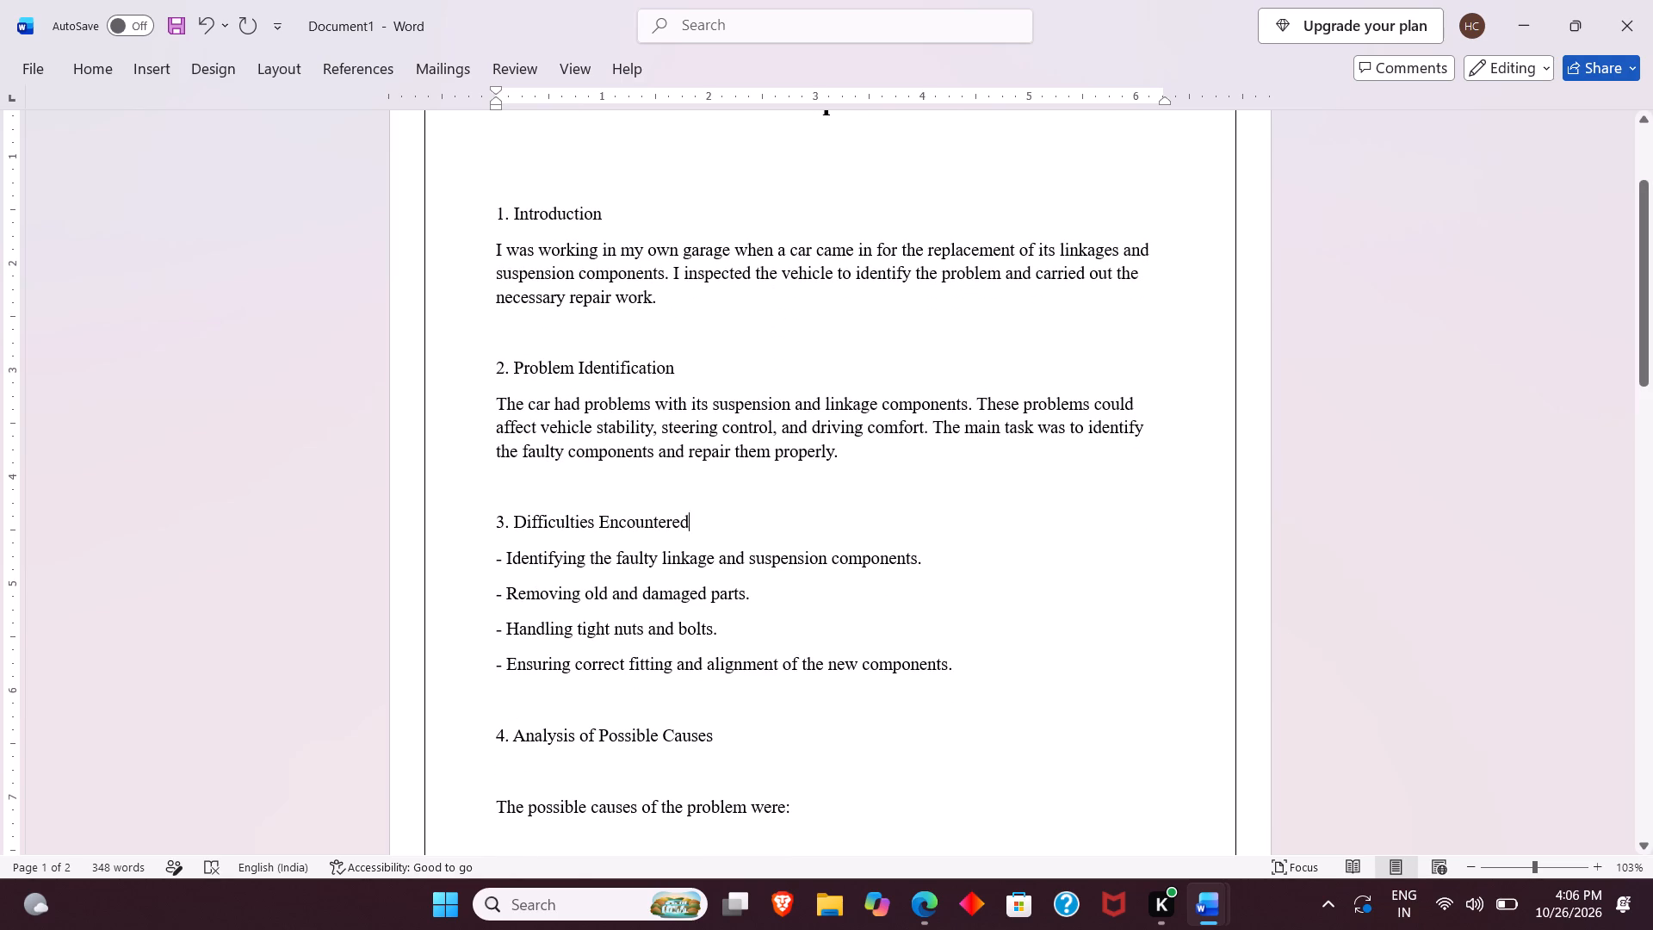
Remove the leading hyphens and spaces from the four lines under the "3. Difficulties Encountered" heading, keeping each on its own line.
drag(509, 561, 506, 553)
key(BackSpace)
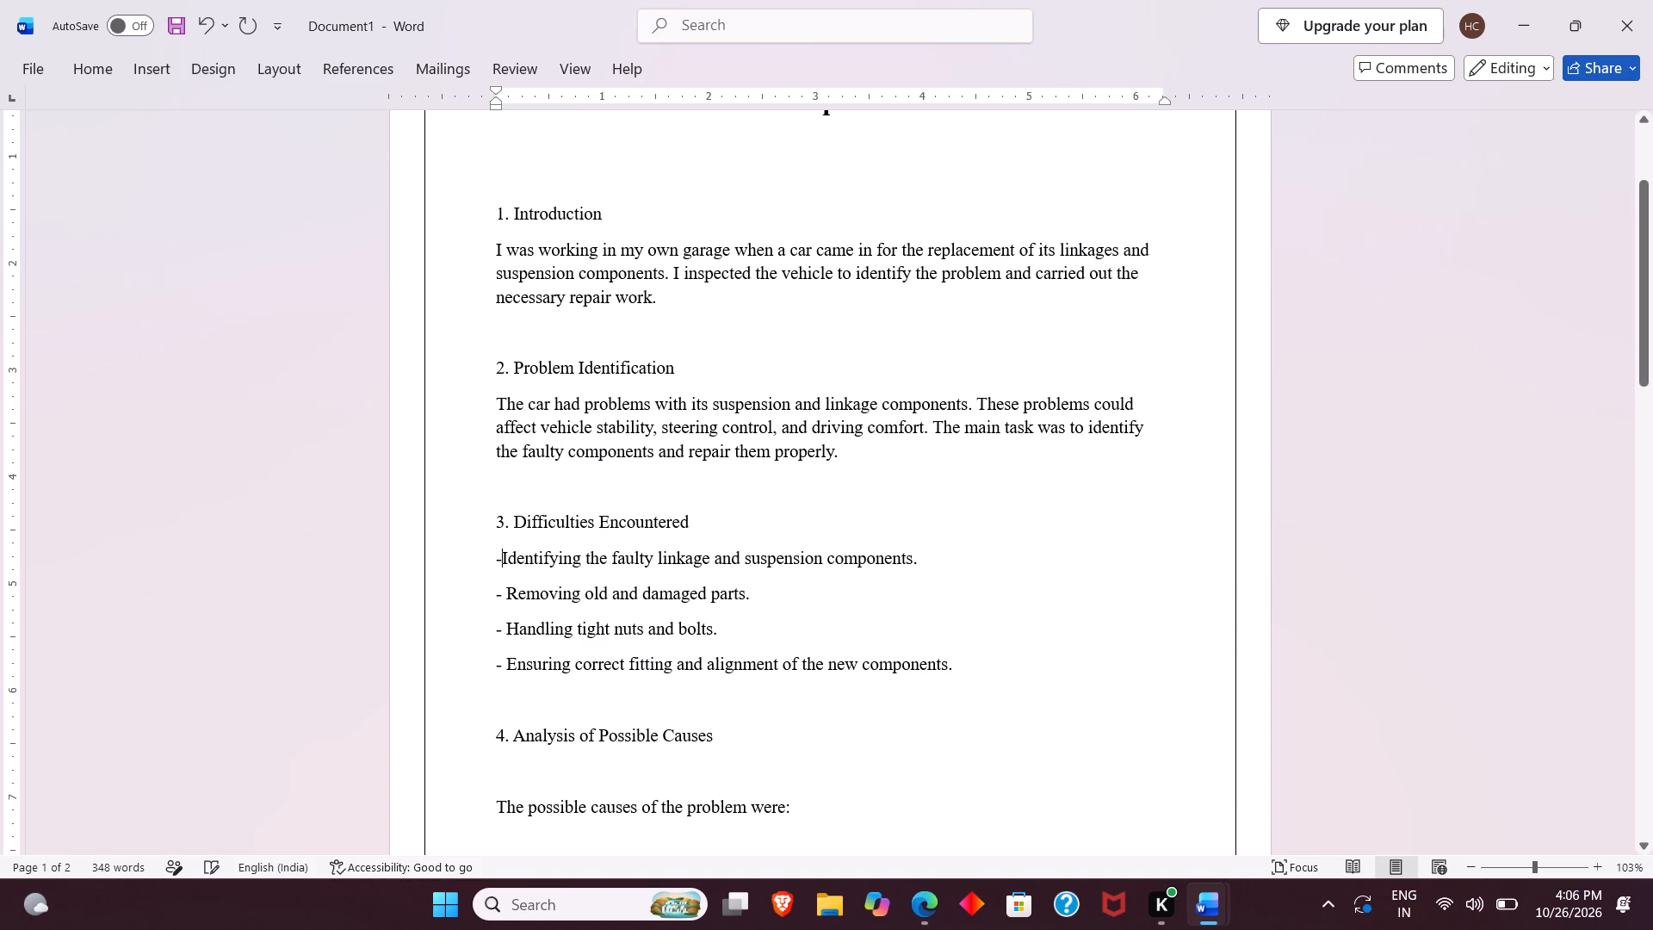
key(BackSpace)
key(Down)
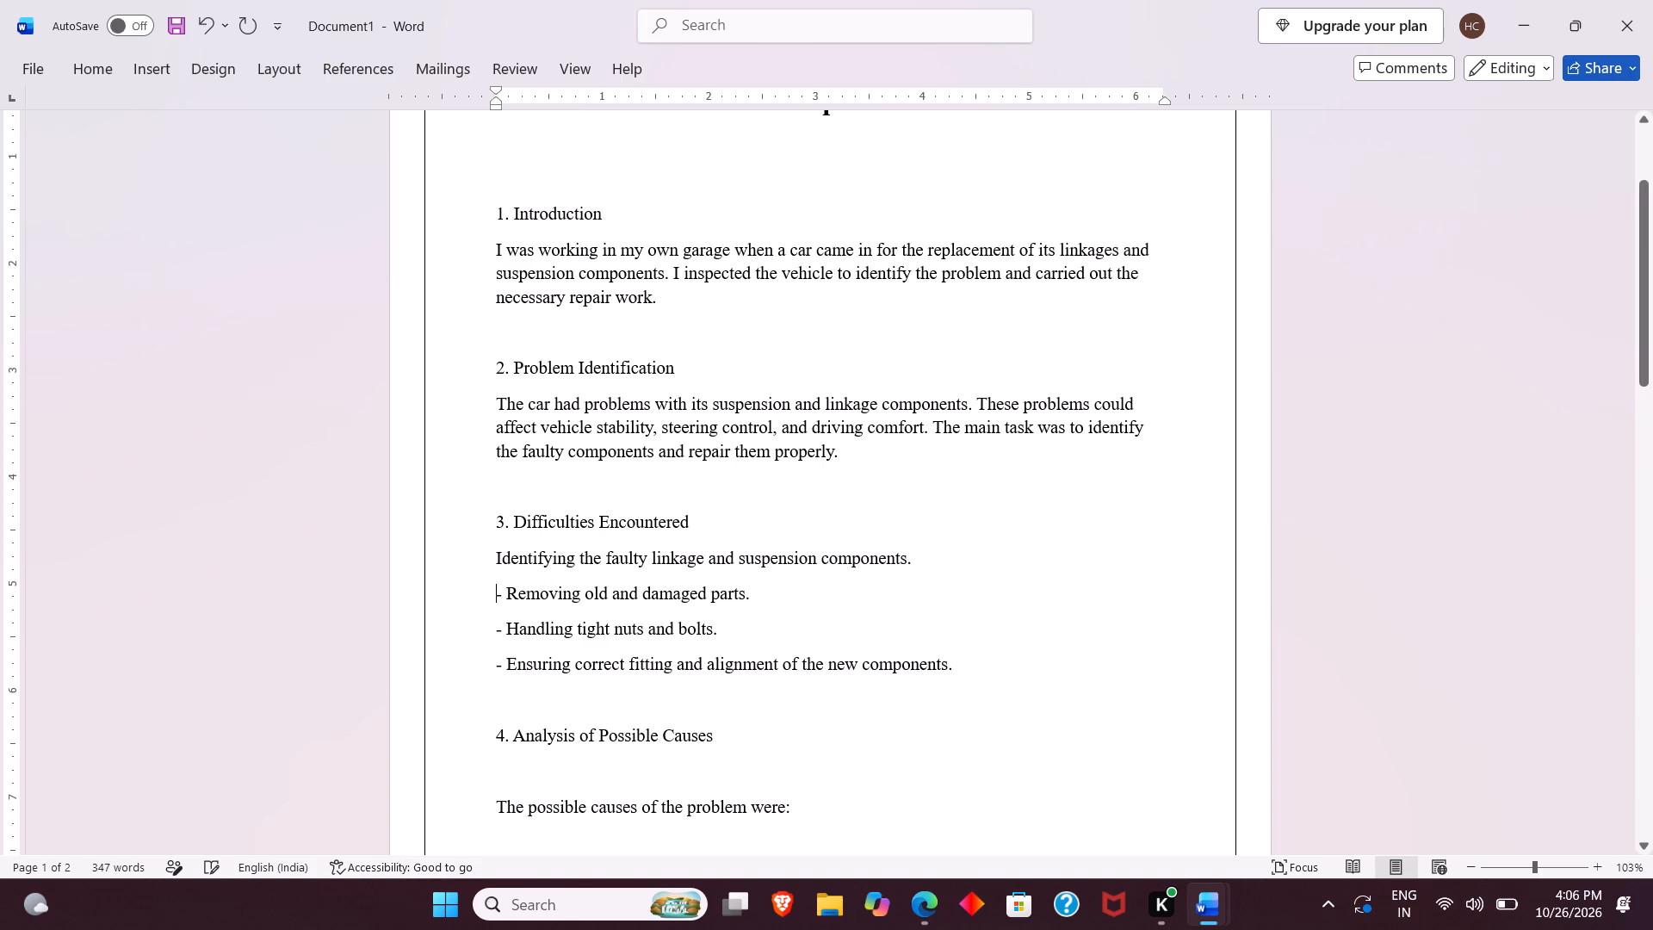
key(Right)
key(BackSpace)
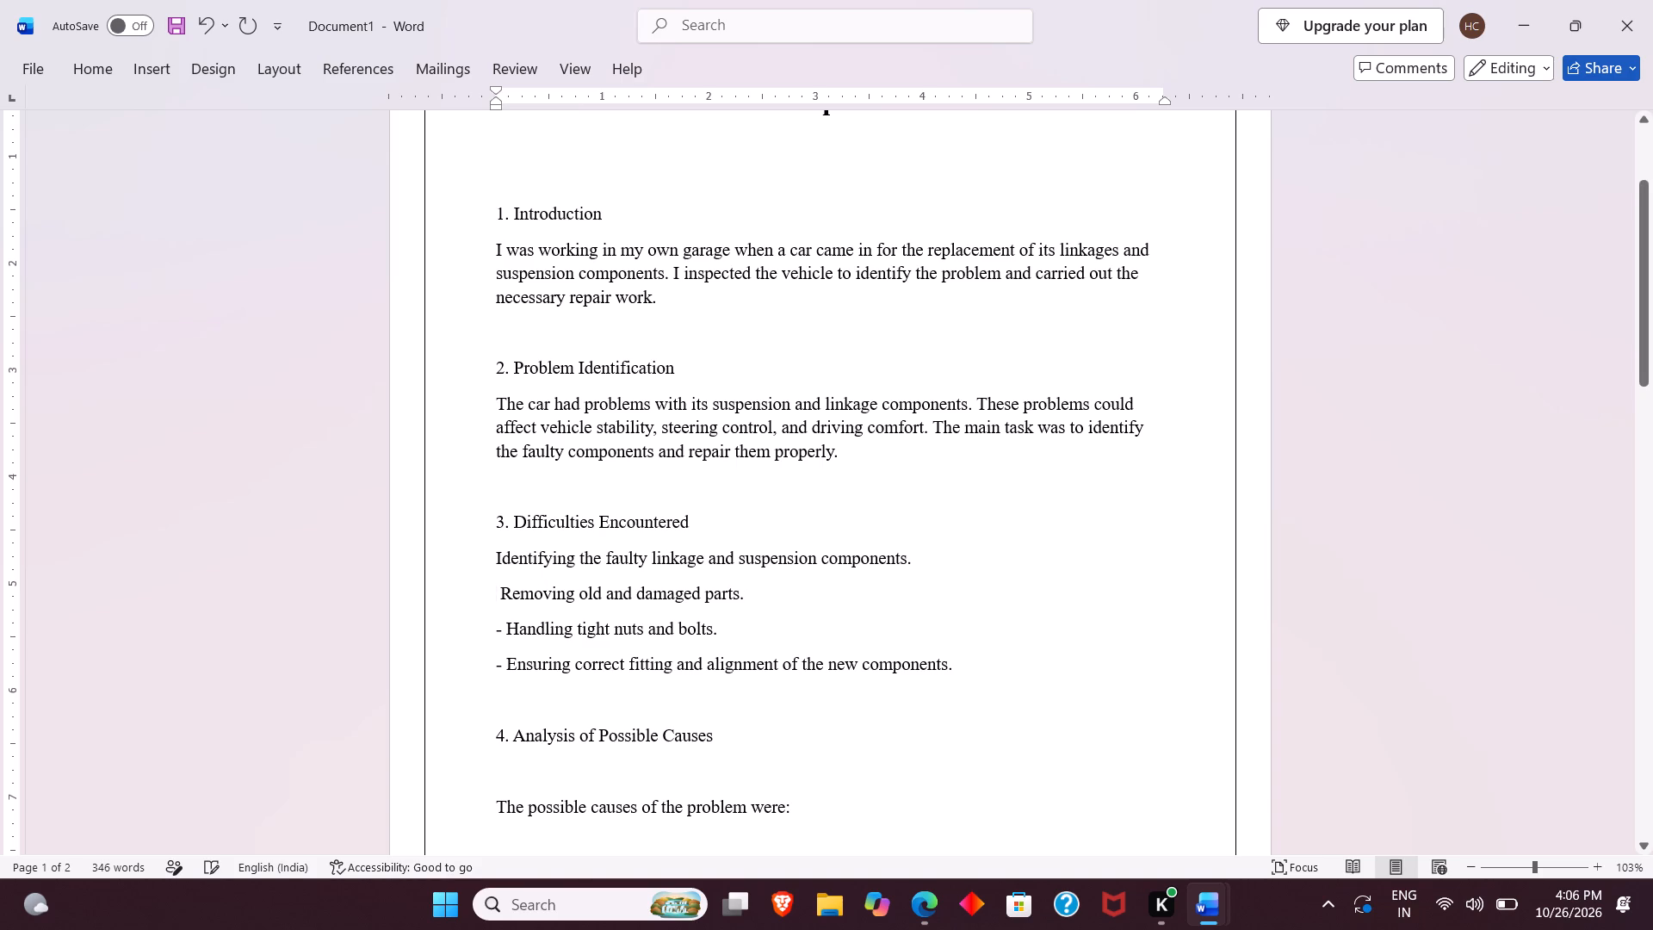
key(BackSpace)
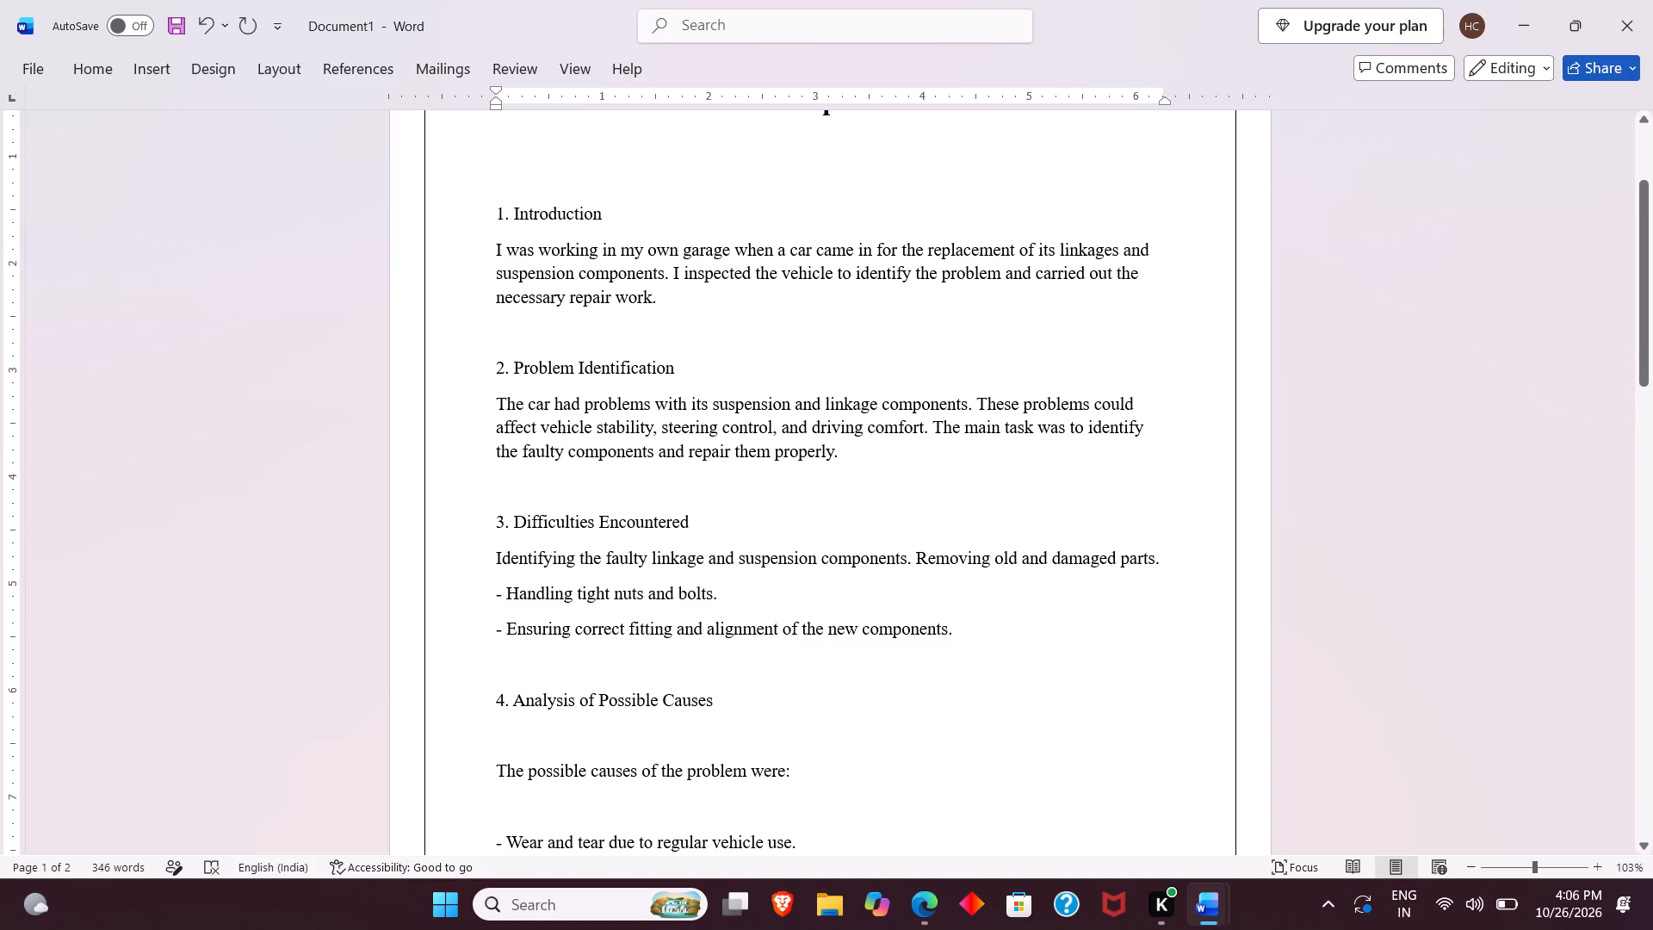
key(Return)
key(Down)
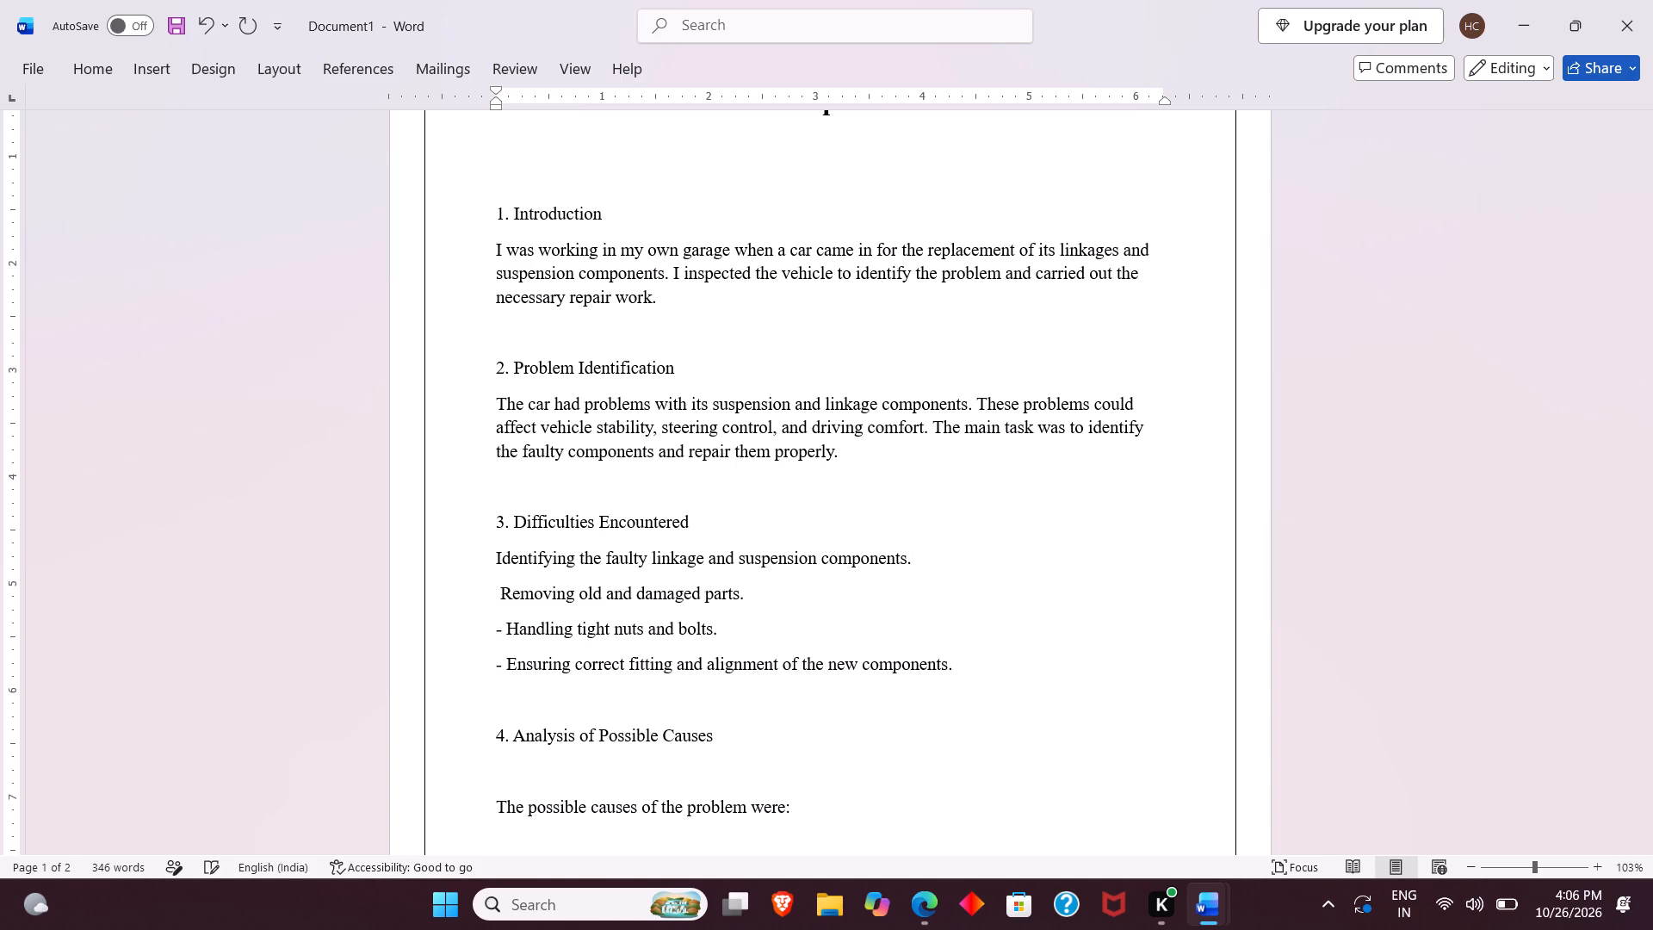
key(Right)
key(Right)
key(BackSpace)
key(BackSpace)
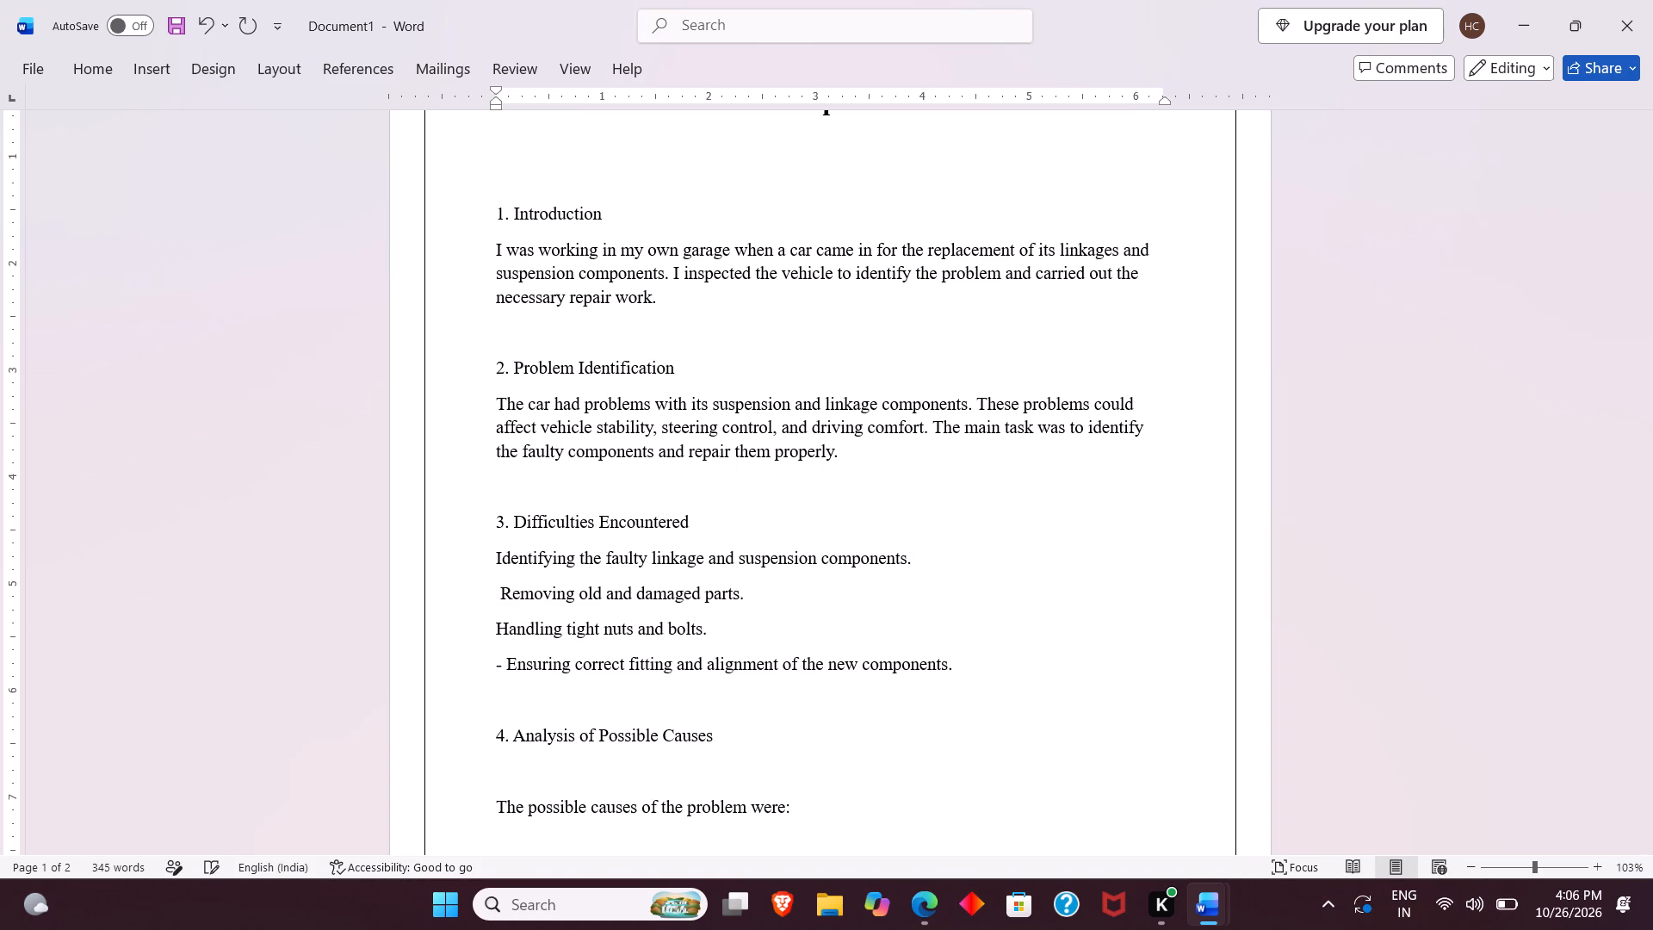
key(Down)
key(Down)
key(Up)
key(Right)
key(Right)
key(BackSpace)
key(BackSpace)
key(Up)
key(Up)
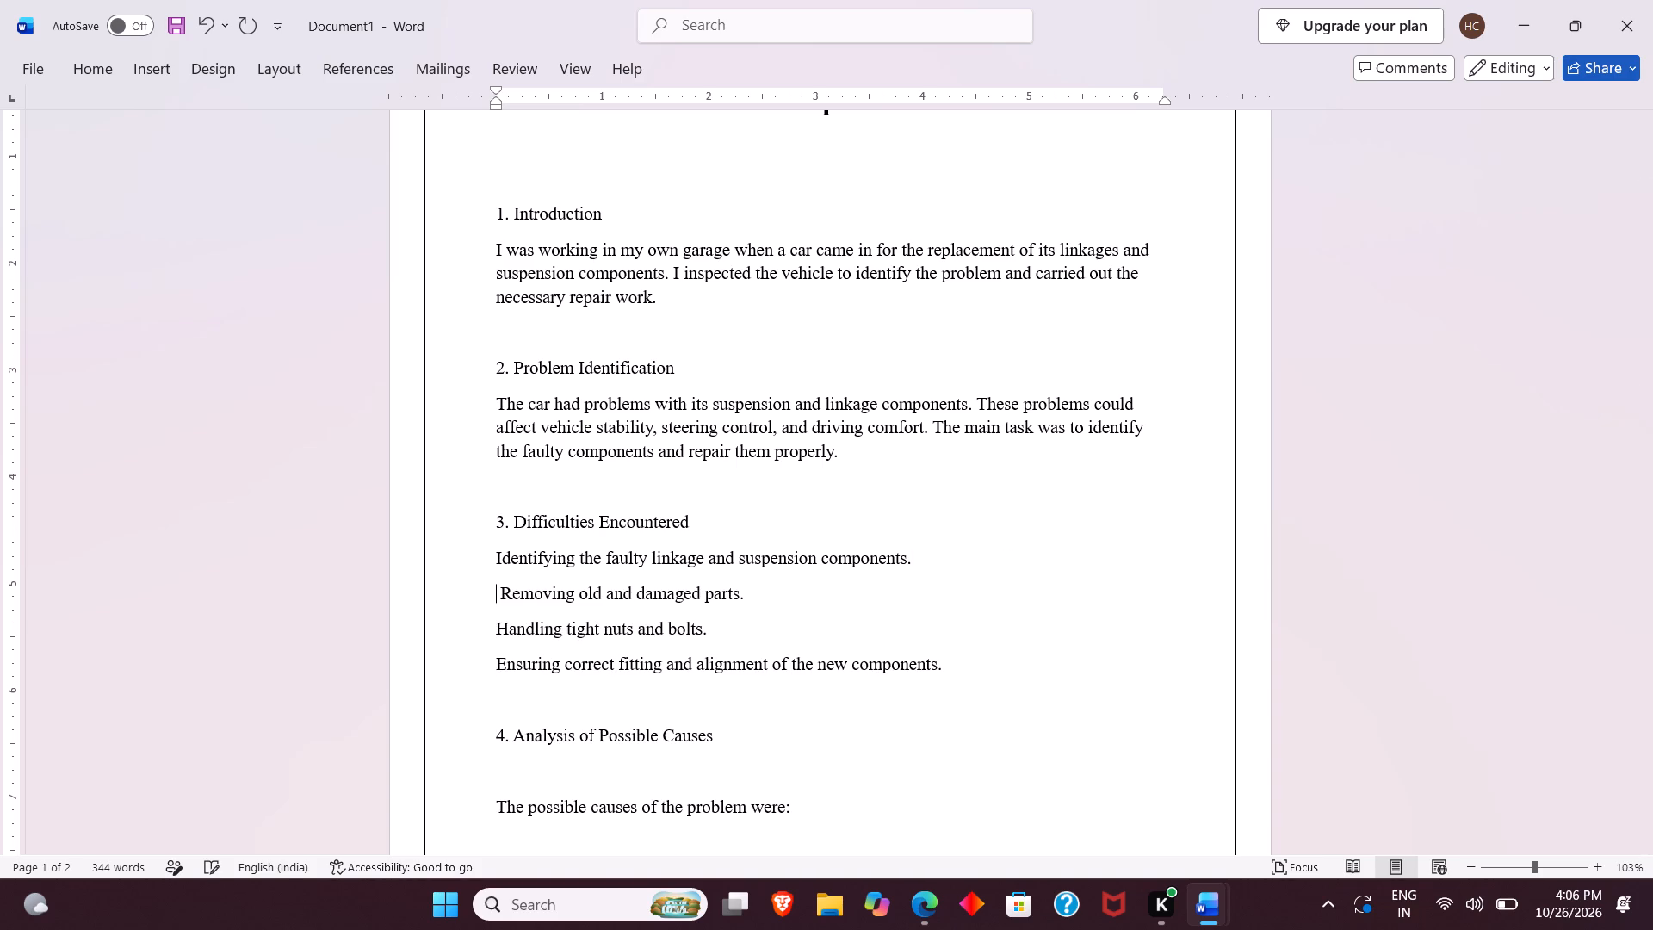
key(Right)
key(BackSpace)
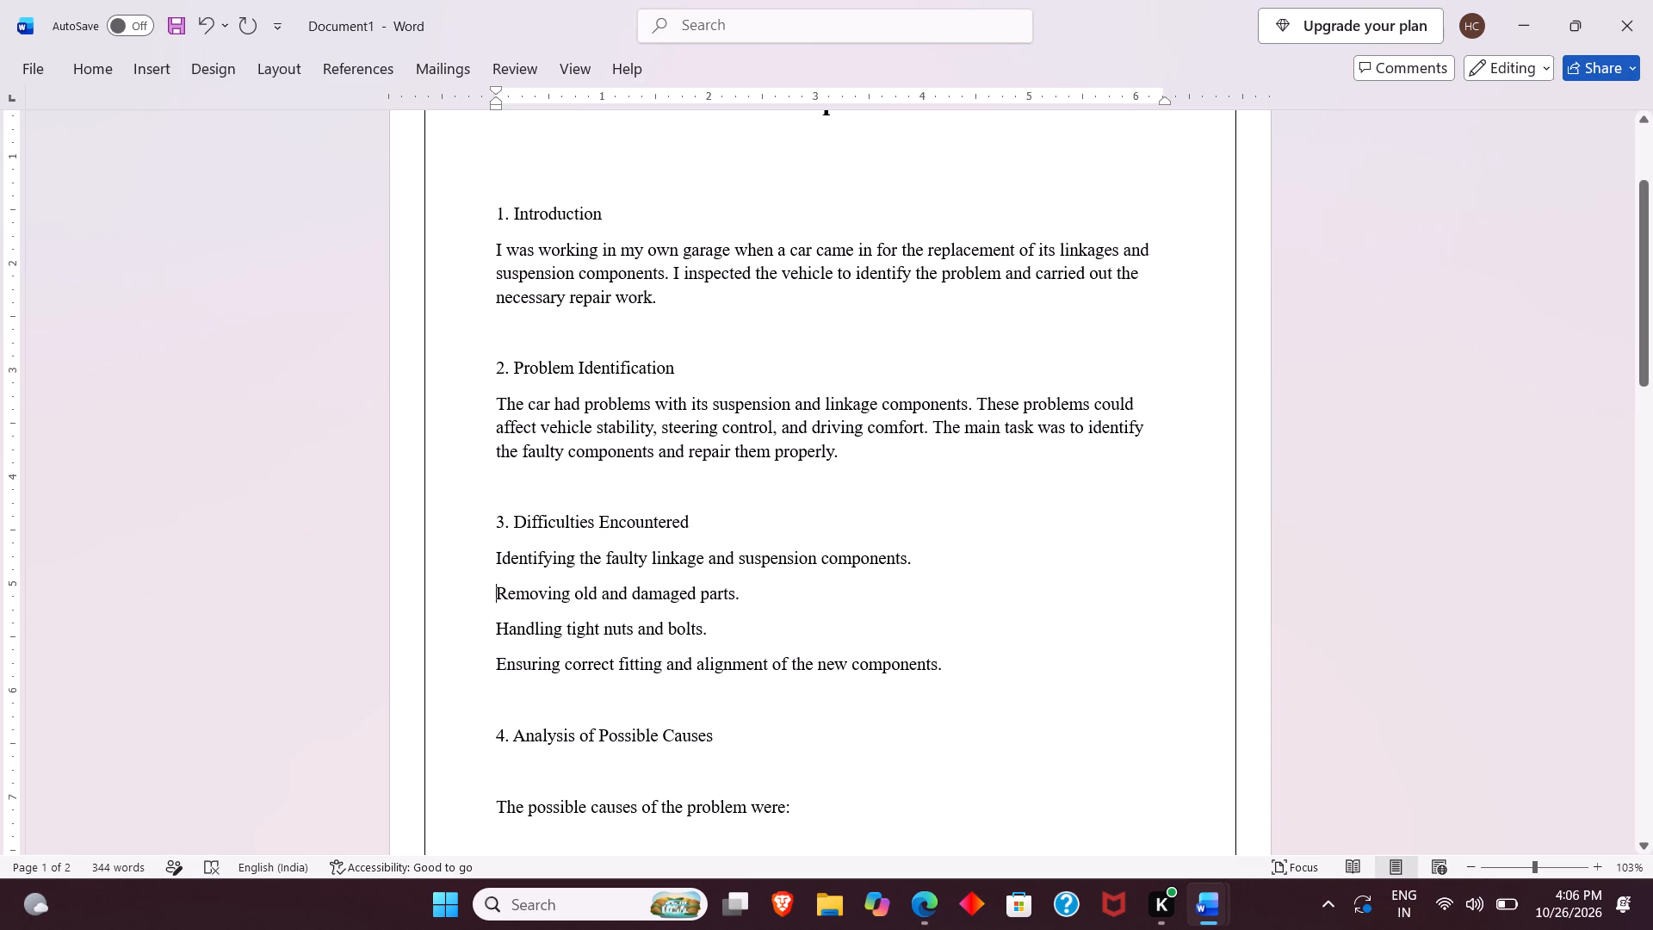
Turn the four lines under "3. Difficulties Encountered" into a bulleted list with round bullets.
drag(499, 558, 940, 664)
click(136, 70)
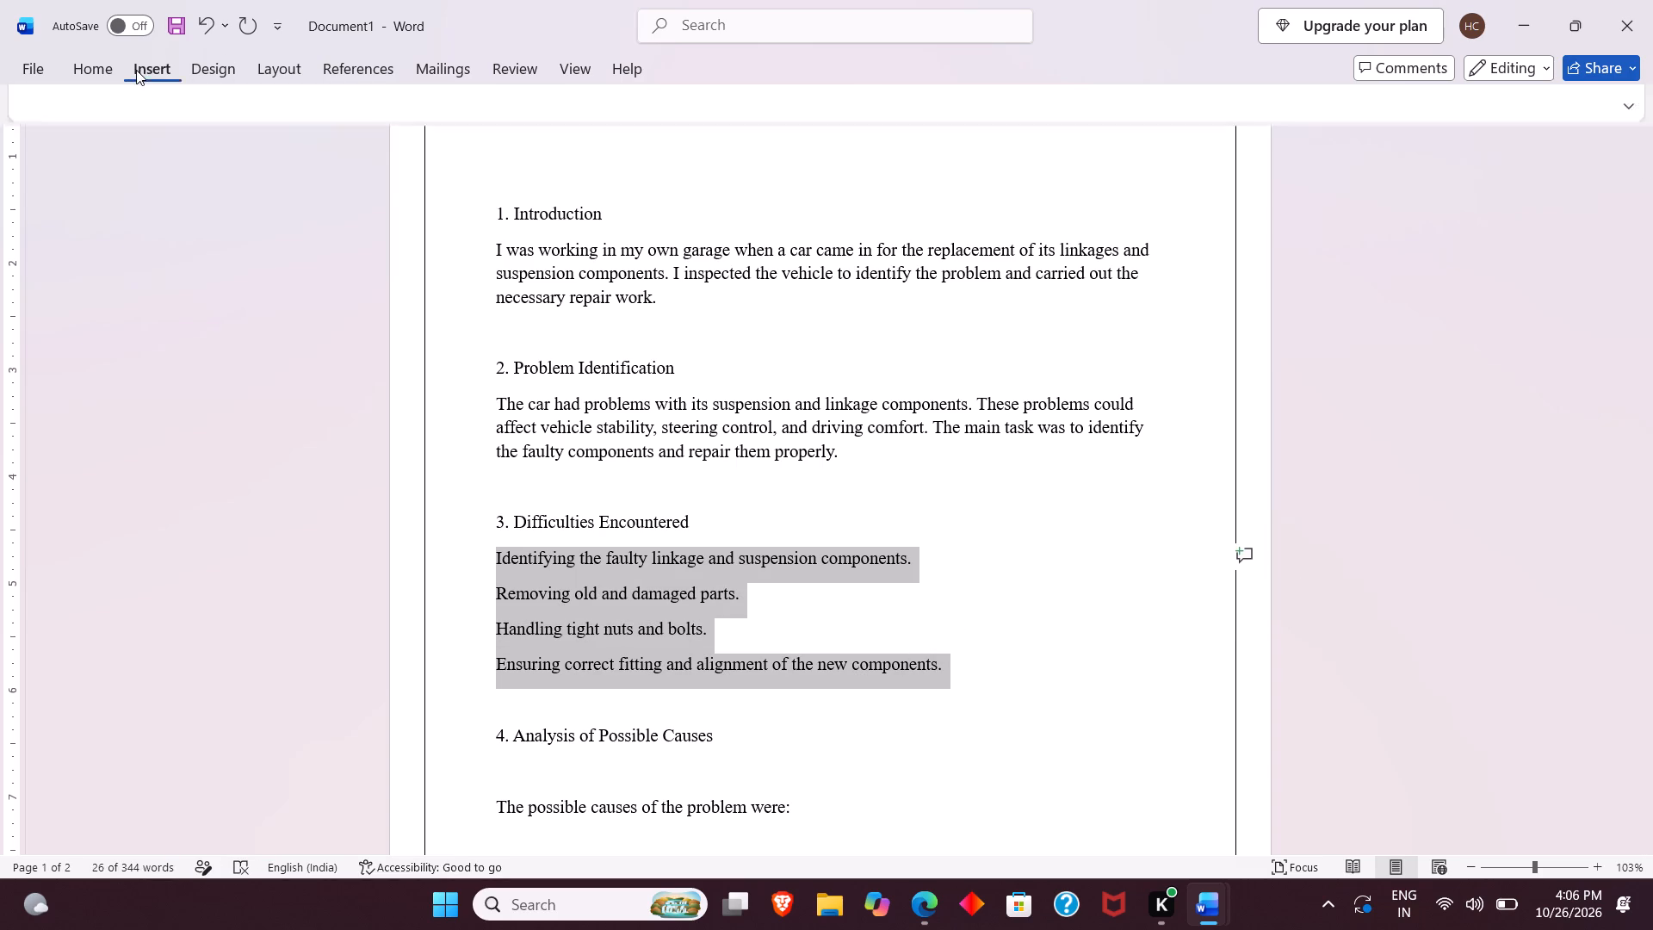
click(85, 74)
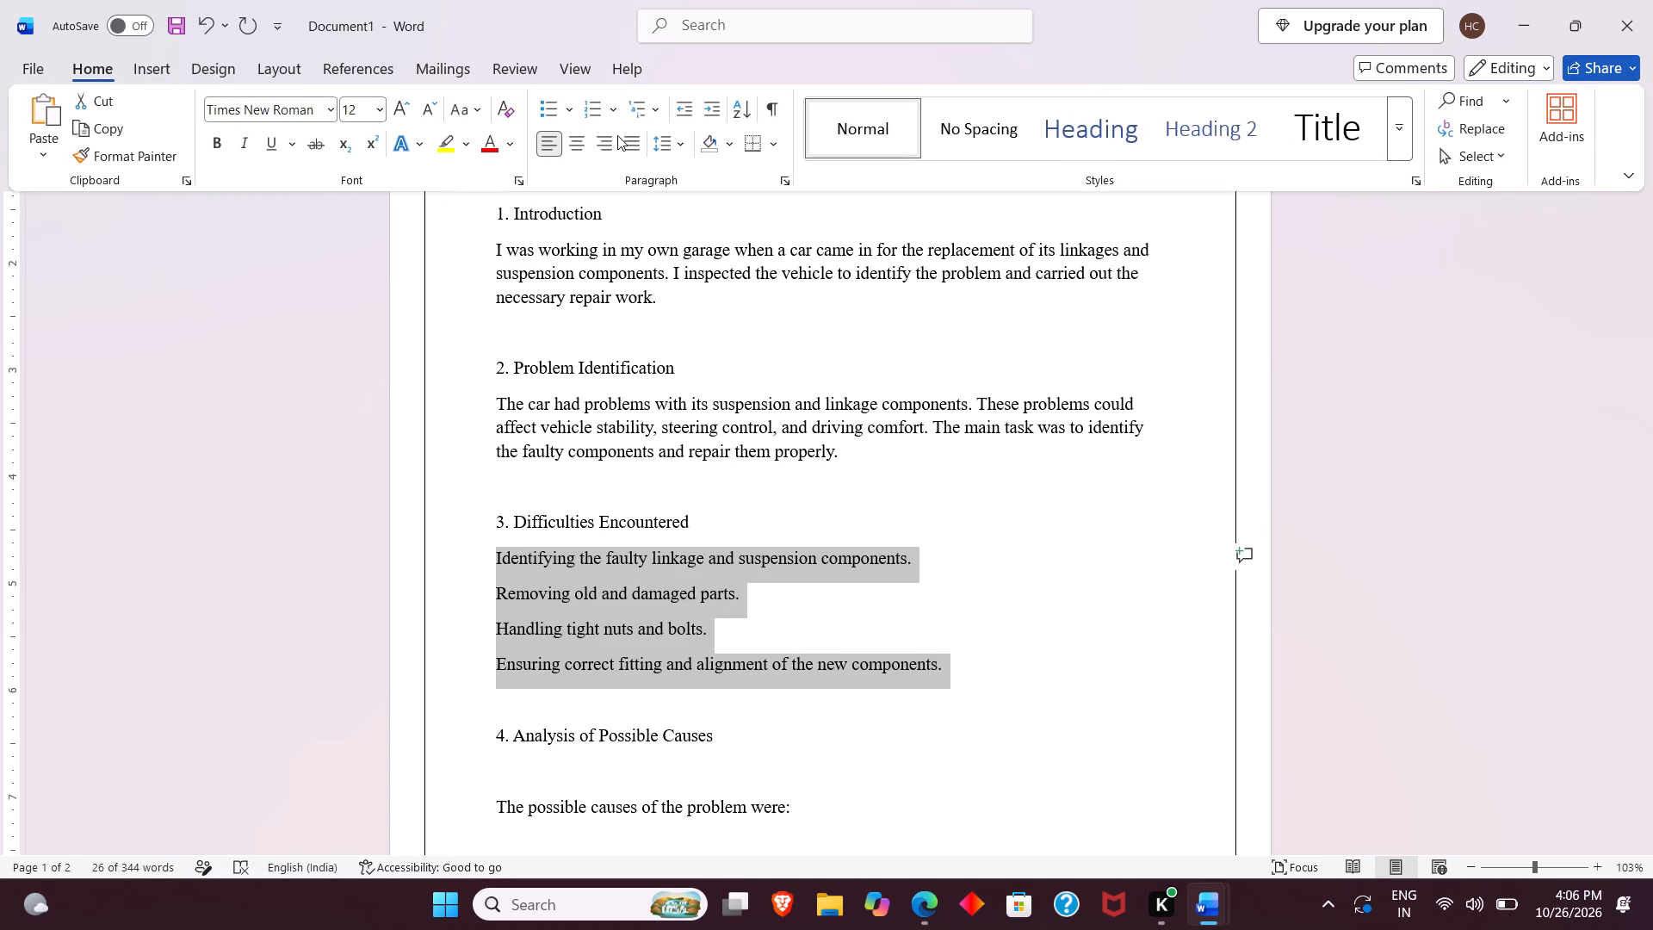
click(549, 109)
click(363, 573)
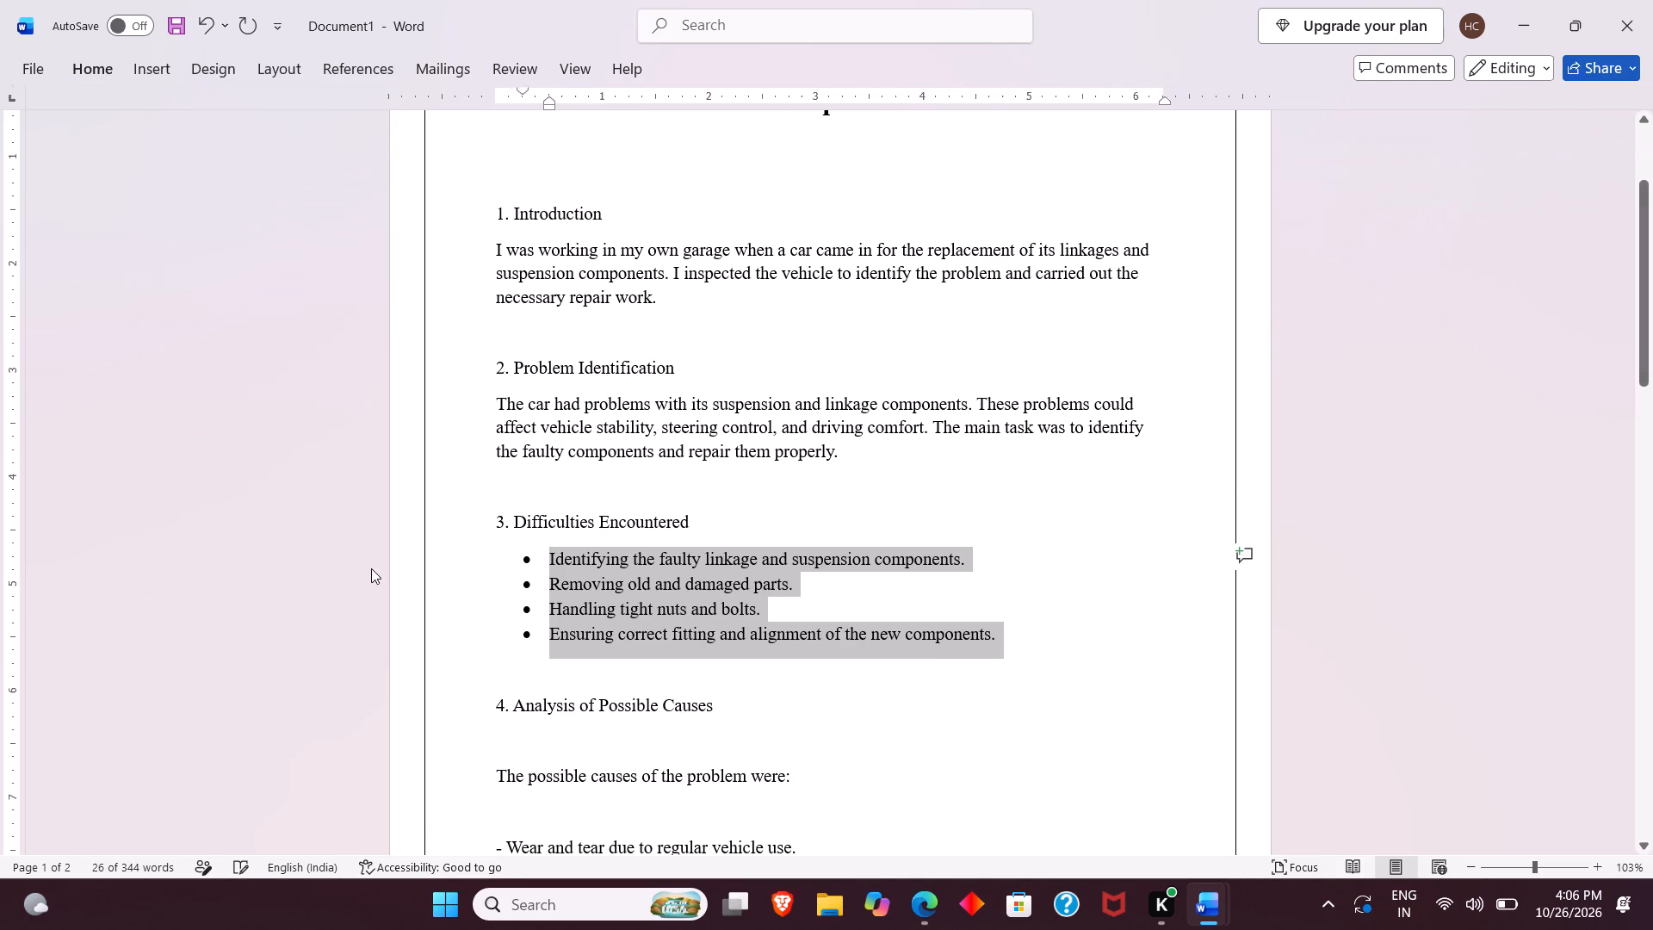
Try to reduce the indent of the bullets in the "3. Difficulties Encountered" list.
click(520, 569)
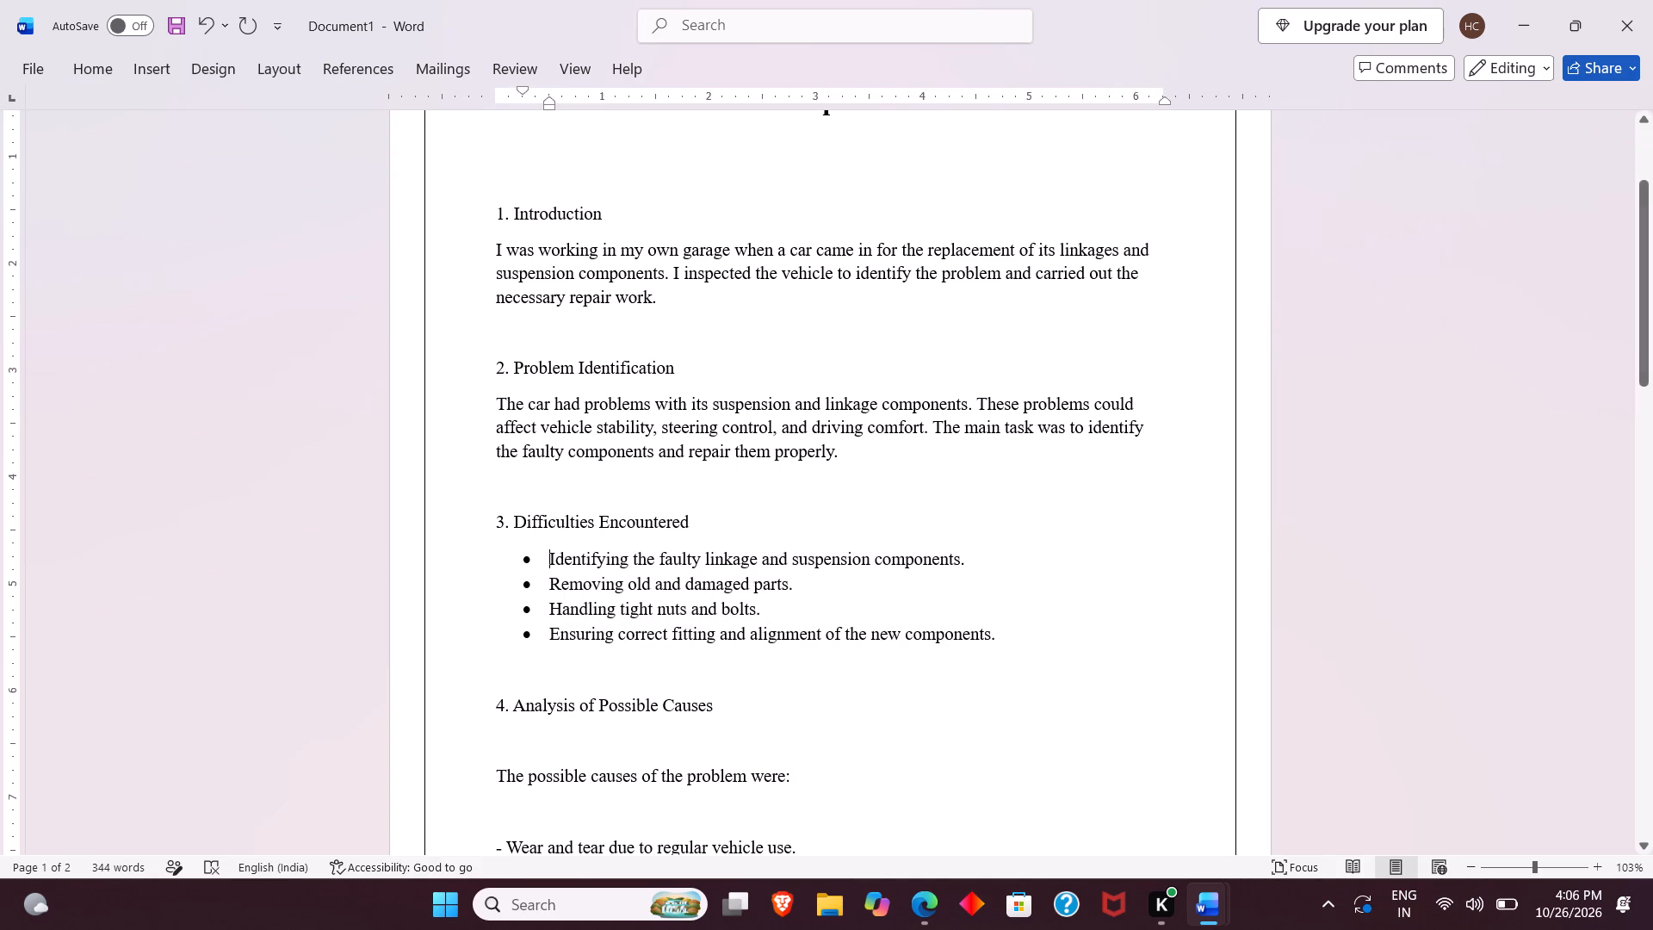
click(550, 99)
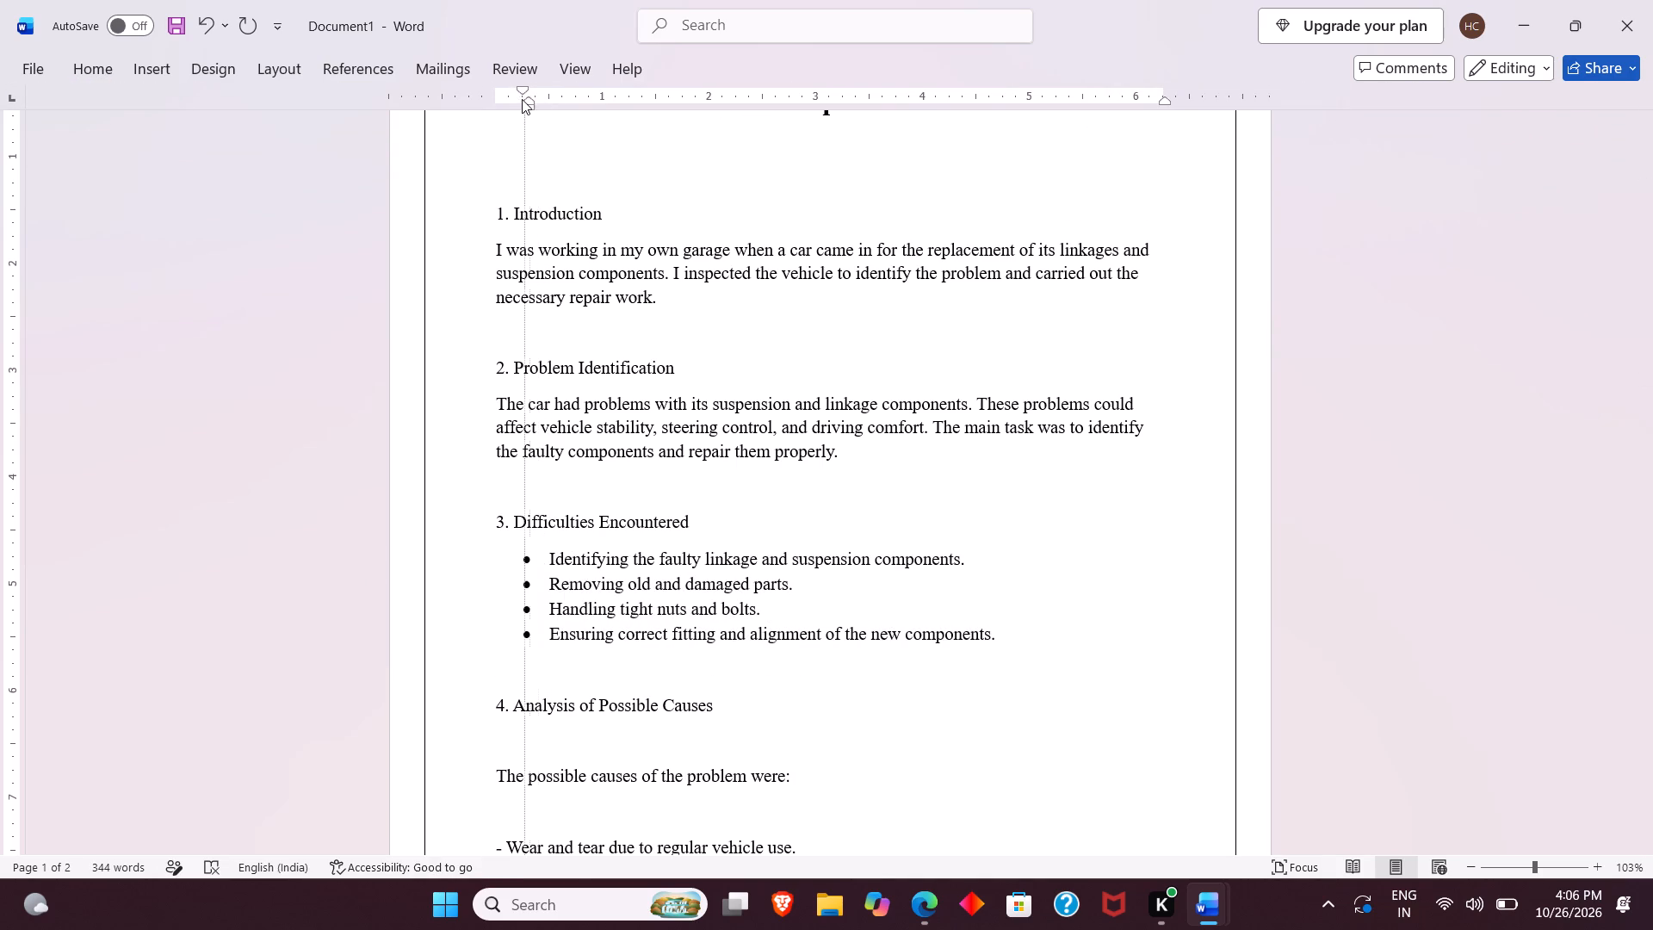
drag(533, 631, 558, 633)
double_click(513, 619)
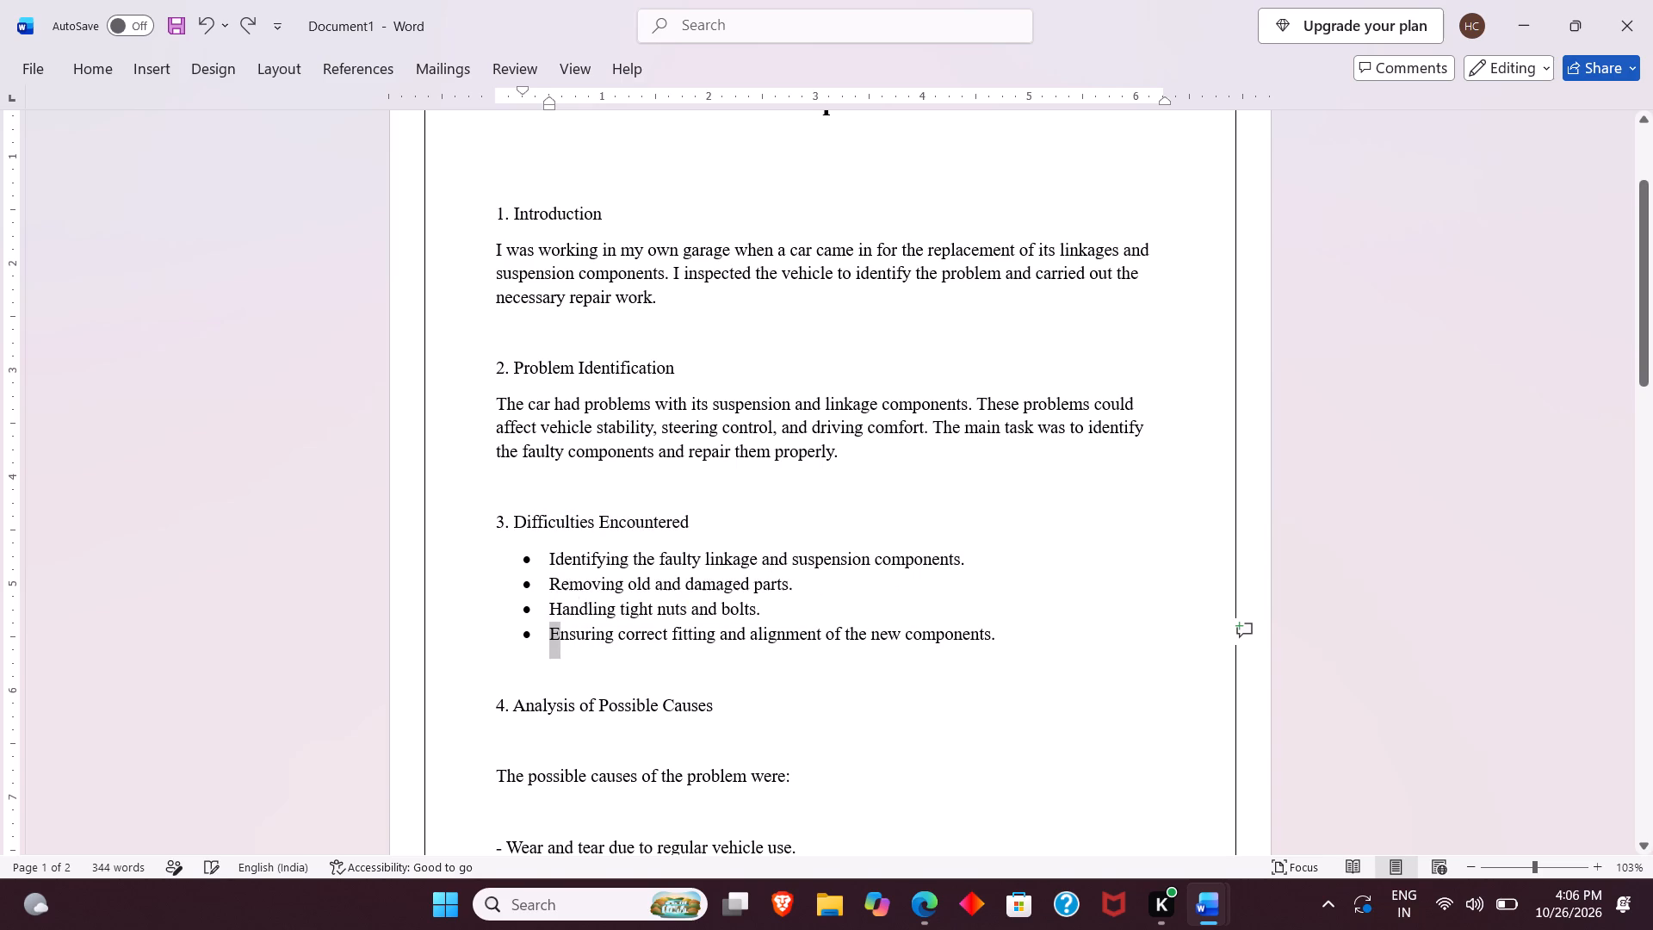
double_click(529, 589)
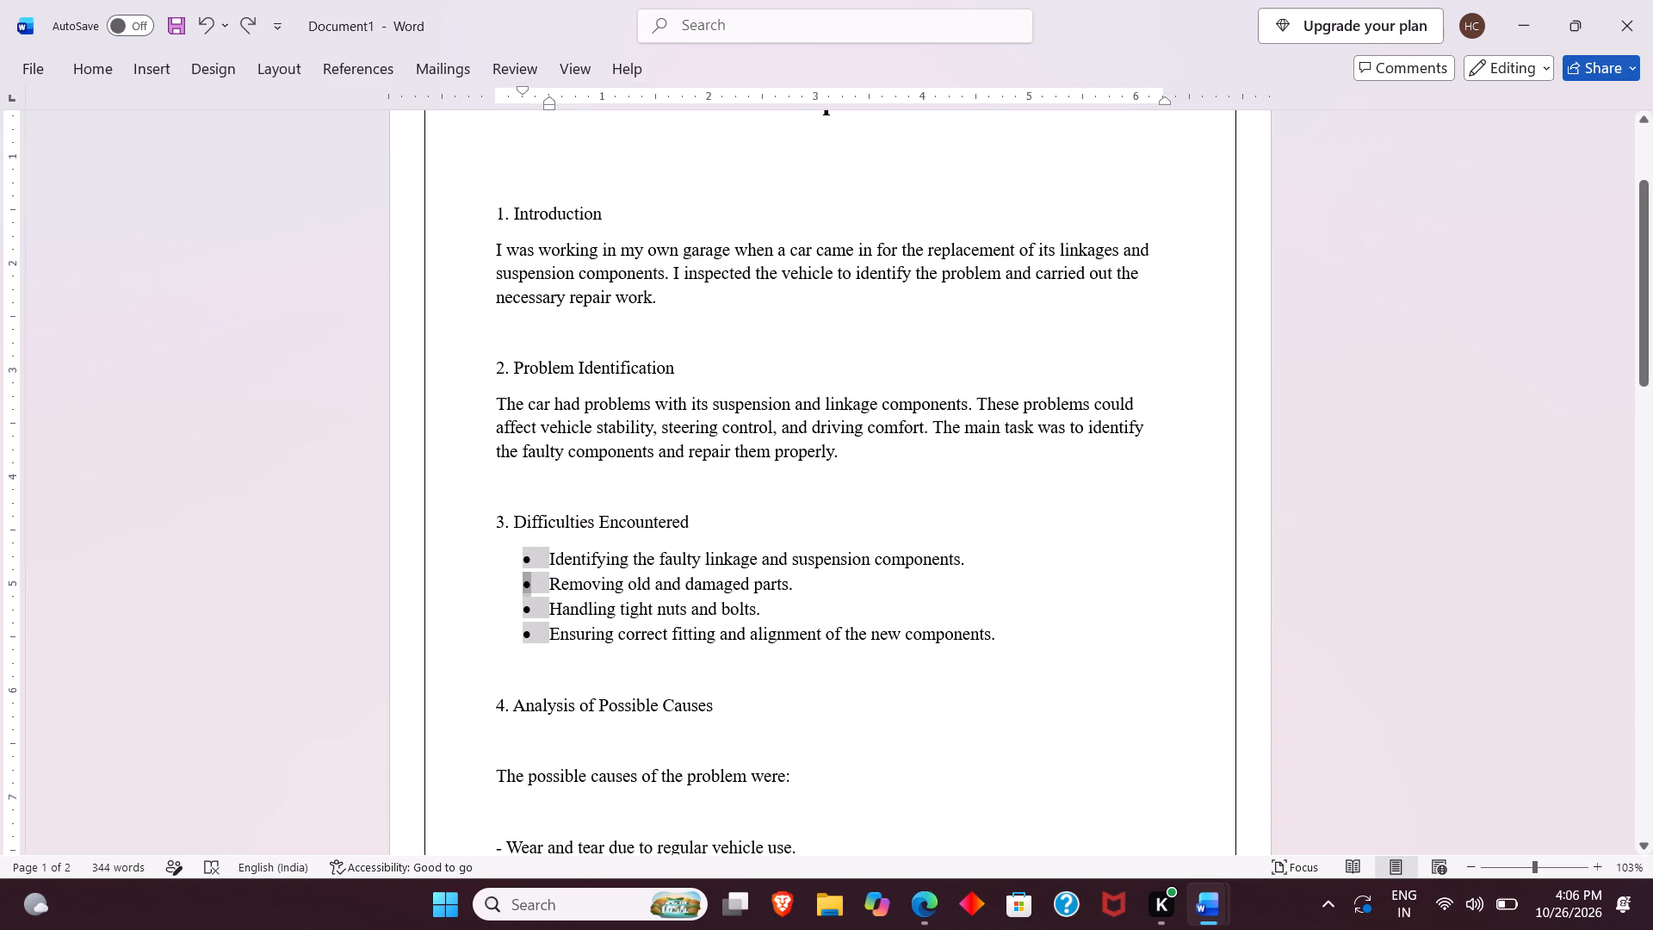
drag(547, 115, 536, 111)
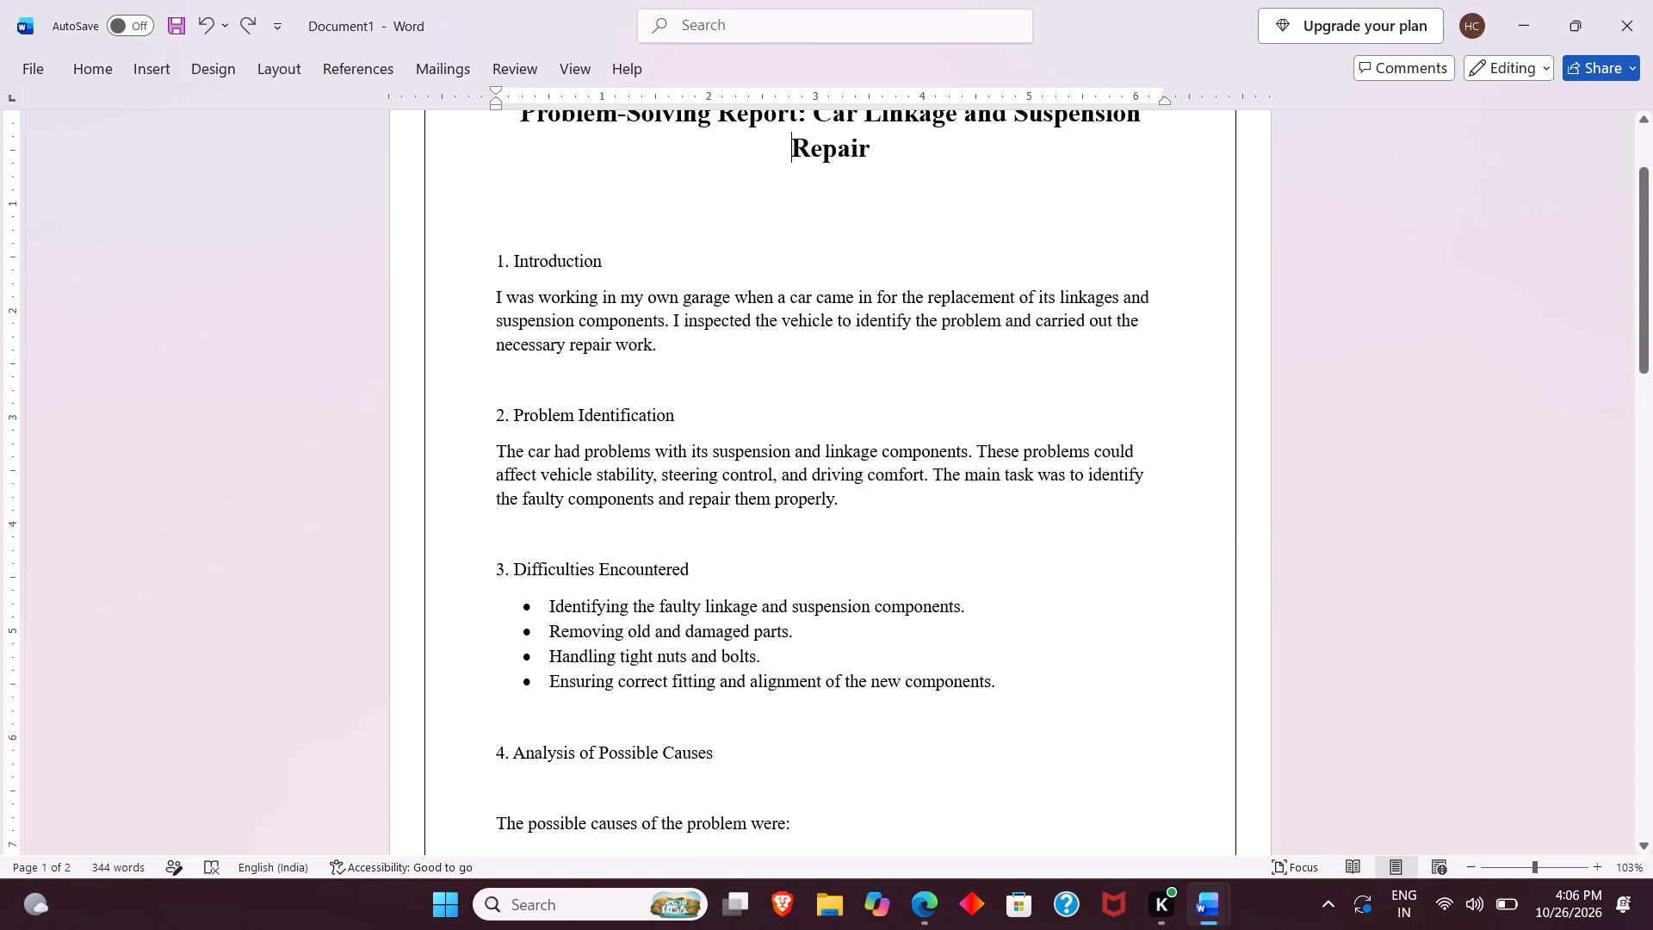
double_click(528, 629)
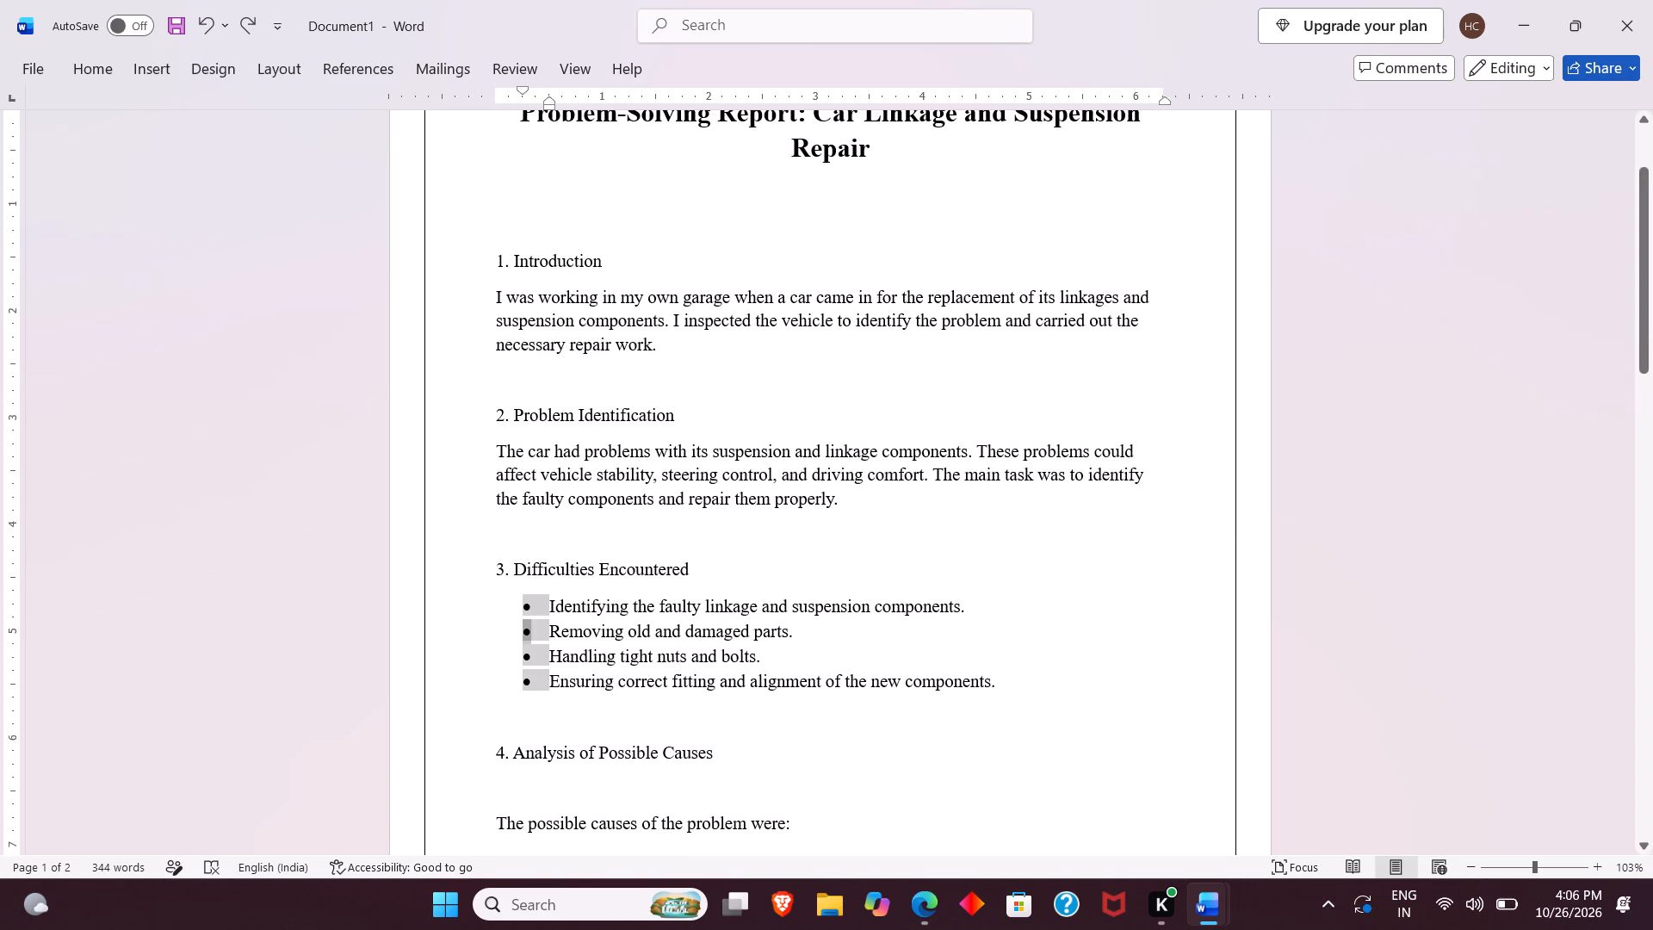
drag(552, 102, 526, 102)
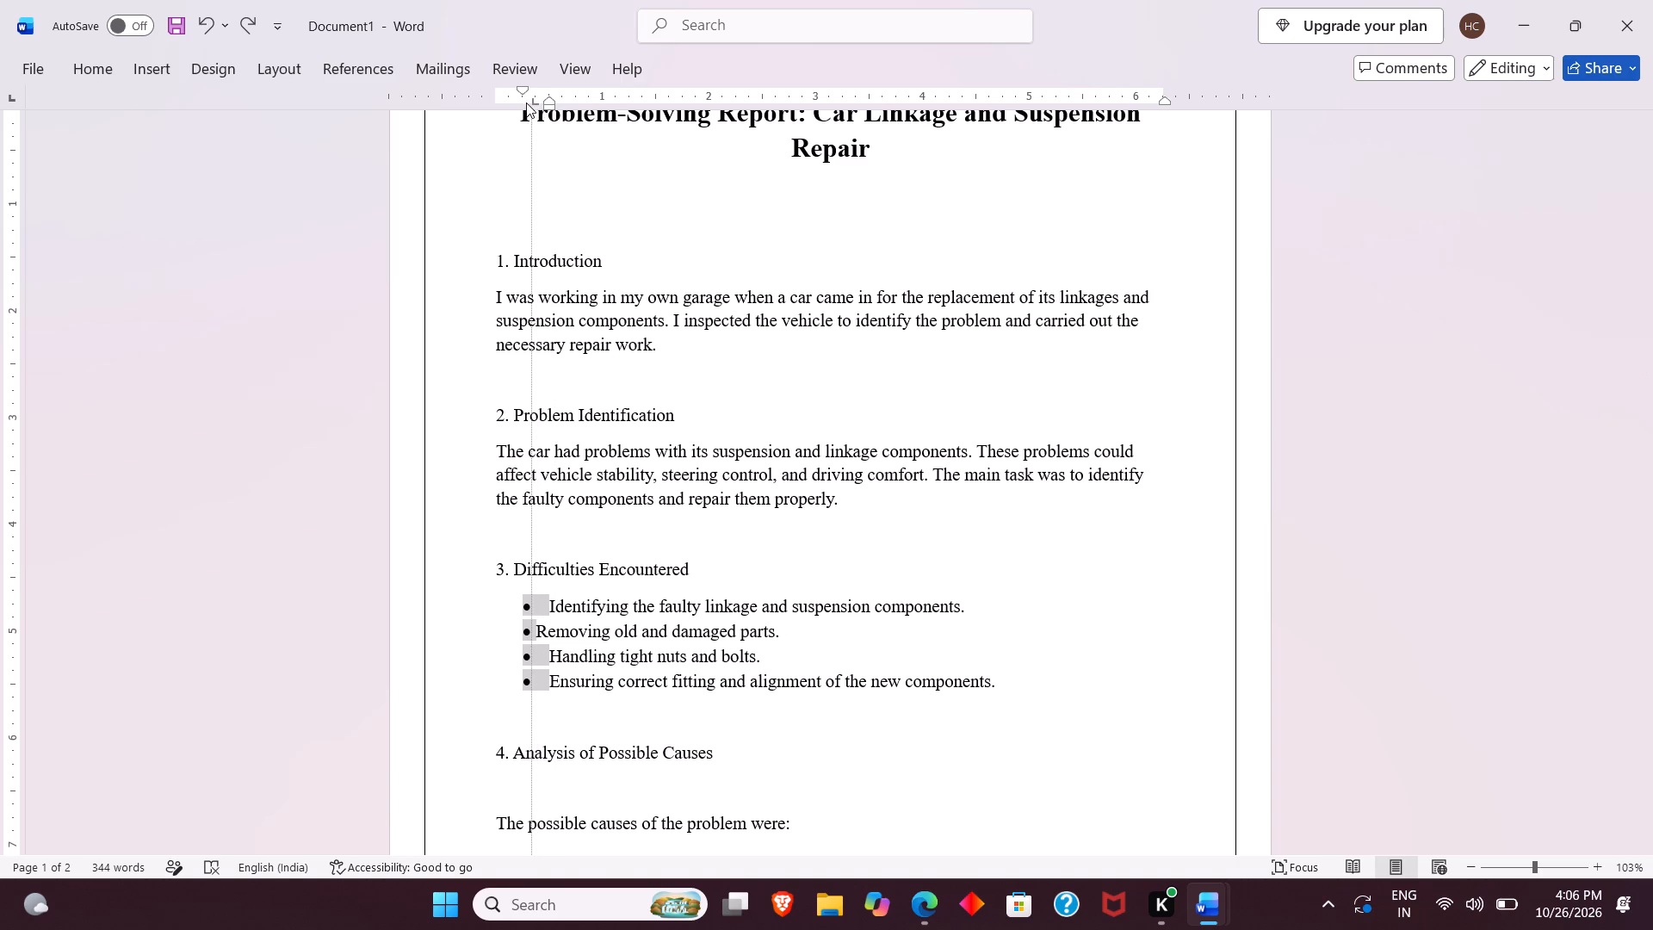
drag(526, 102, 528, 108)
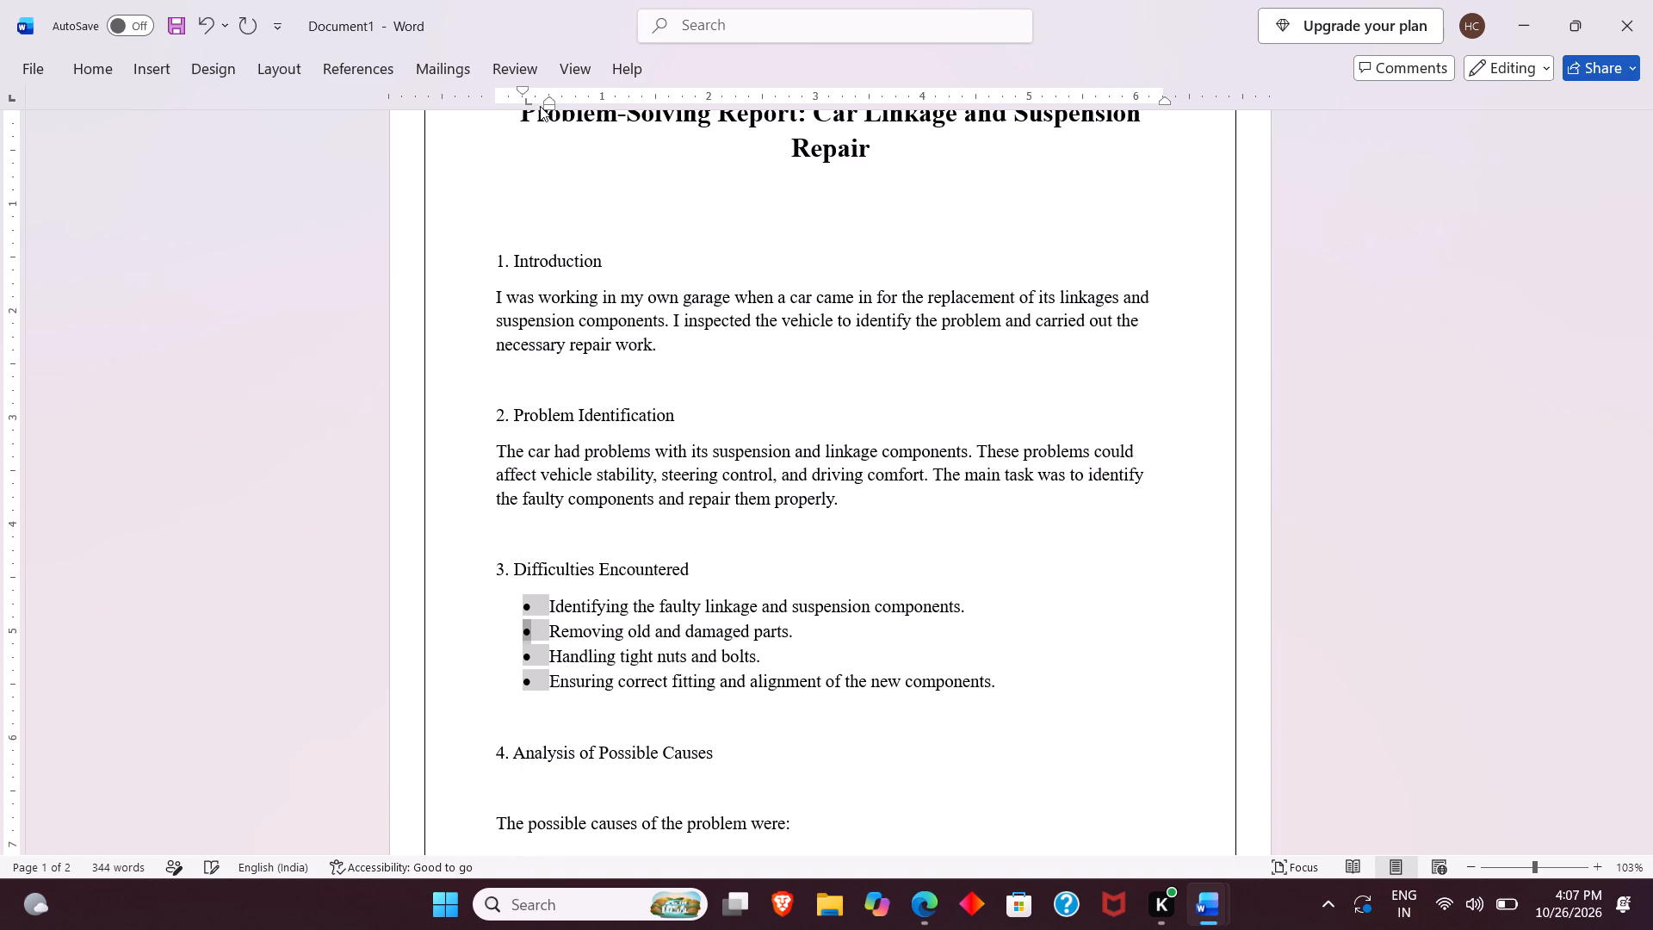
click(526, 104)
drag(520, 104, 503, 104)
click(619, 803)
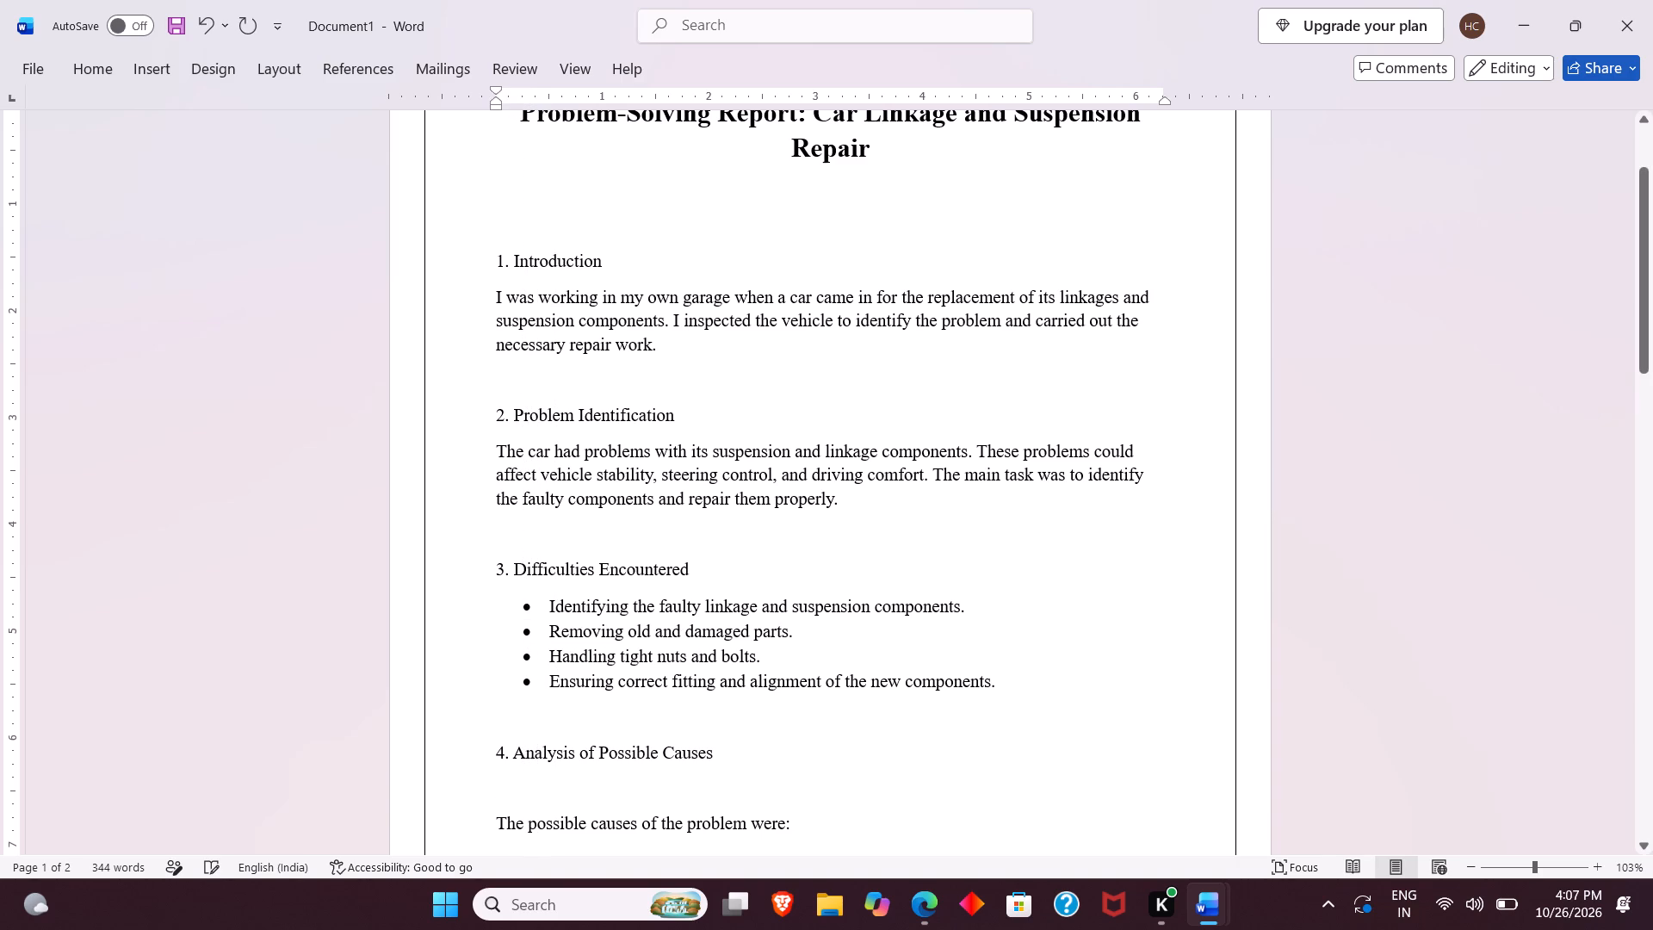
Shift the whole "3. Difficulties Encountered" bulleted list so its bullets align with the left margin and its text sits about 0.25 inch in.
click(545, 693)
drag(1004, 682, 572, 595)
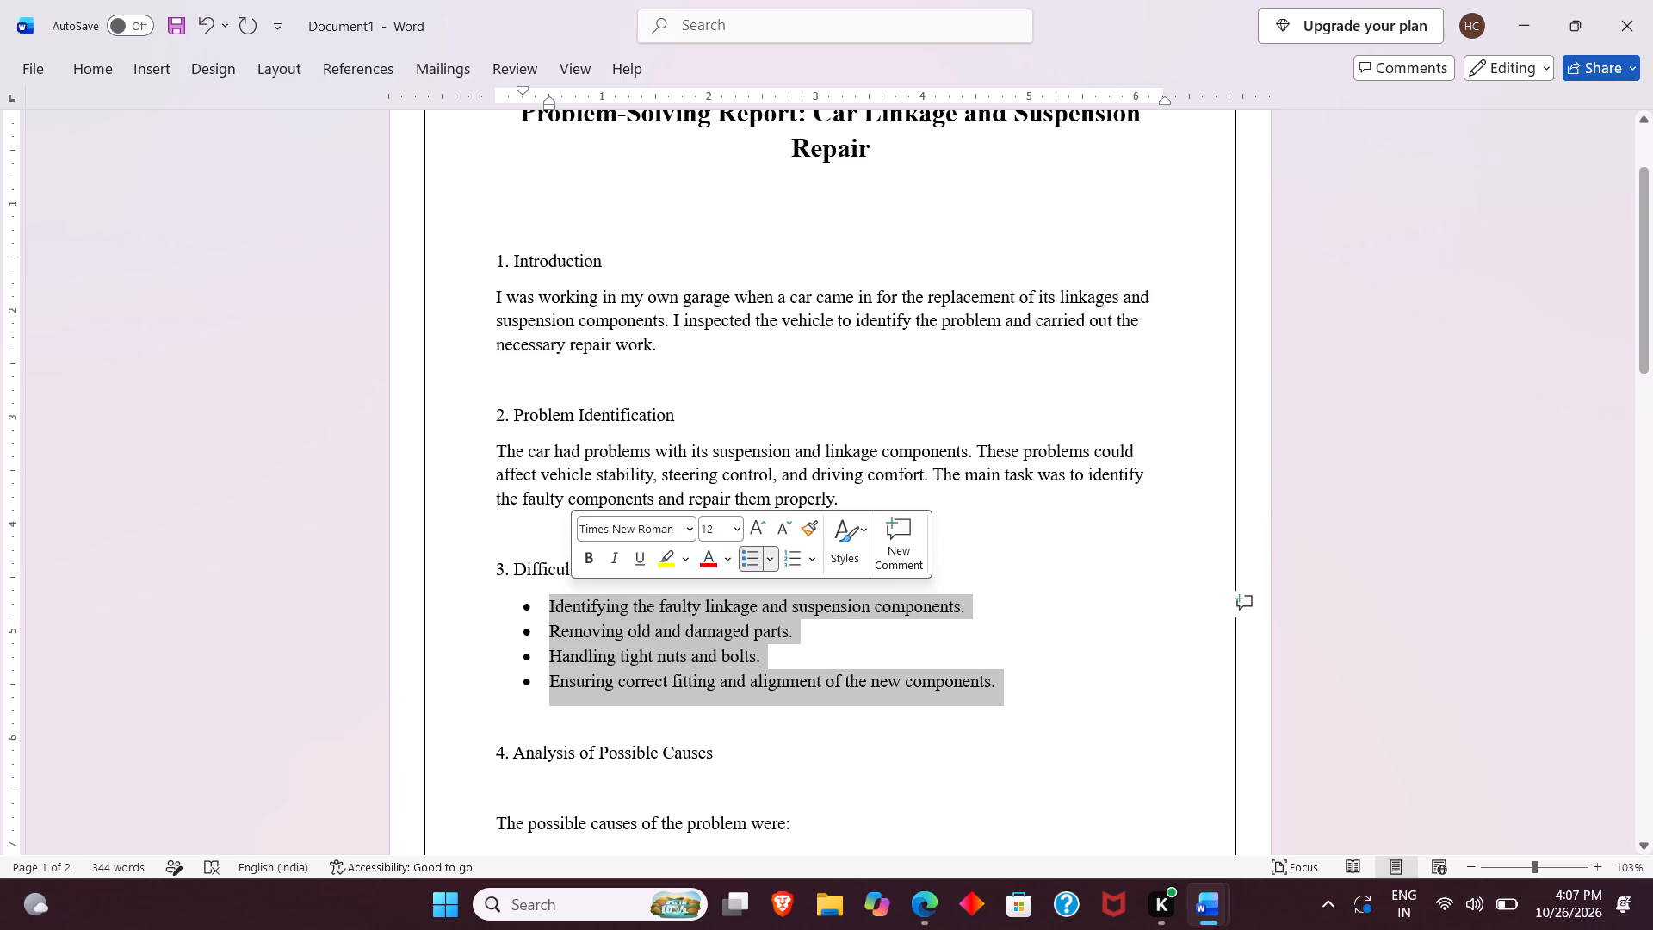
drag(546, 107, 530, 107)
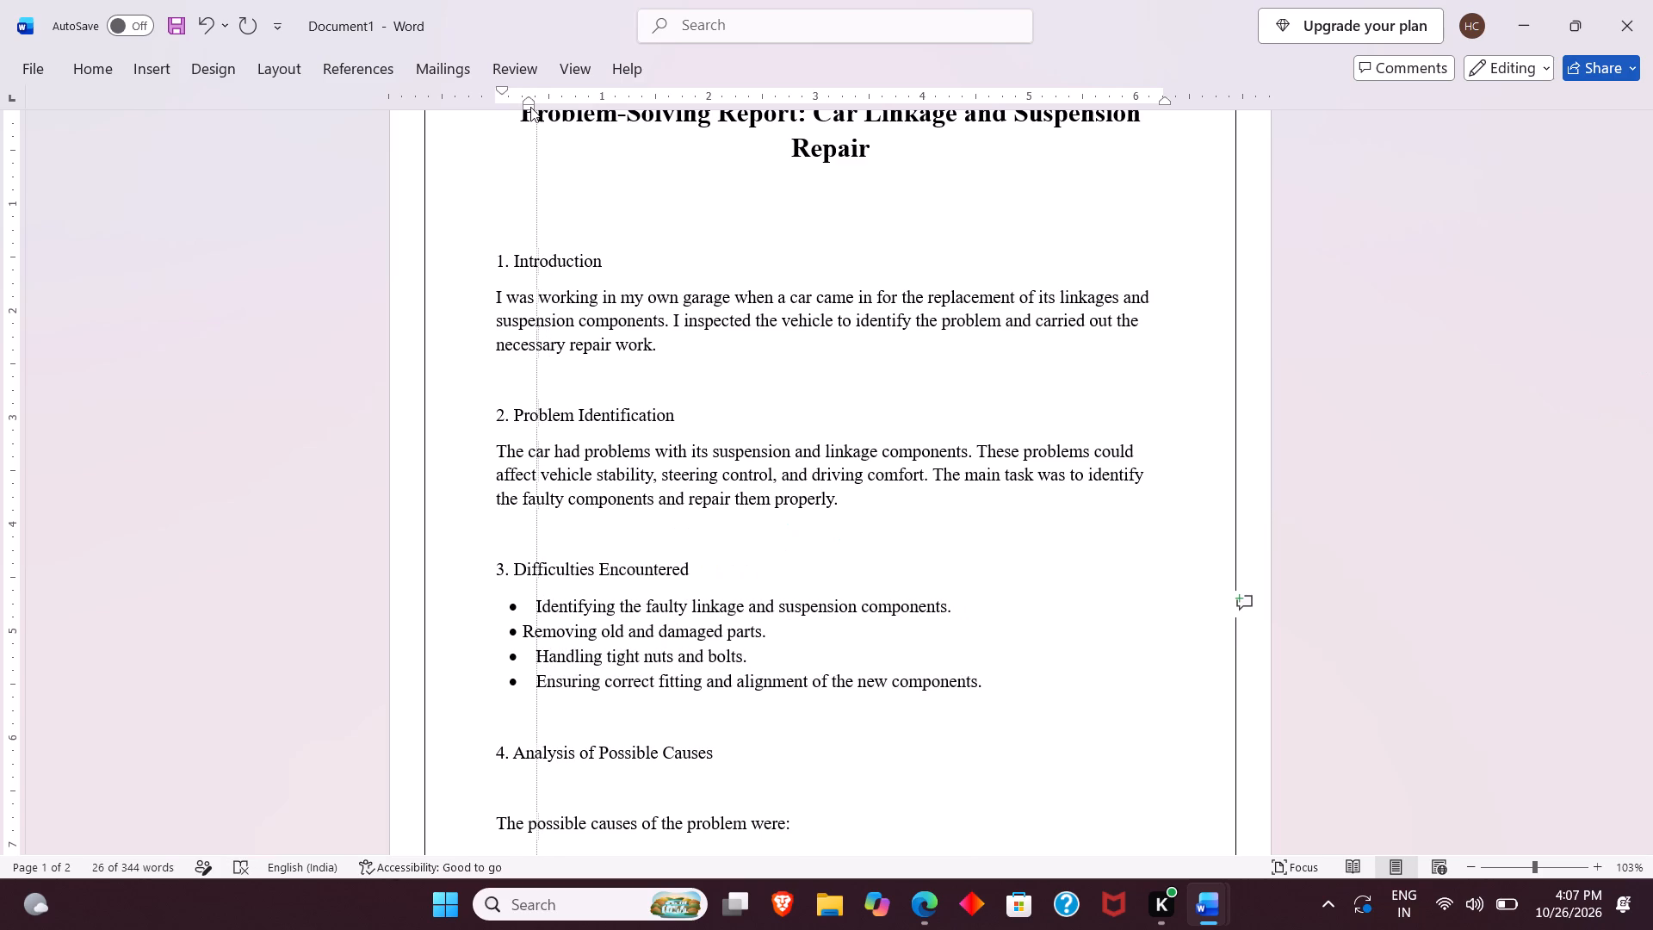
drag(530, 107, 517, 107)
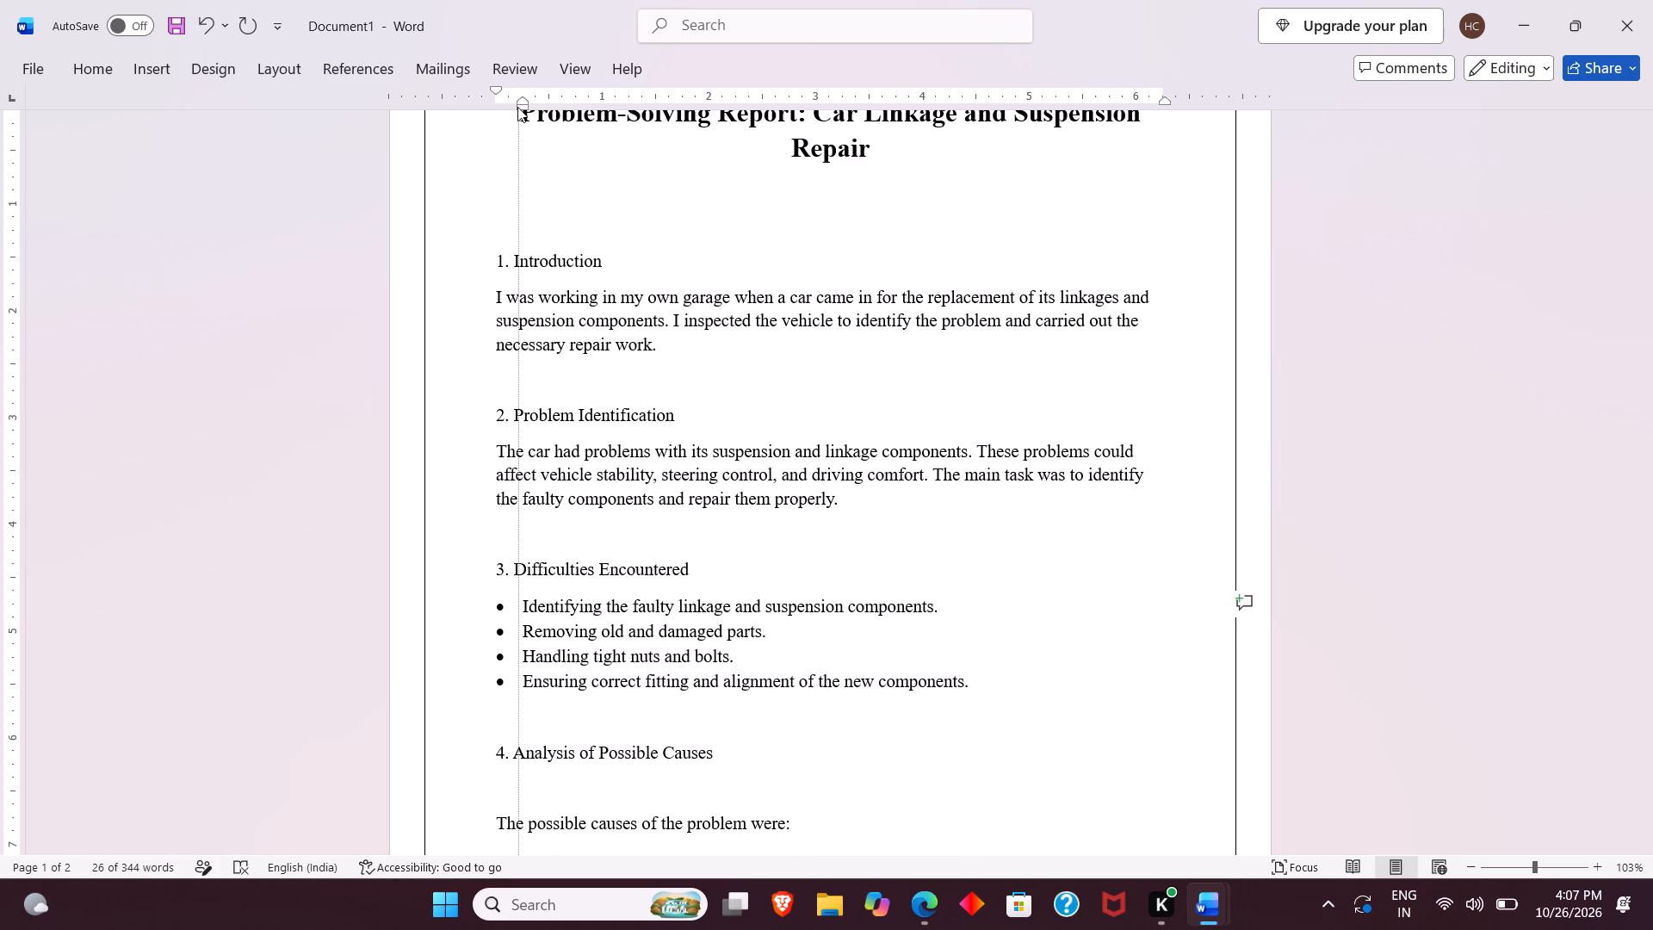
drag(517, 107, 512, 107)
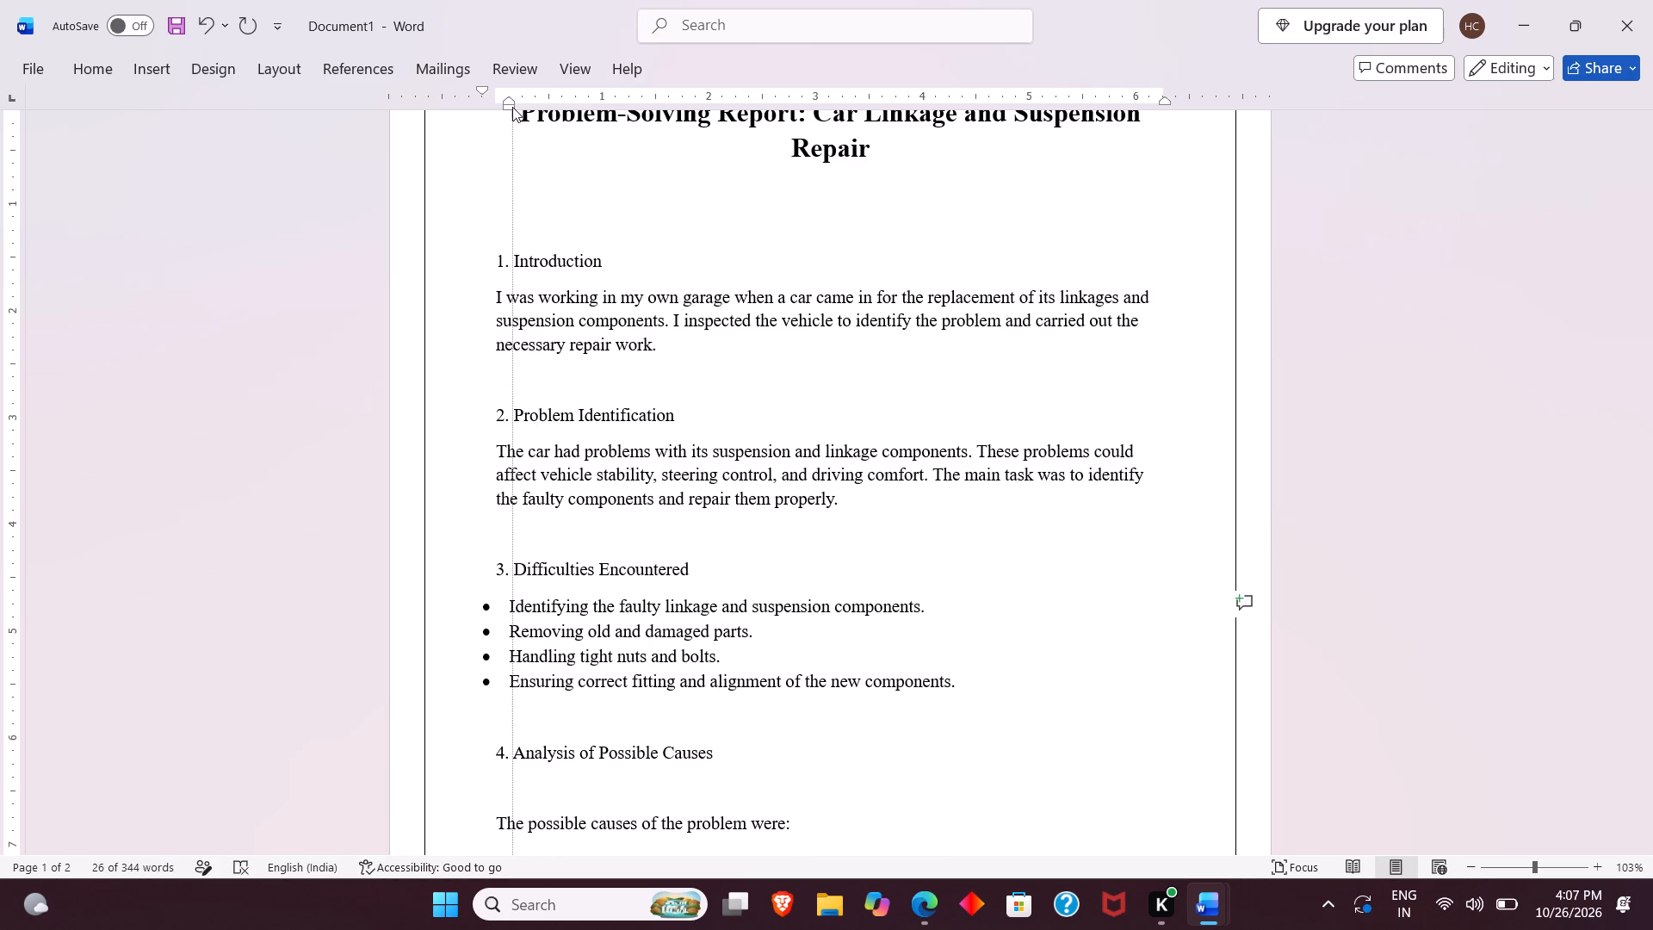
drag(512, 107, 521, 105)
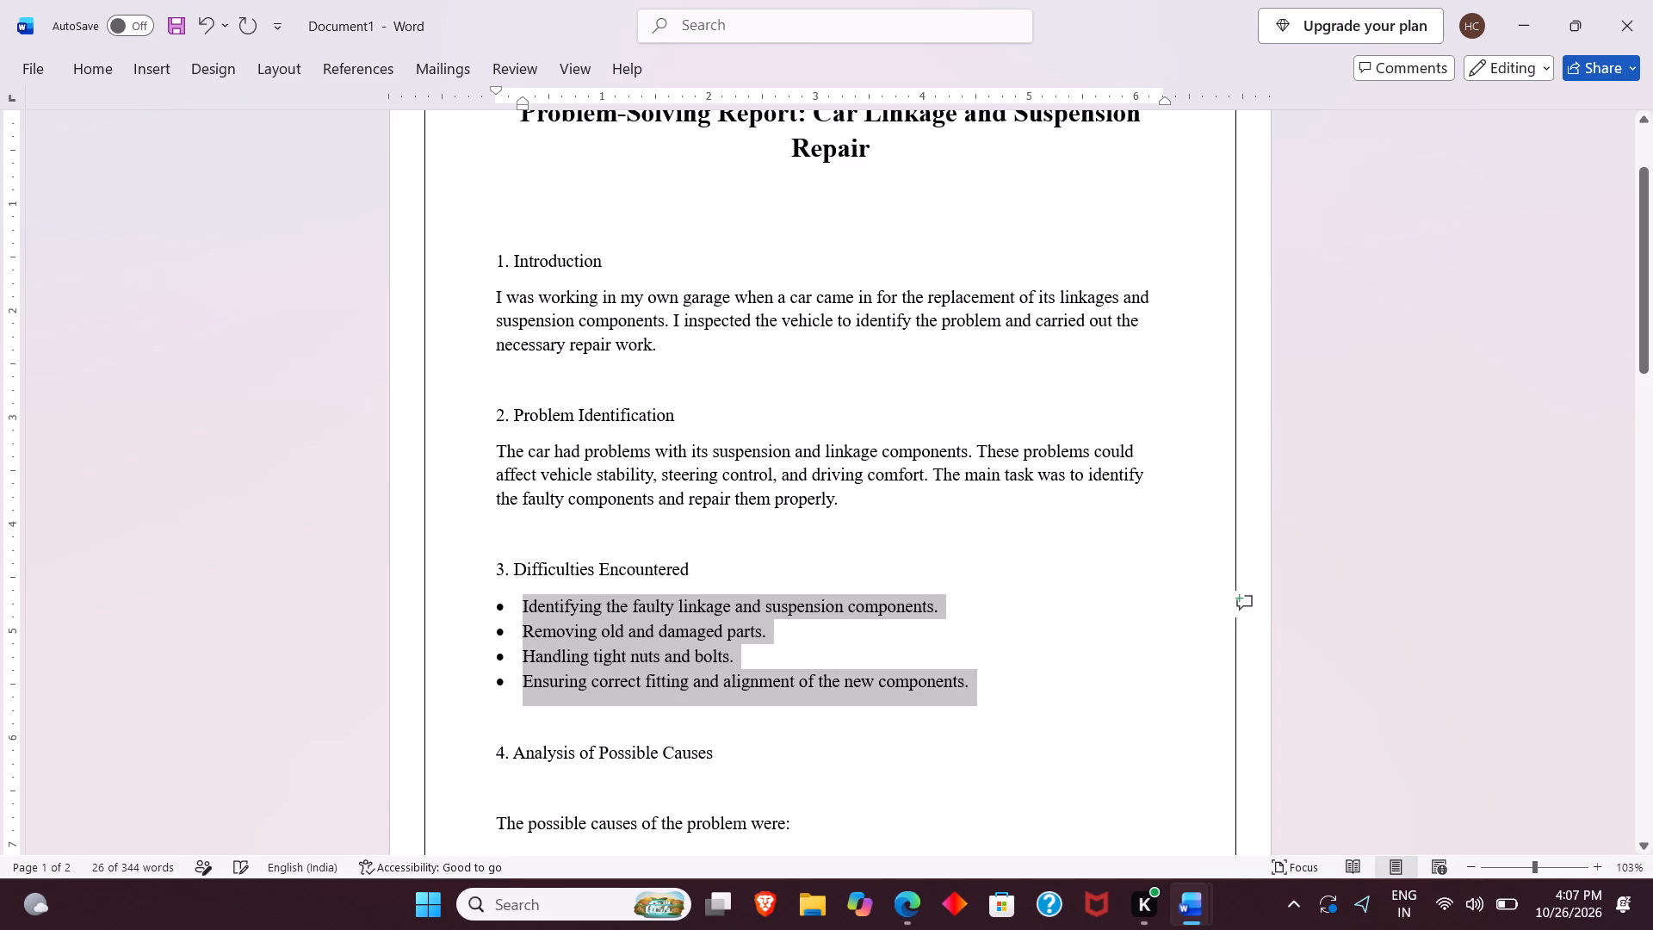
click(257, 567)
click(269, 584)
click(1035, 523)
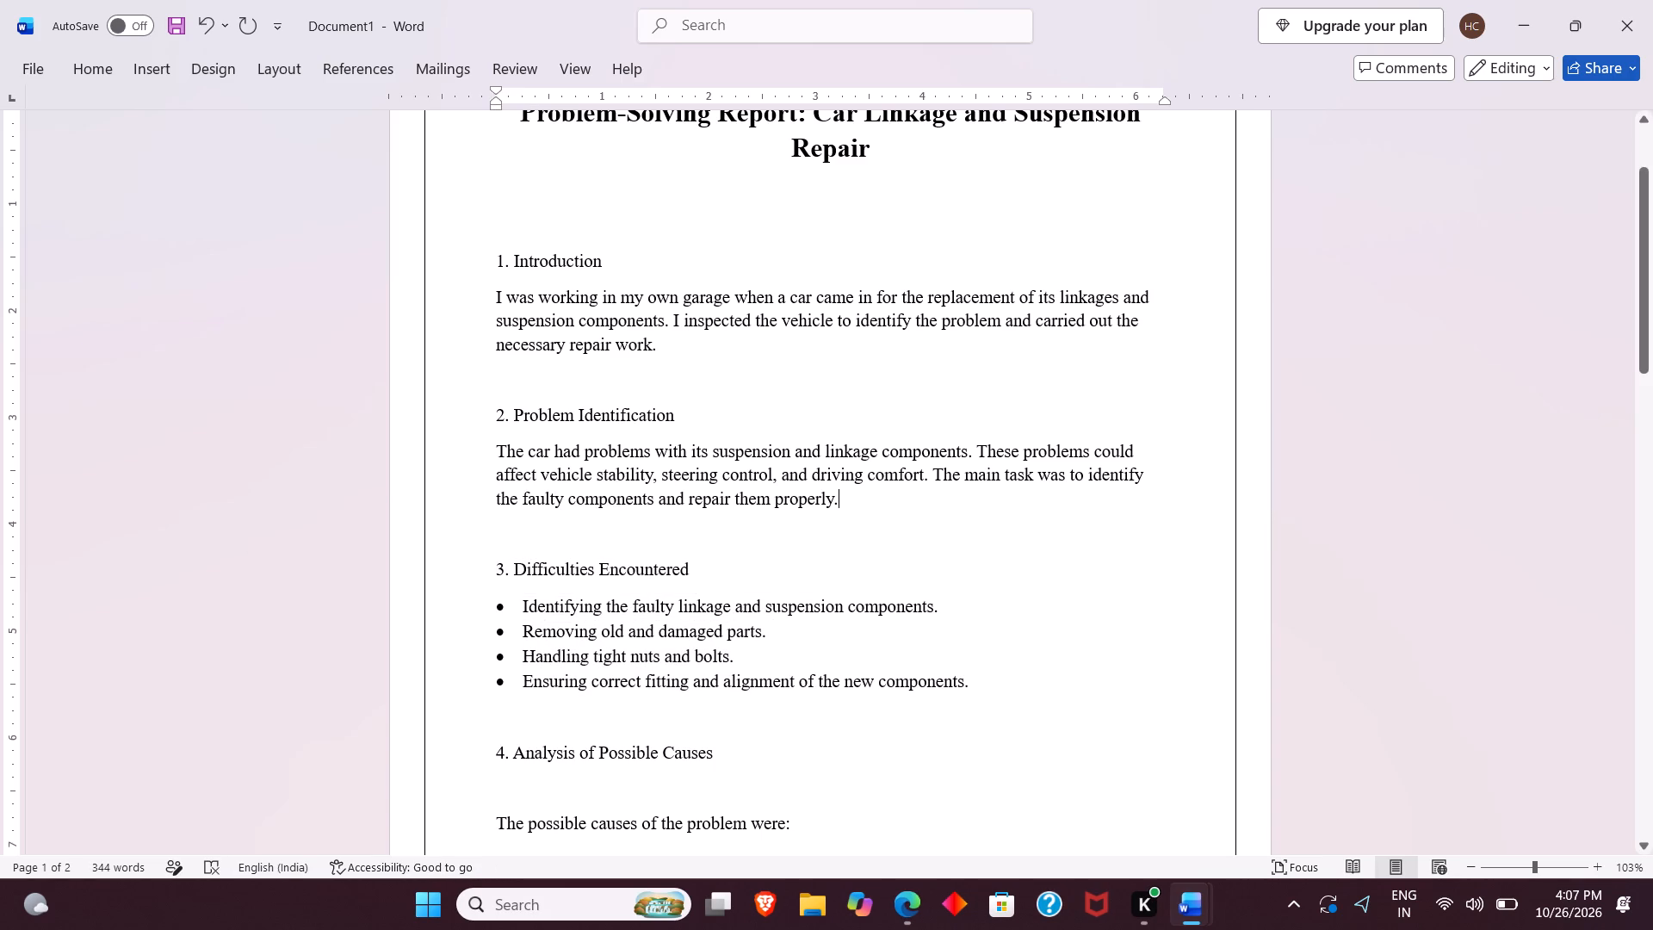
Delete the blank line between the "4. Analysis of Possible Causes" heading and "The possible causes of the problem were:".
scroll(789, 565, down, 5)
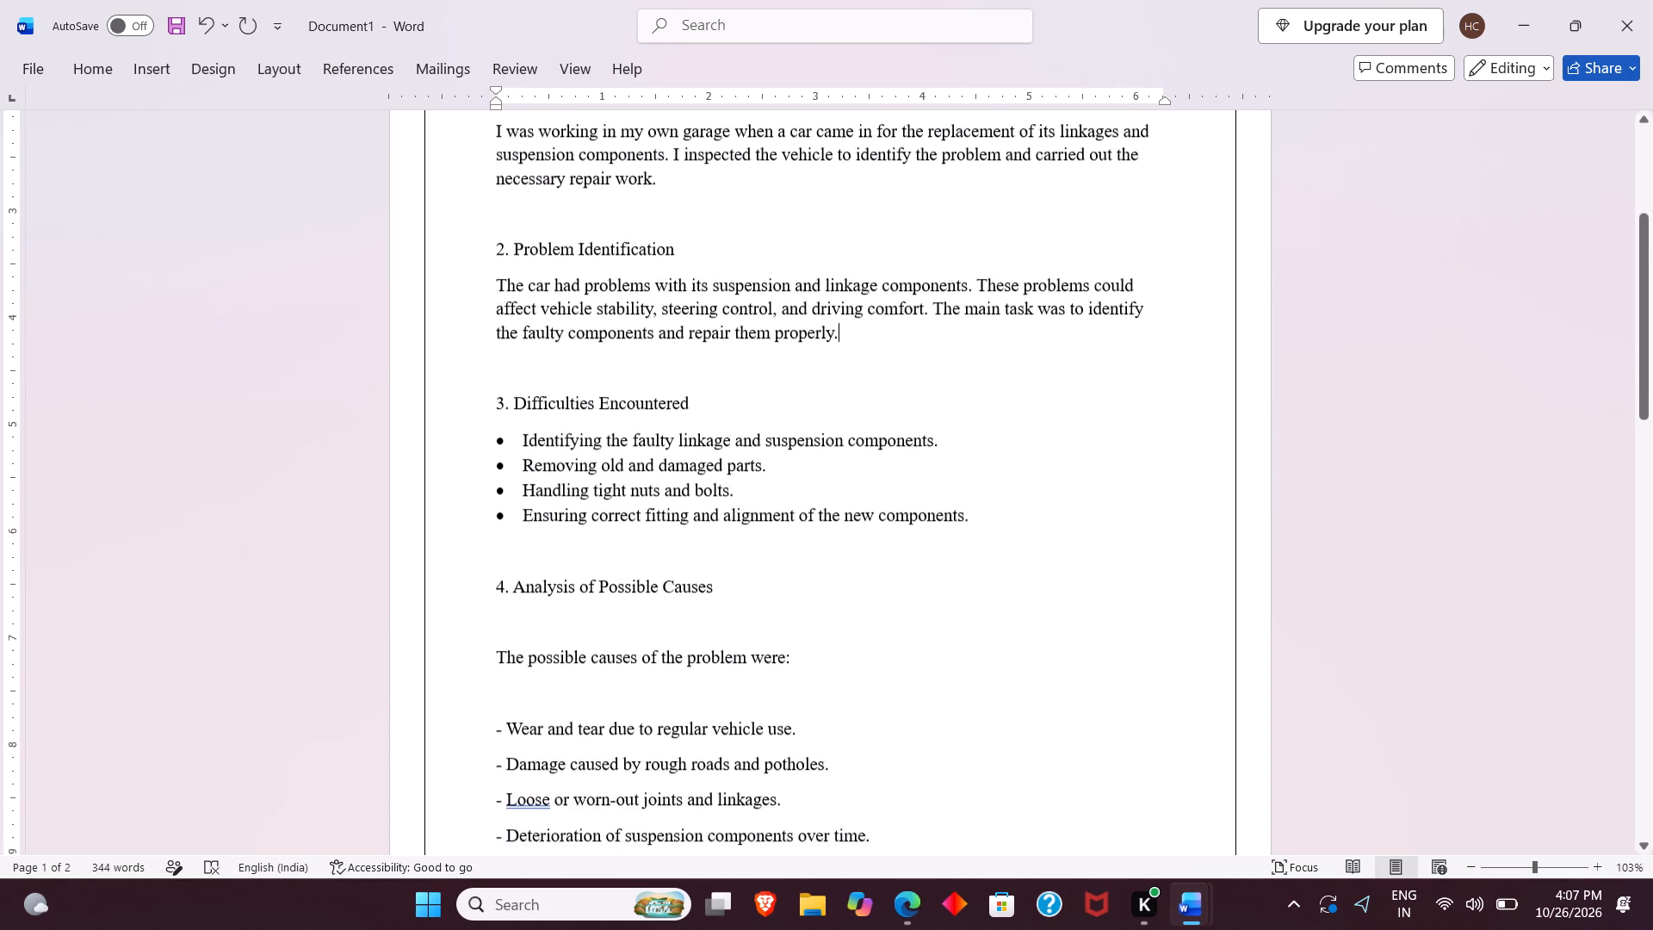
scroll(789, 565, down, 1)
click(530, 488)
key(BackSpace)
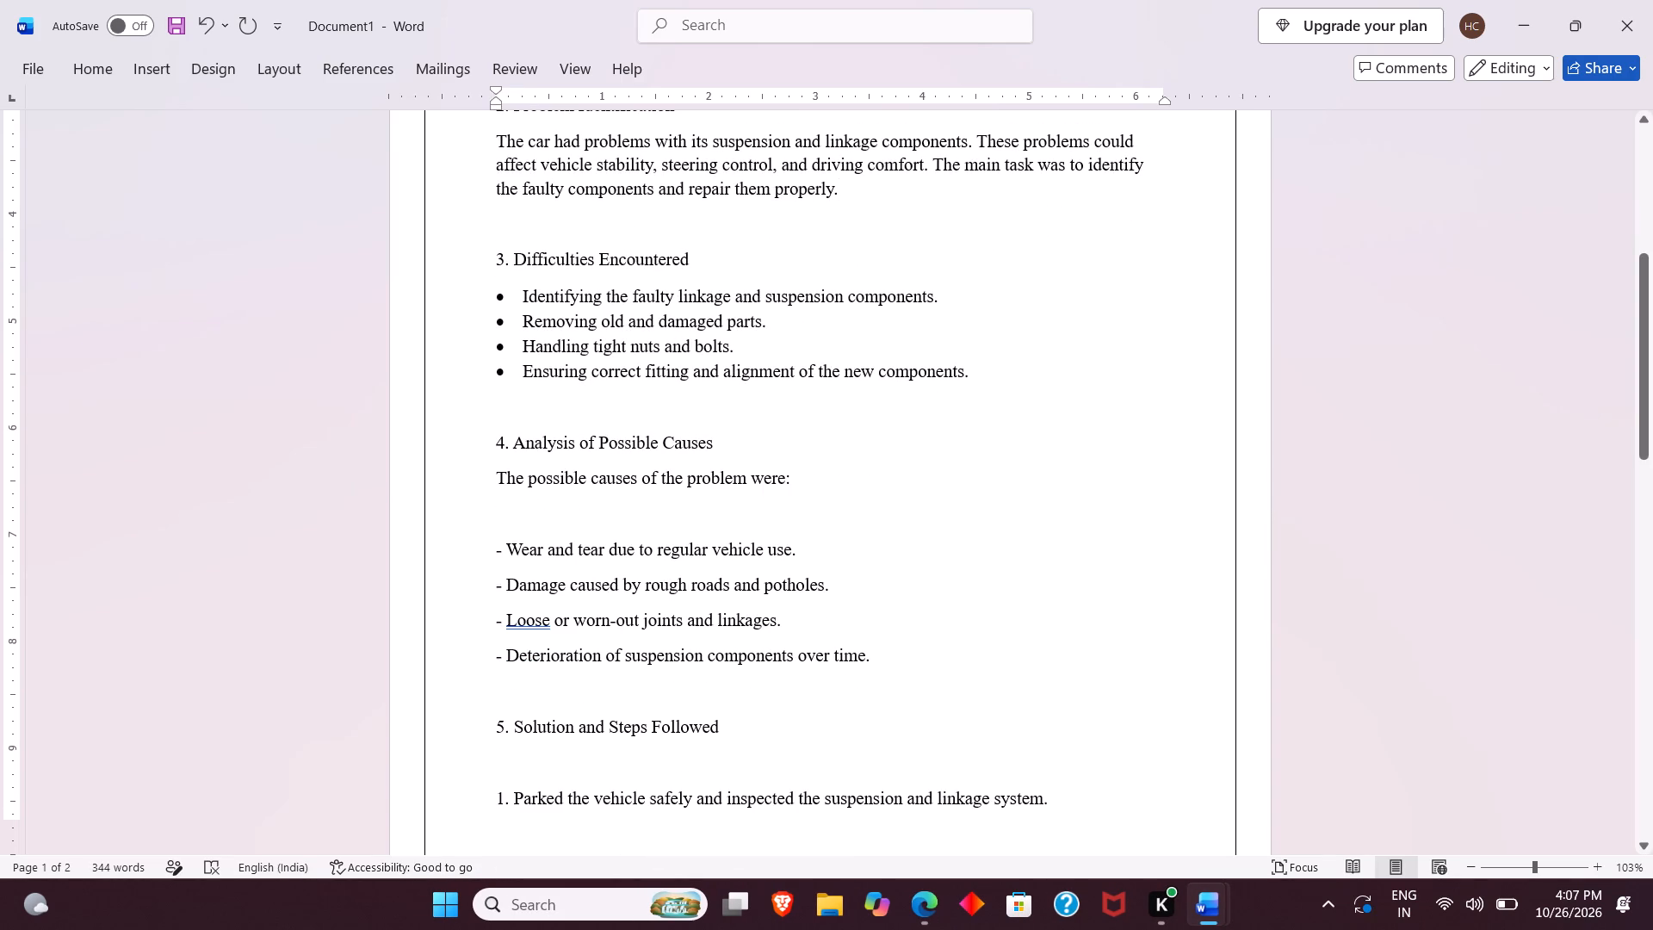
Remove the leading hyphens and spaces from the four cause lines in the "4. Analysis of Possible Causes" section.
click(505, 556)
key(BackSpace)
key(BackSpace)
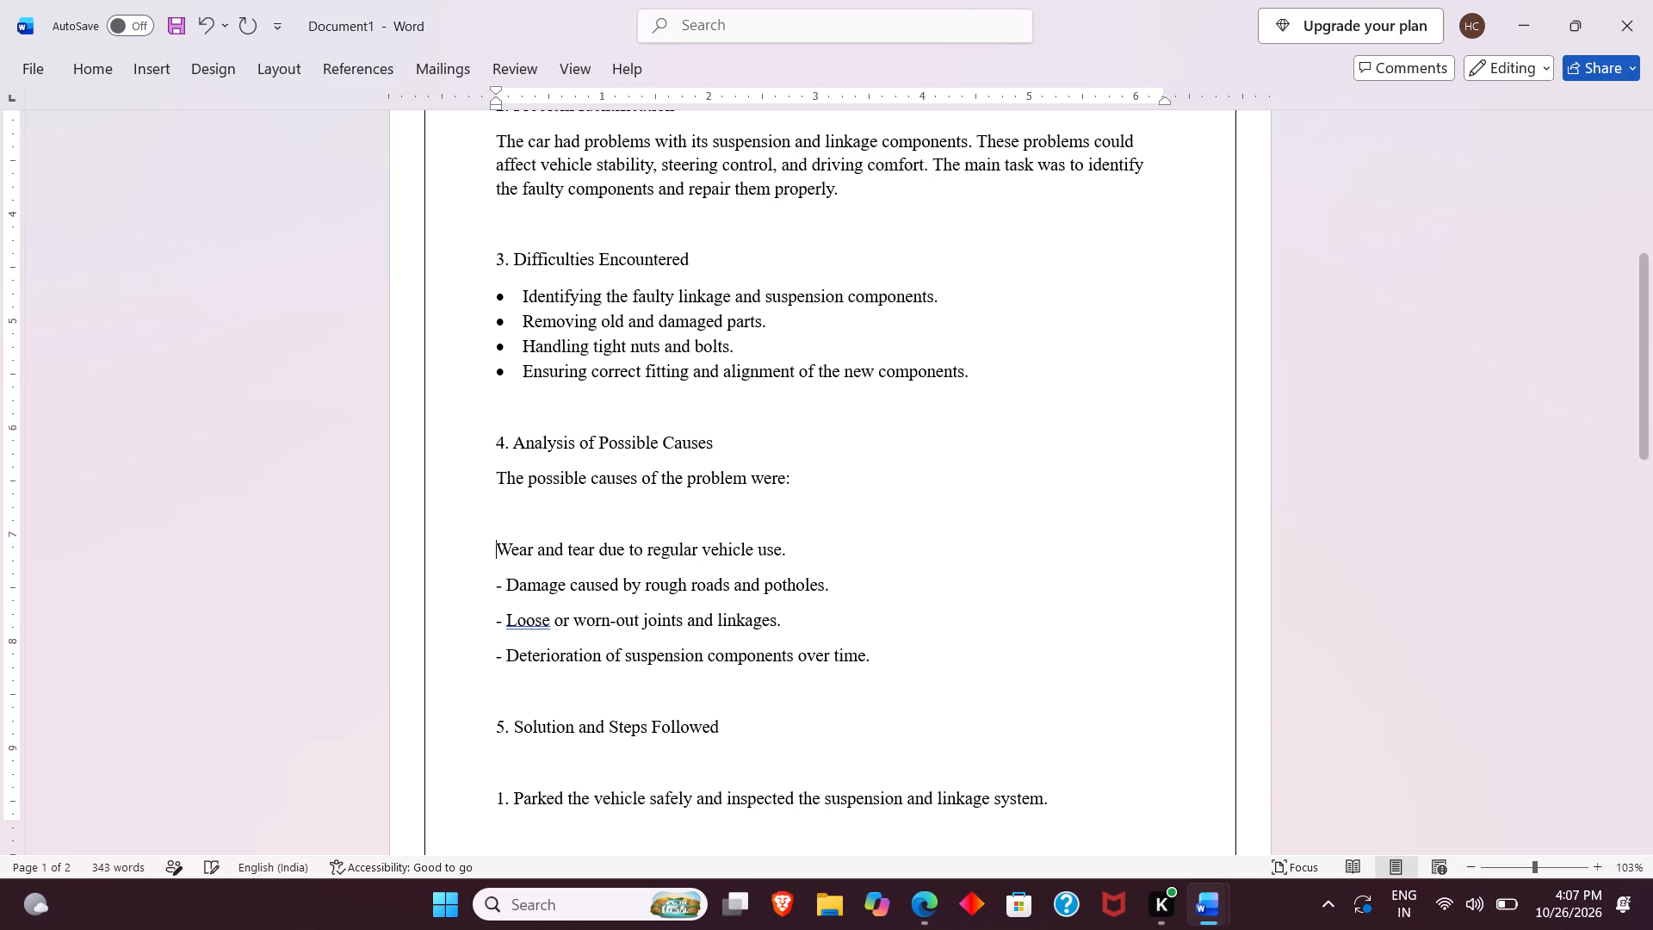
click(505, 582)
key(BackSpace)
key(BackSpace)
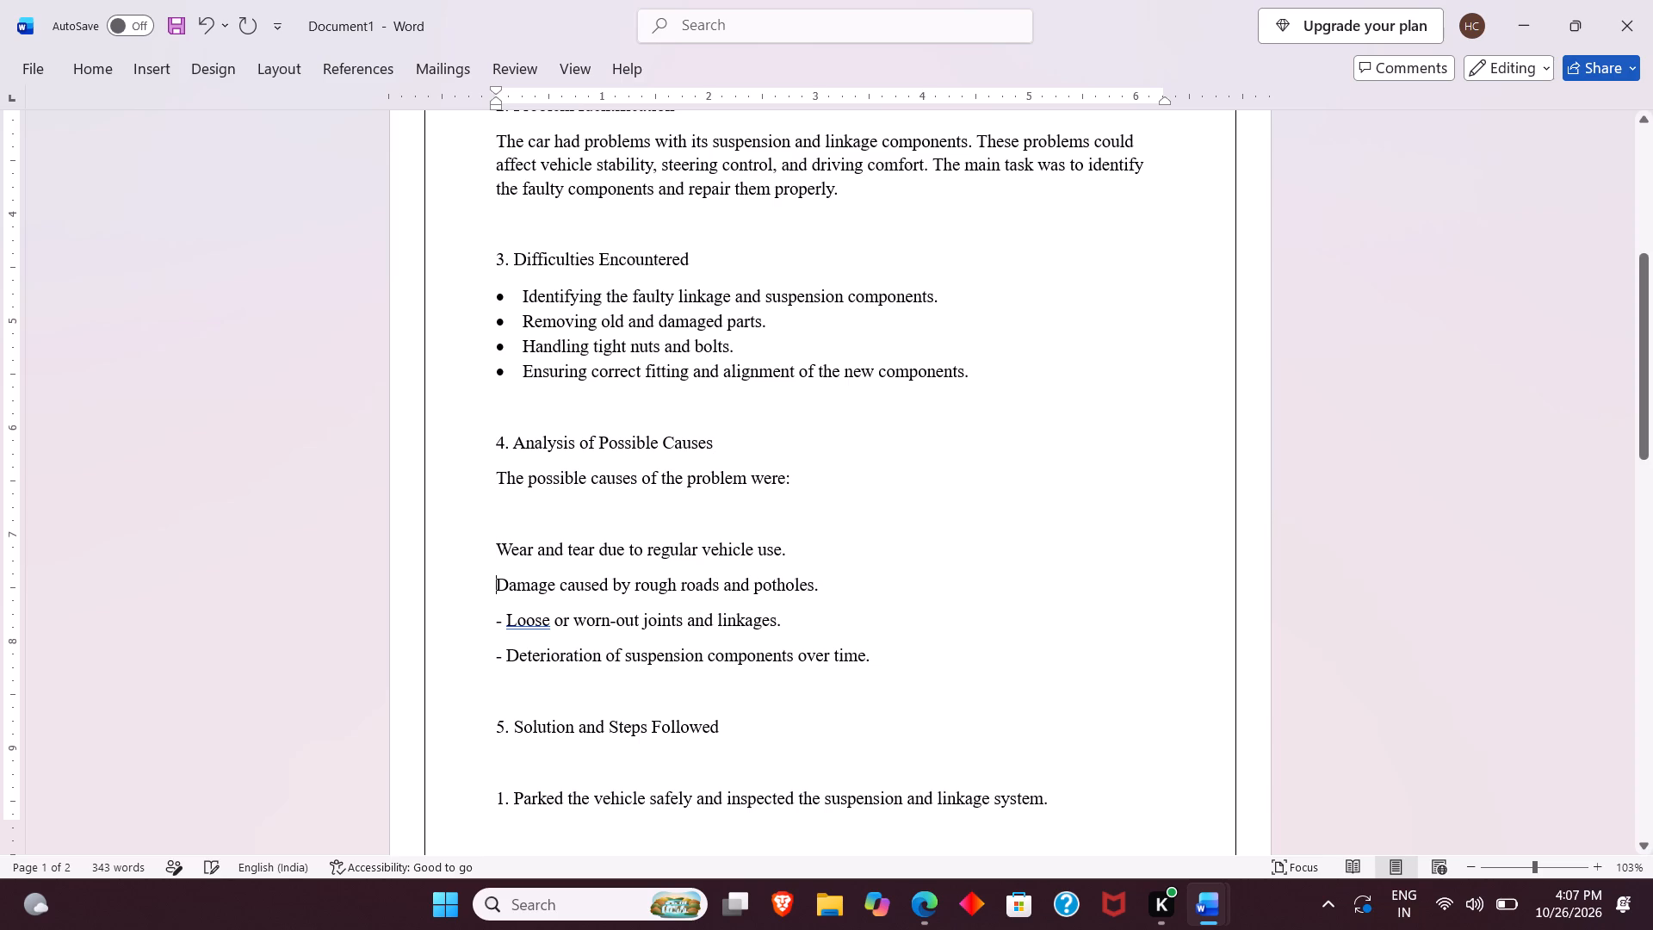
click(507, 620)
key(BackSpace)
key(BackSpace)
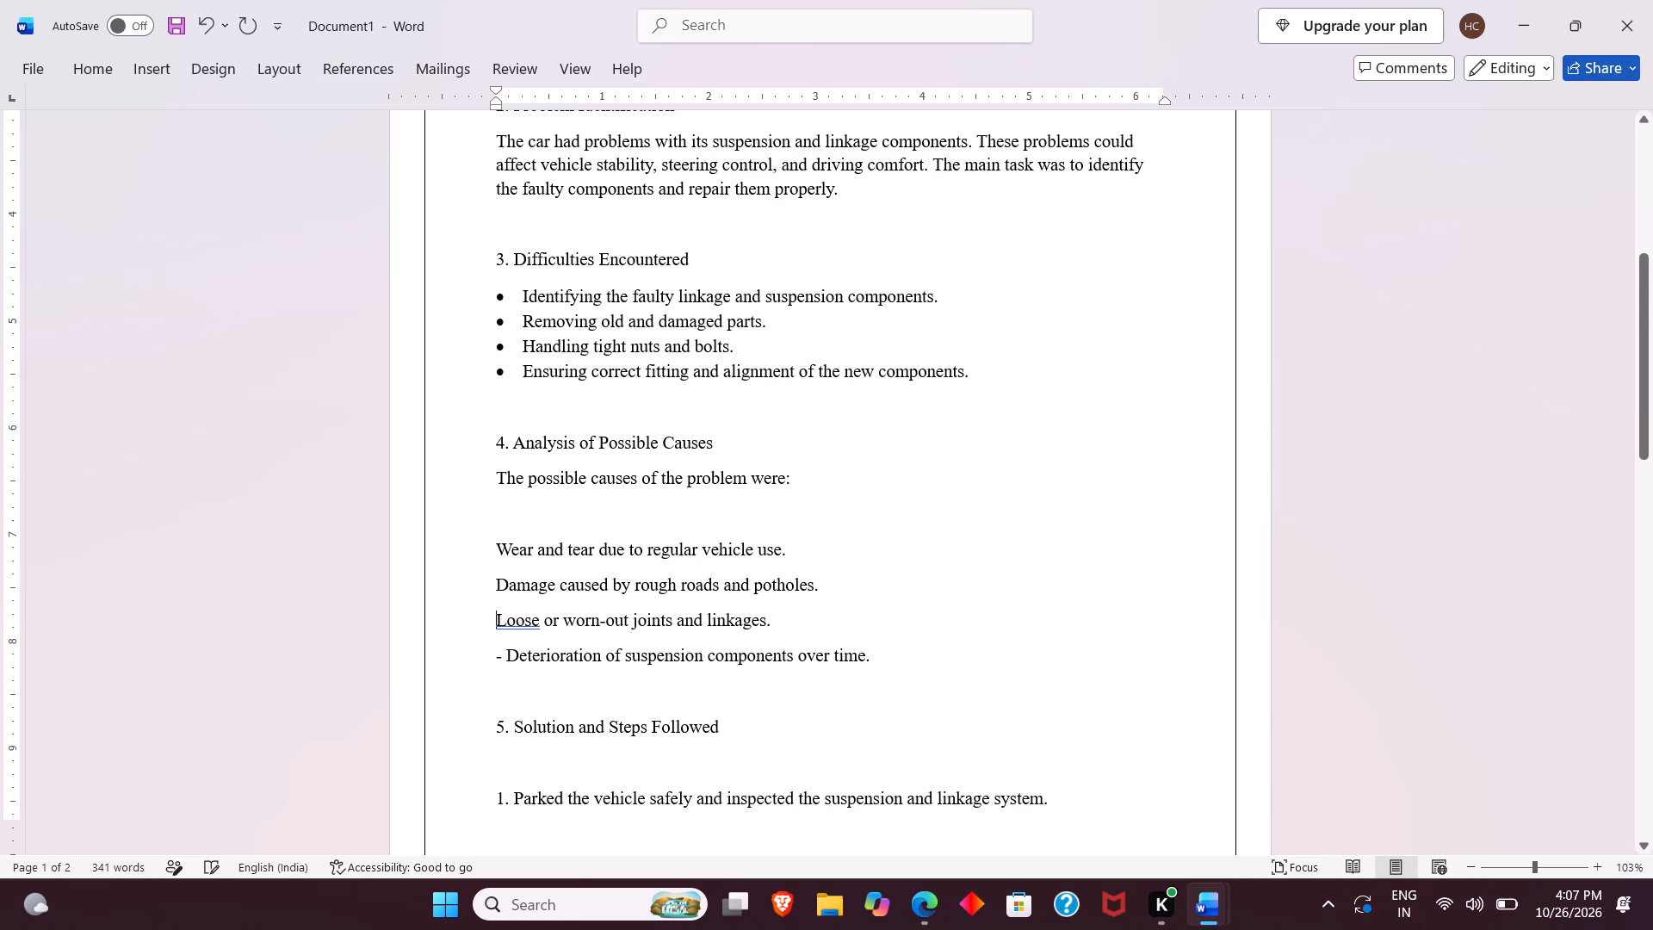
click(507, 654)
key(BackSpace)
key(BackSpace)
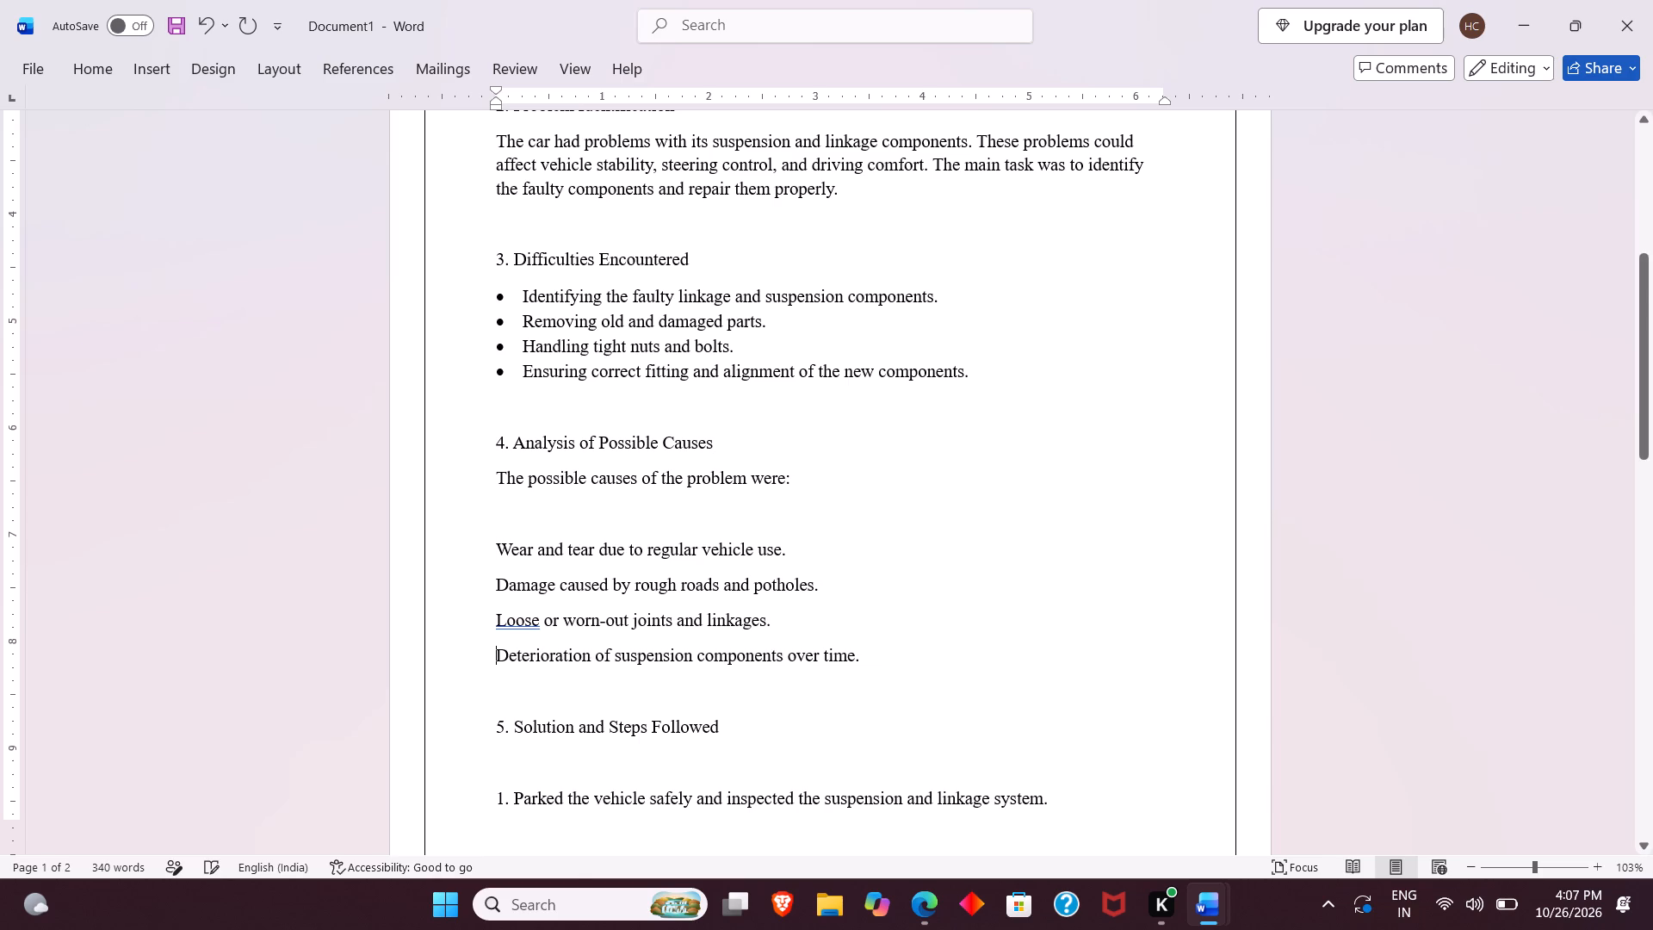
Turn the four cause lines in the "4. Analysis of Possible Causes" section into a bulleted list.
scroll(545, 719, down, 2)
scroll(543, 718, up, 5)
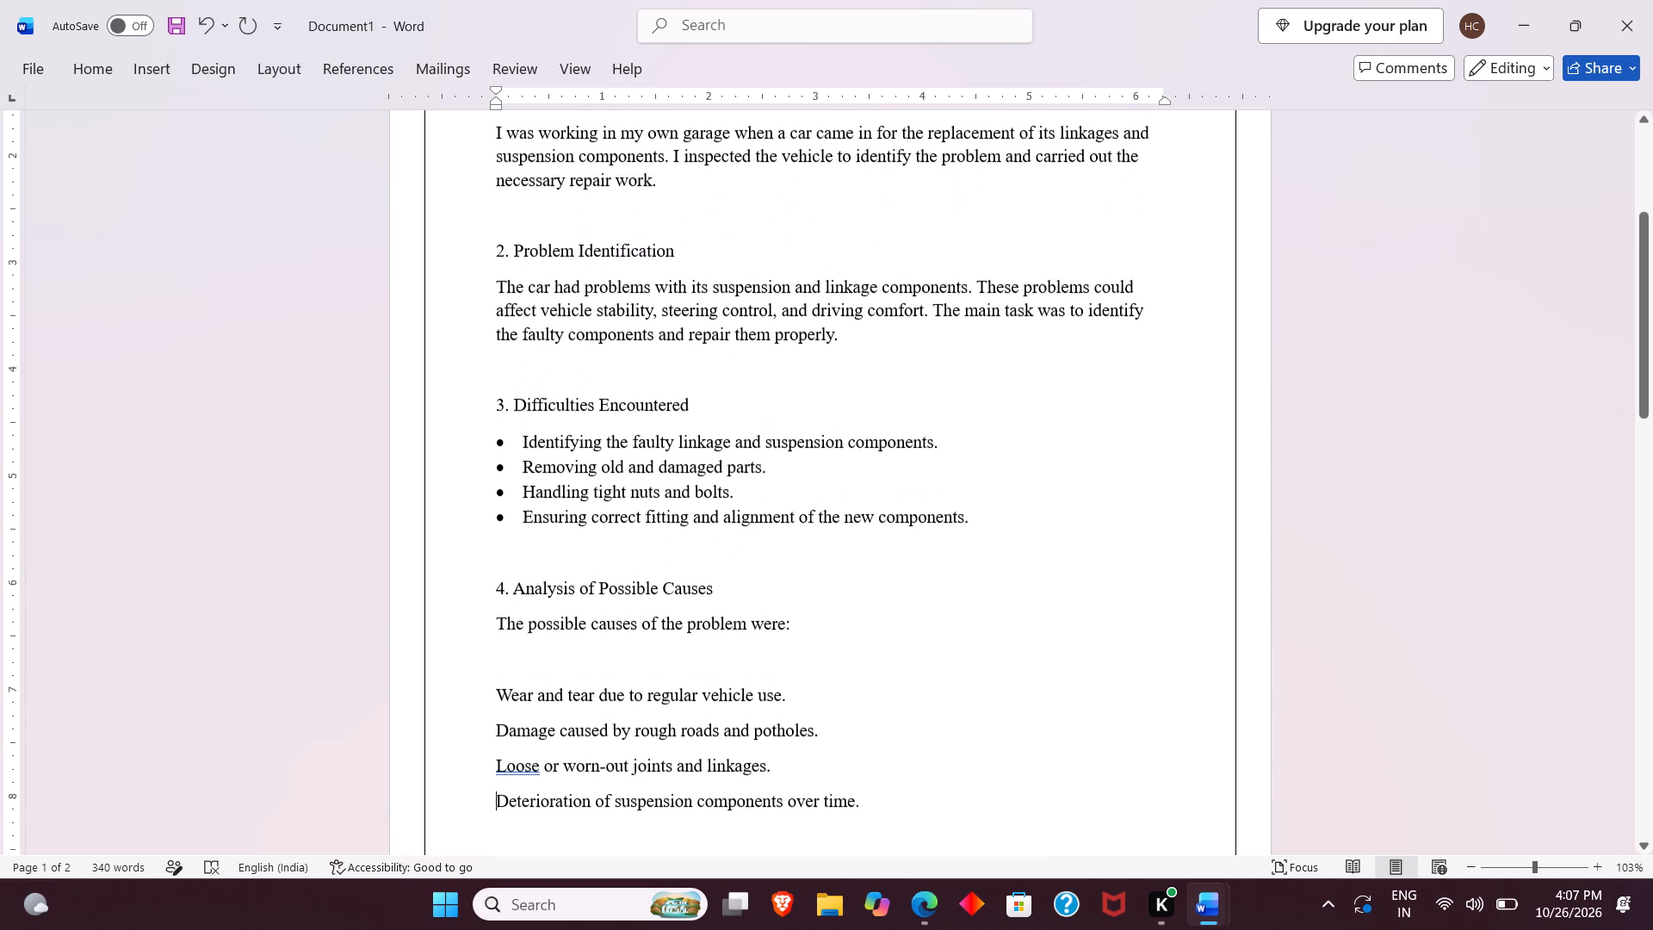
drag(878, 817, 480, 735)
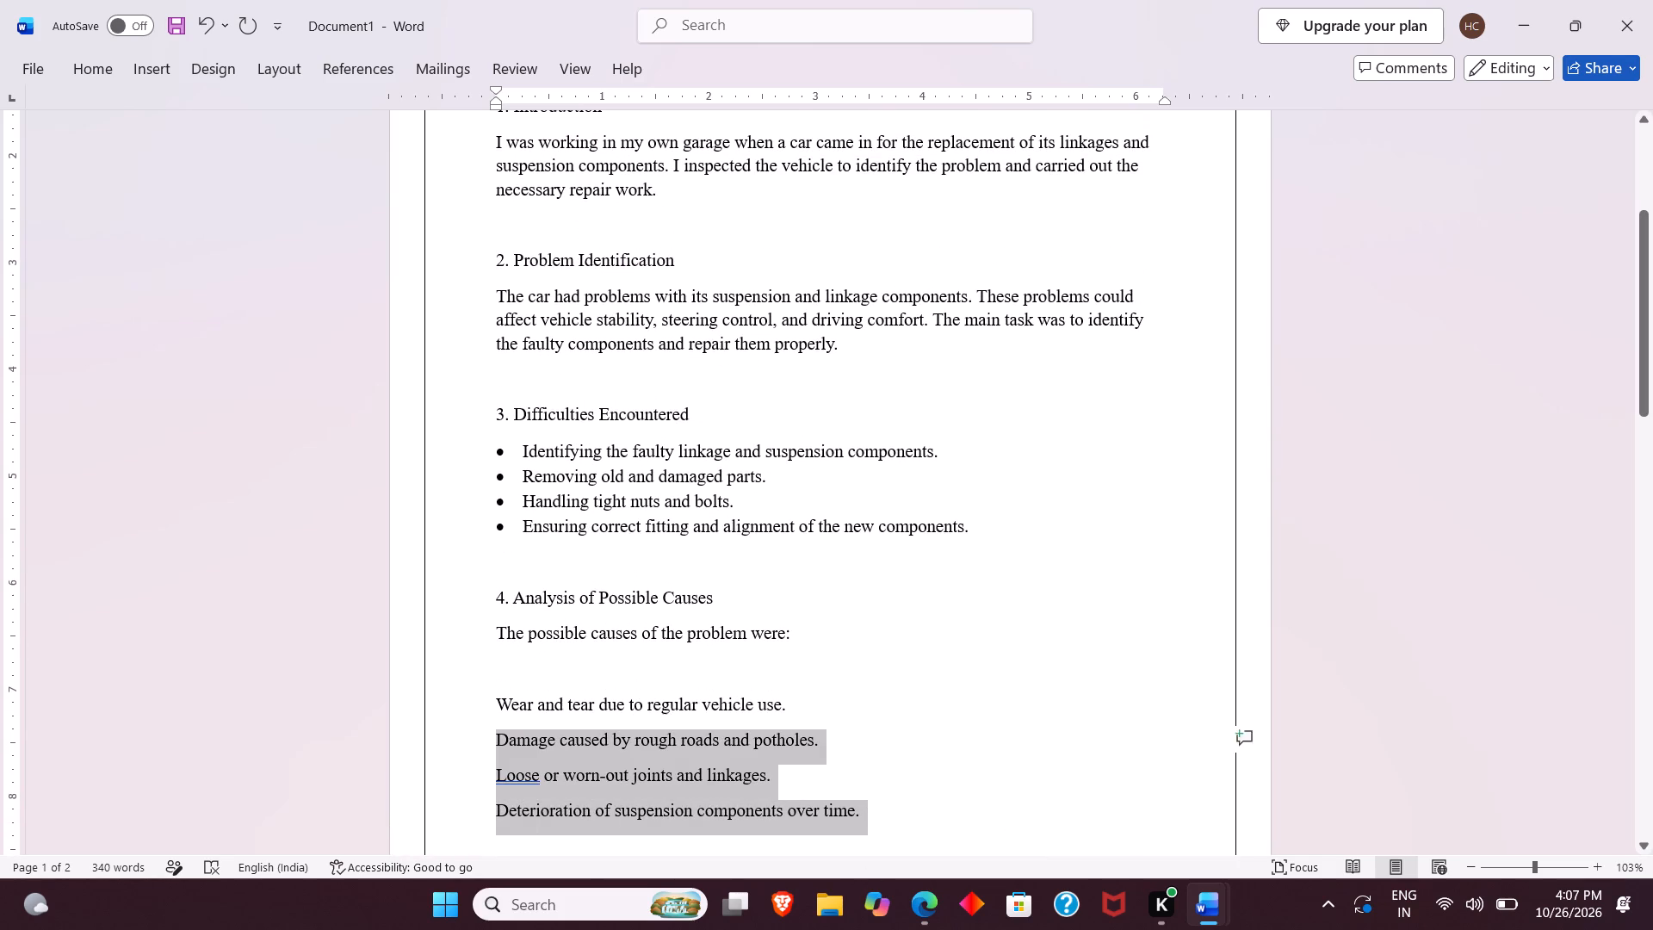
drag(480, 735, 475, 696)
click(659, 649)
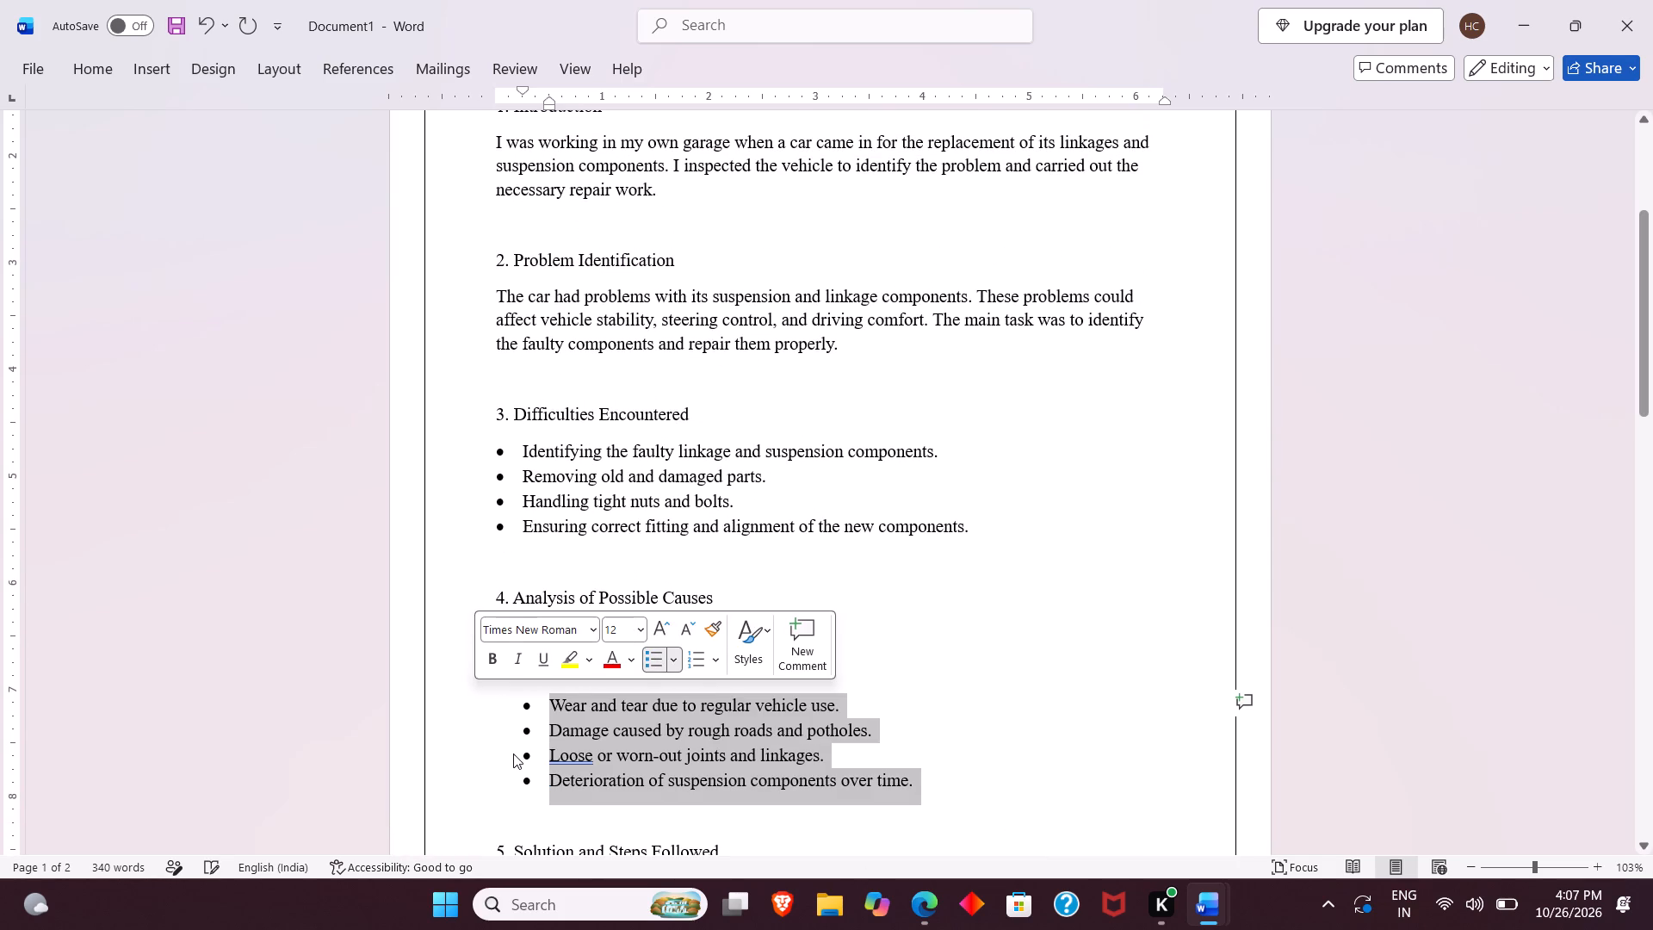
click(517, 752)
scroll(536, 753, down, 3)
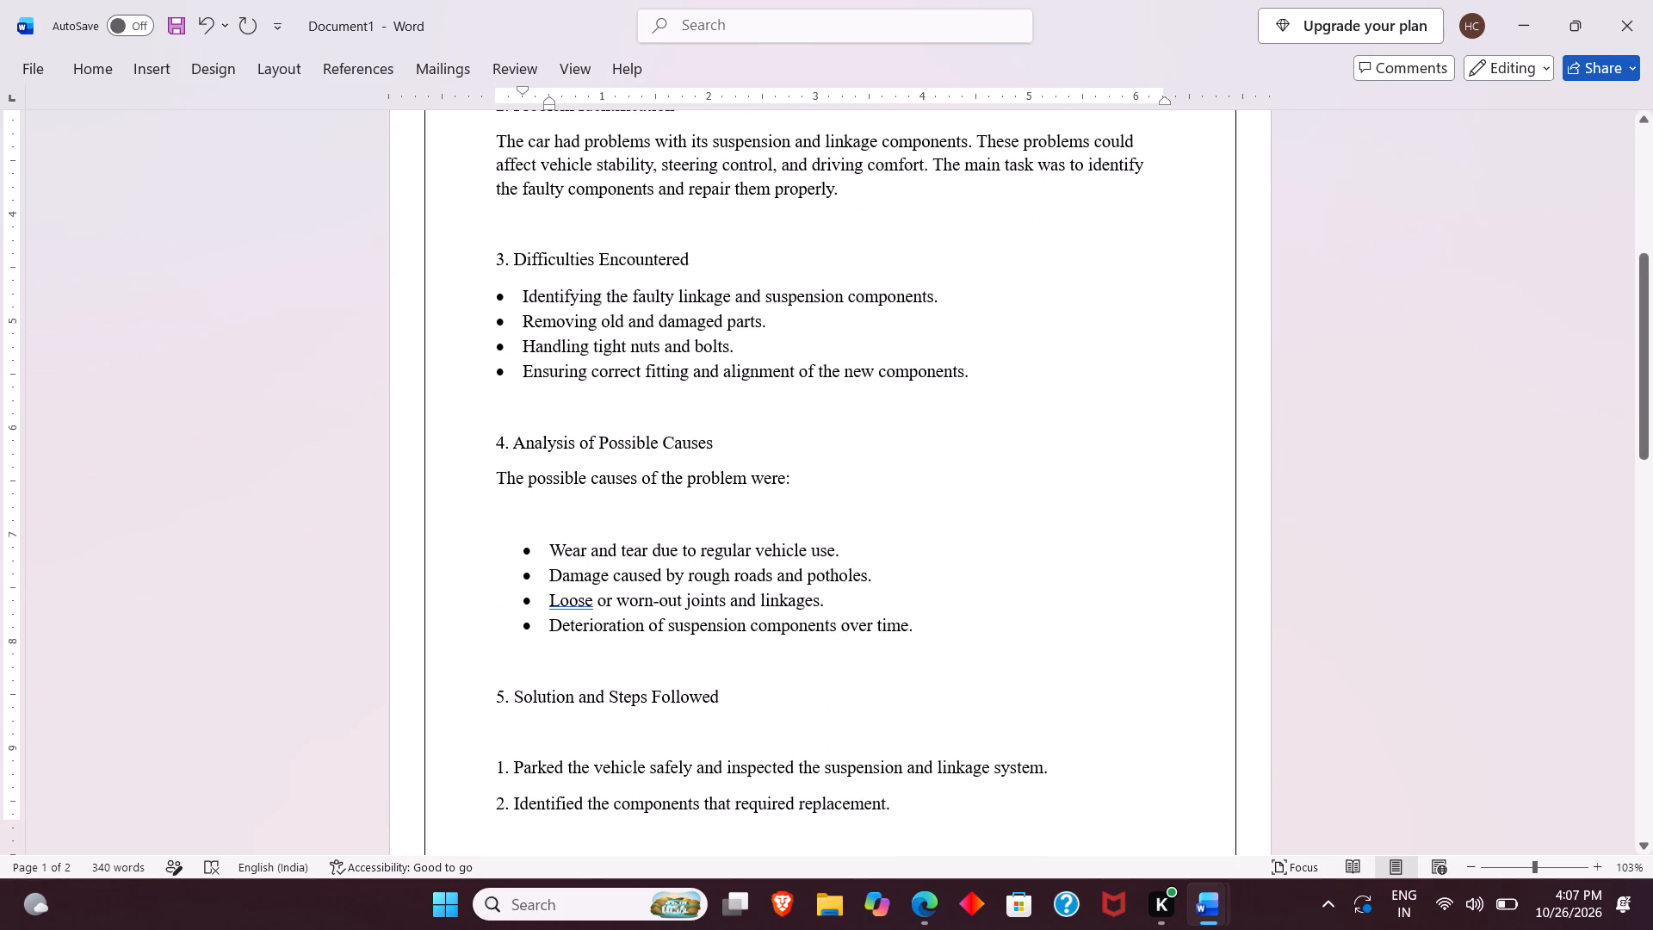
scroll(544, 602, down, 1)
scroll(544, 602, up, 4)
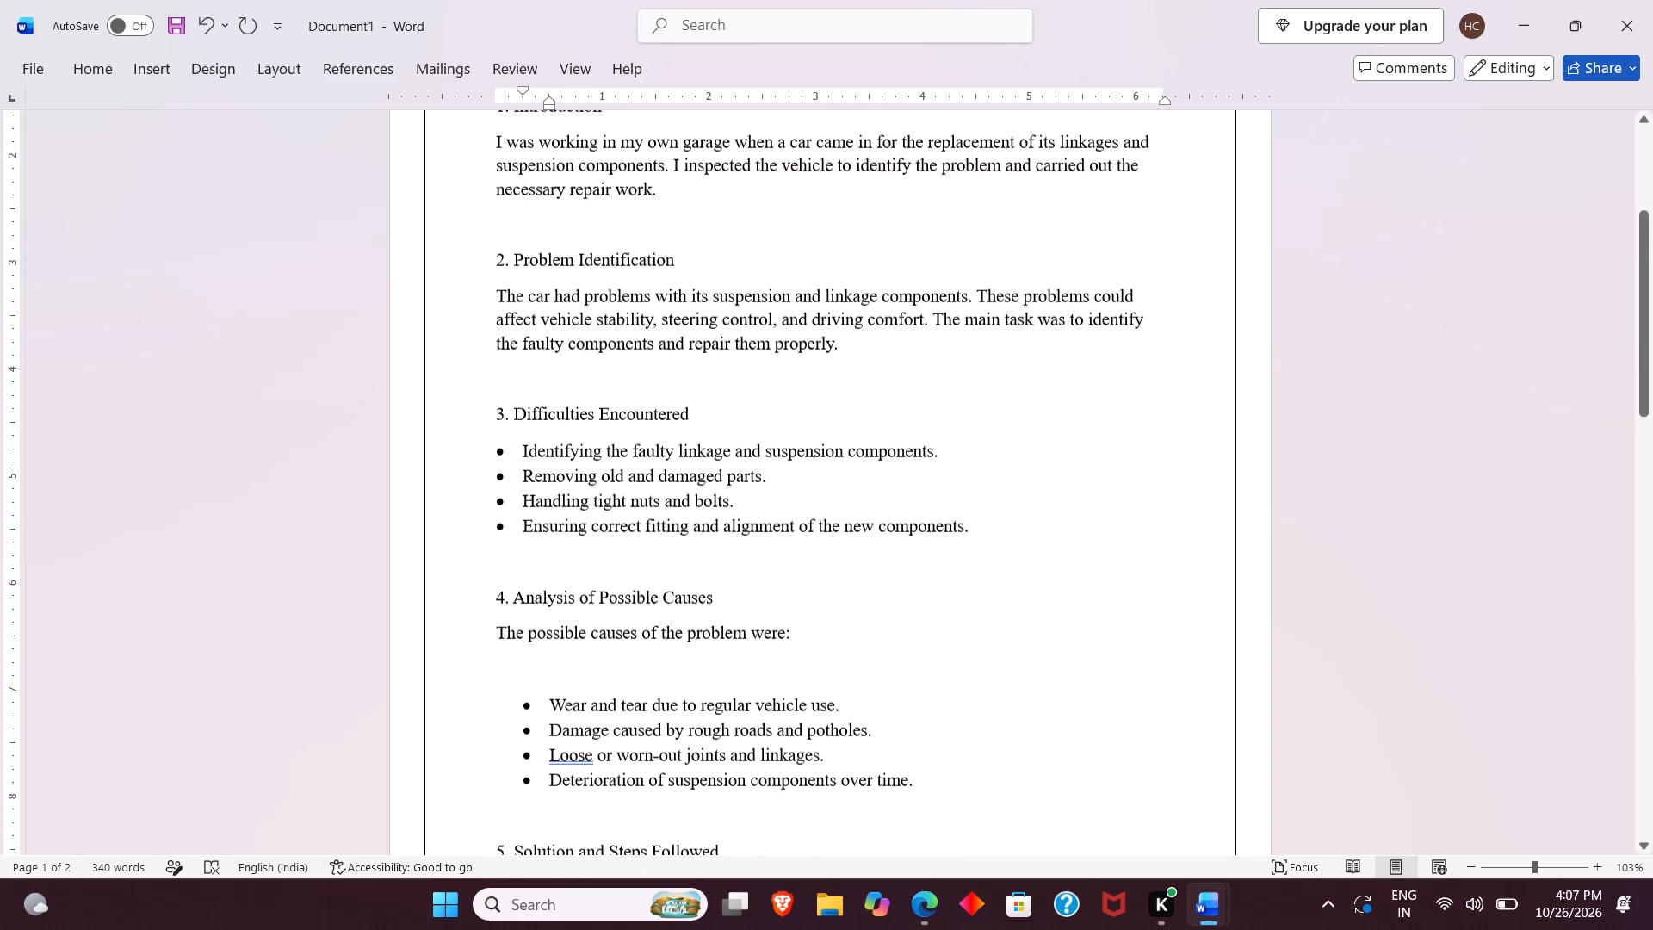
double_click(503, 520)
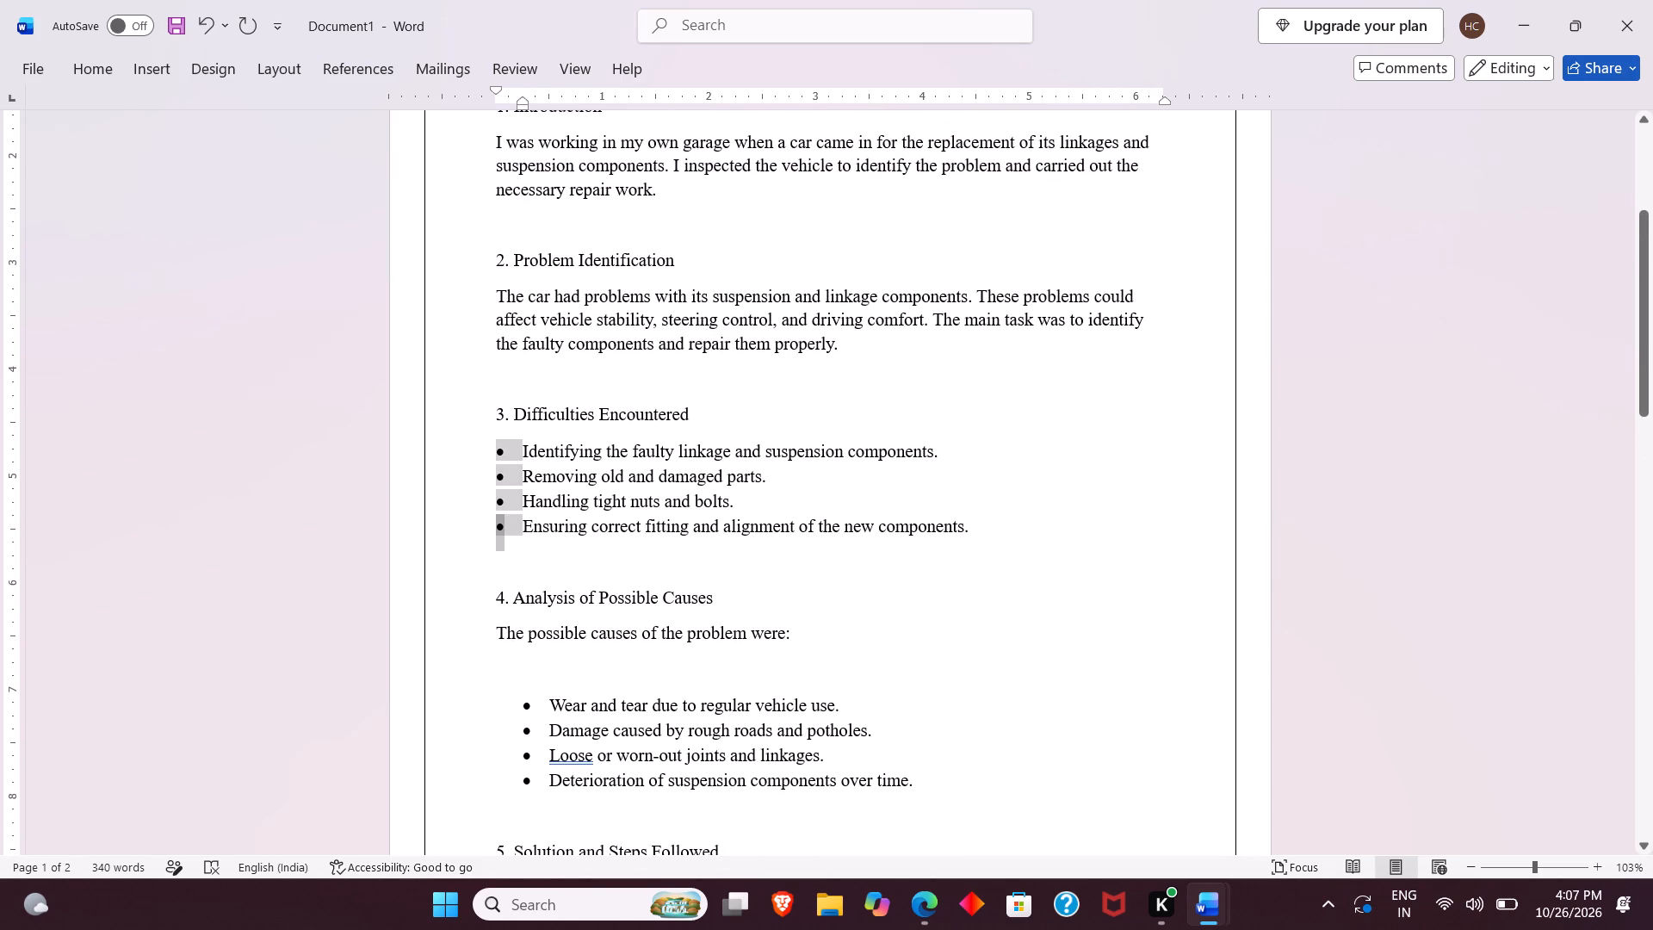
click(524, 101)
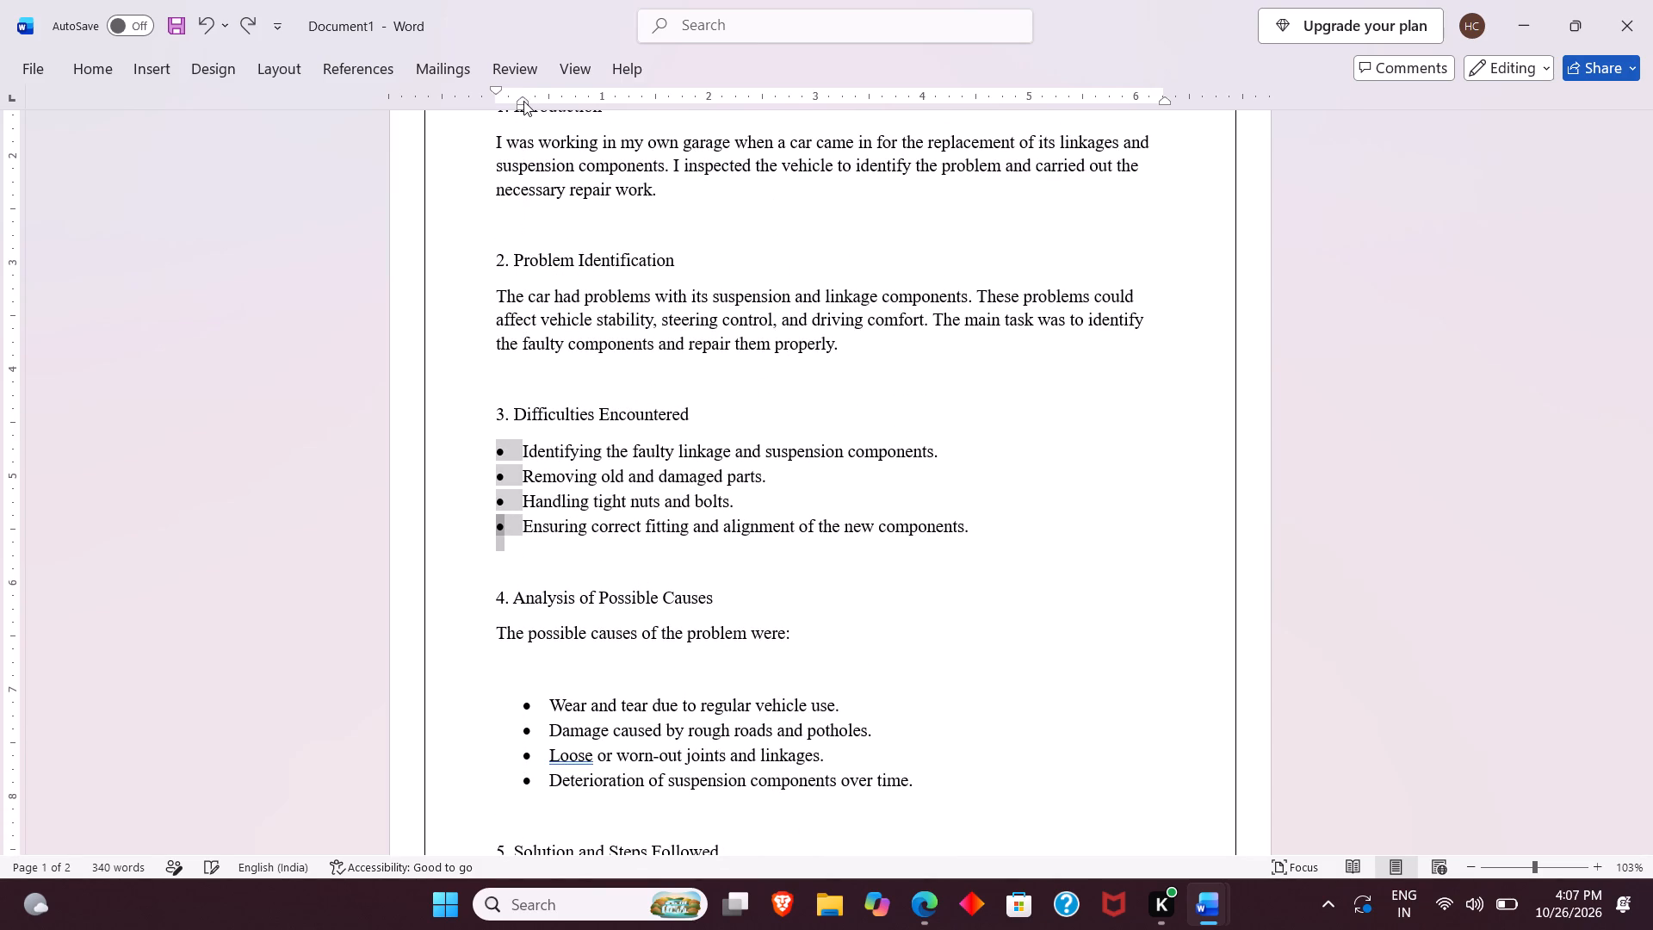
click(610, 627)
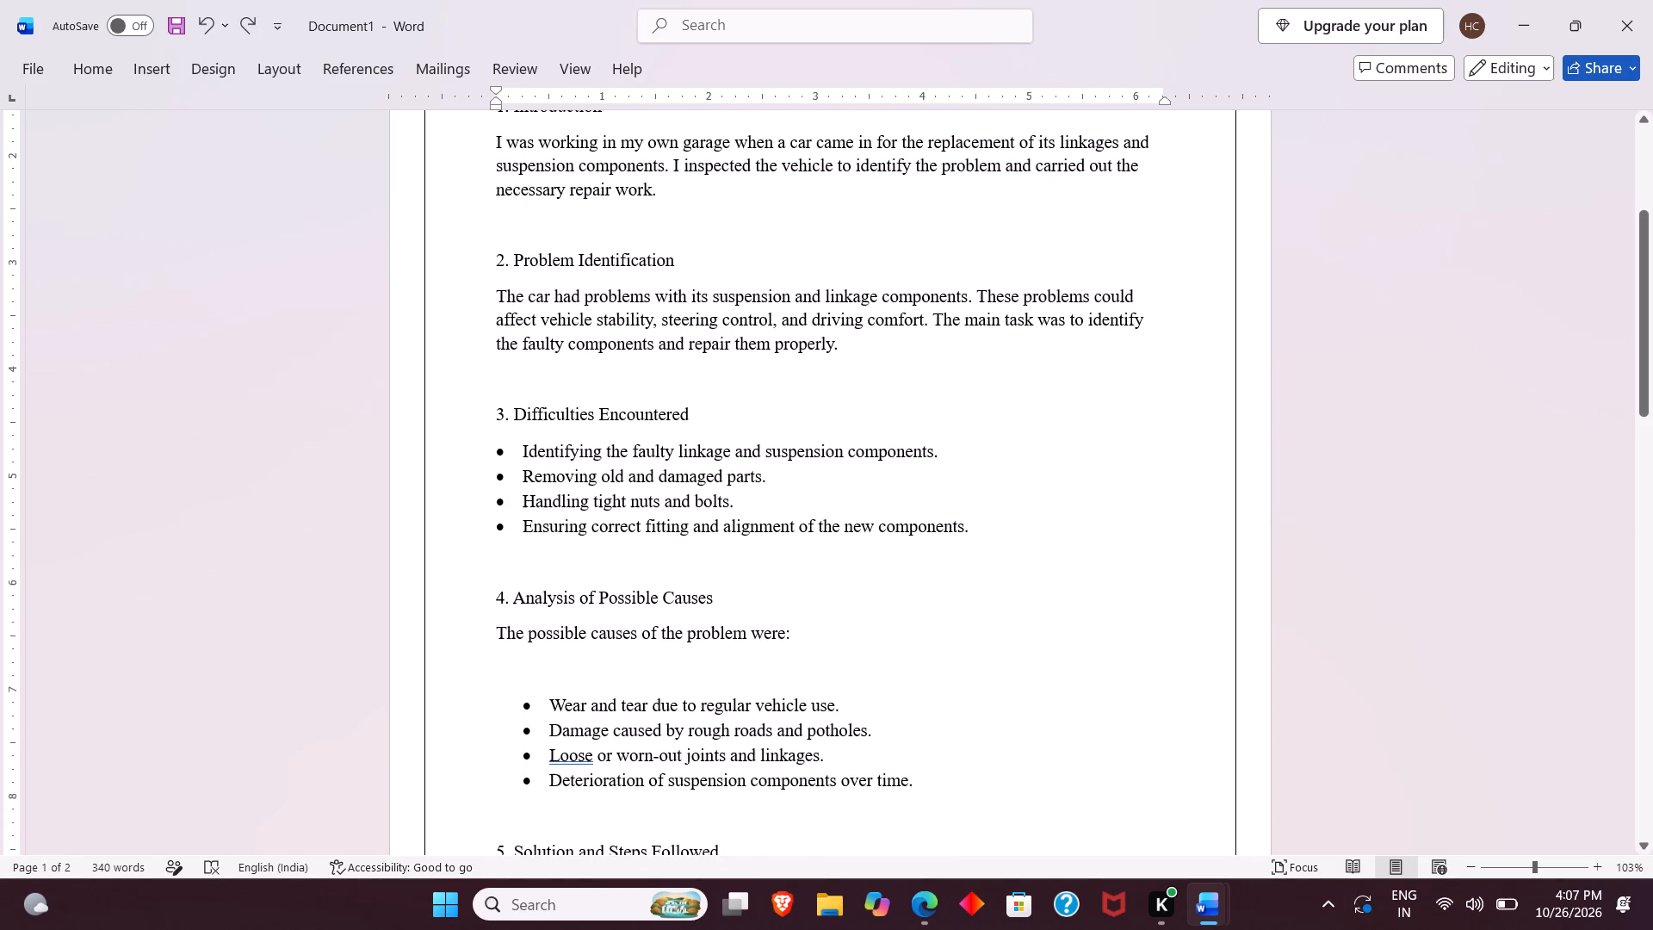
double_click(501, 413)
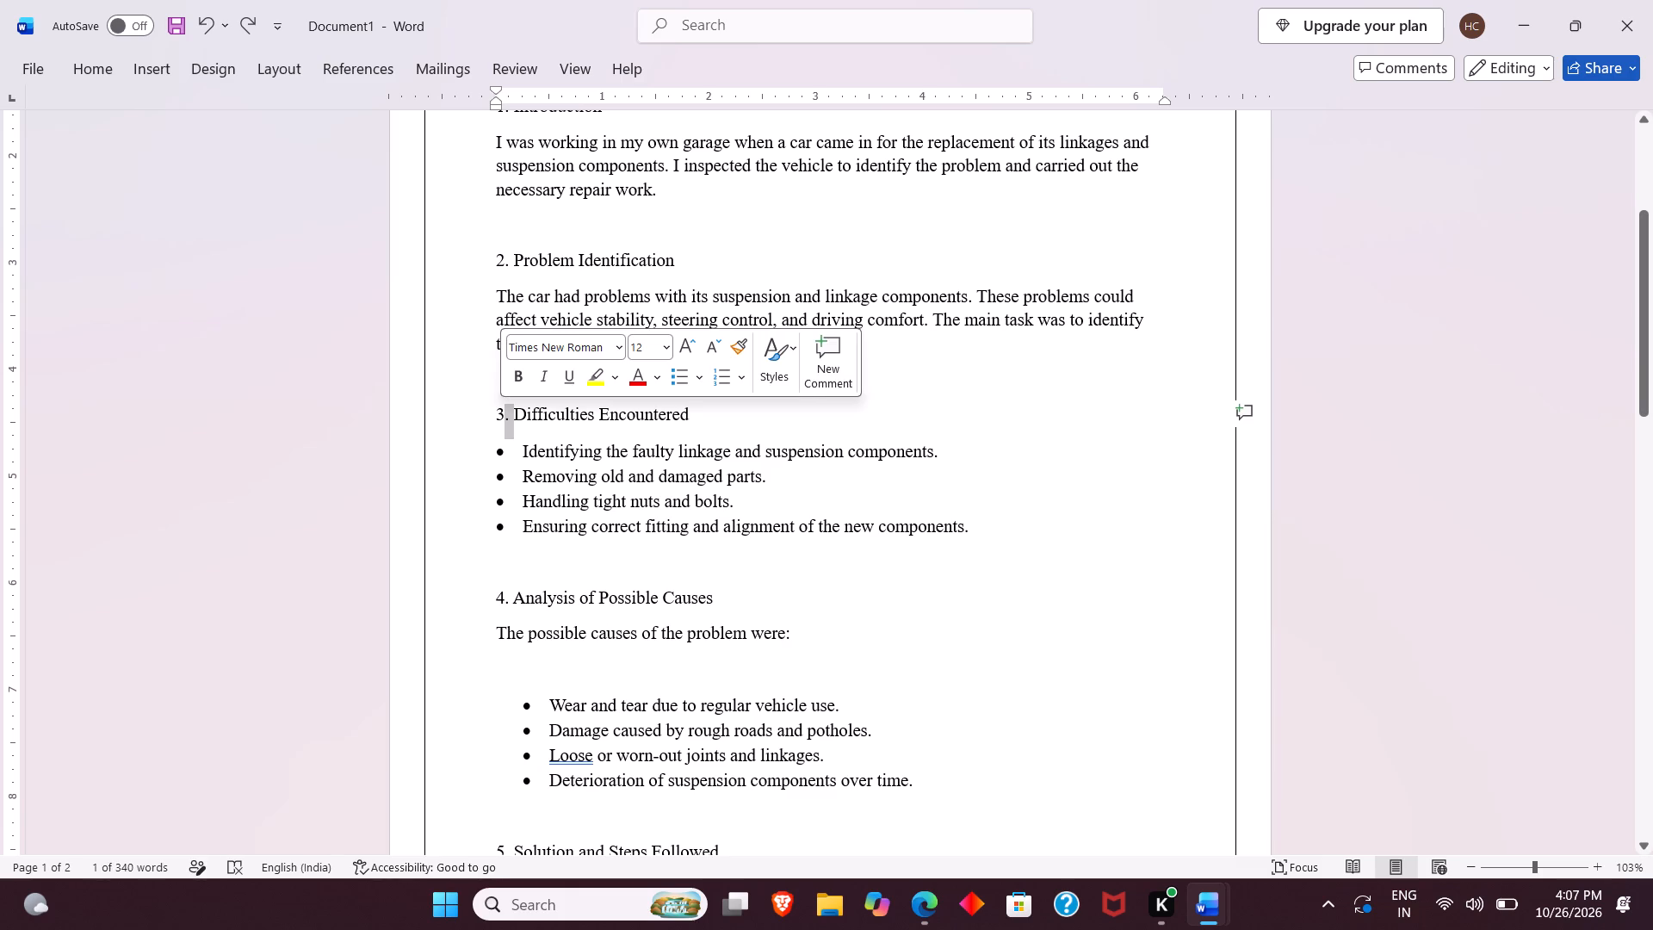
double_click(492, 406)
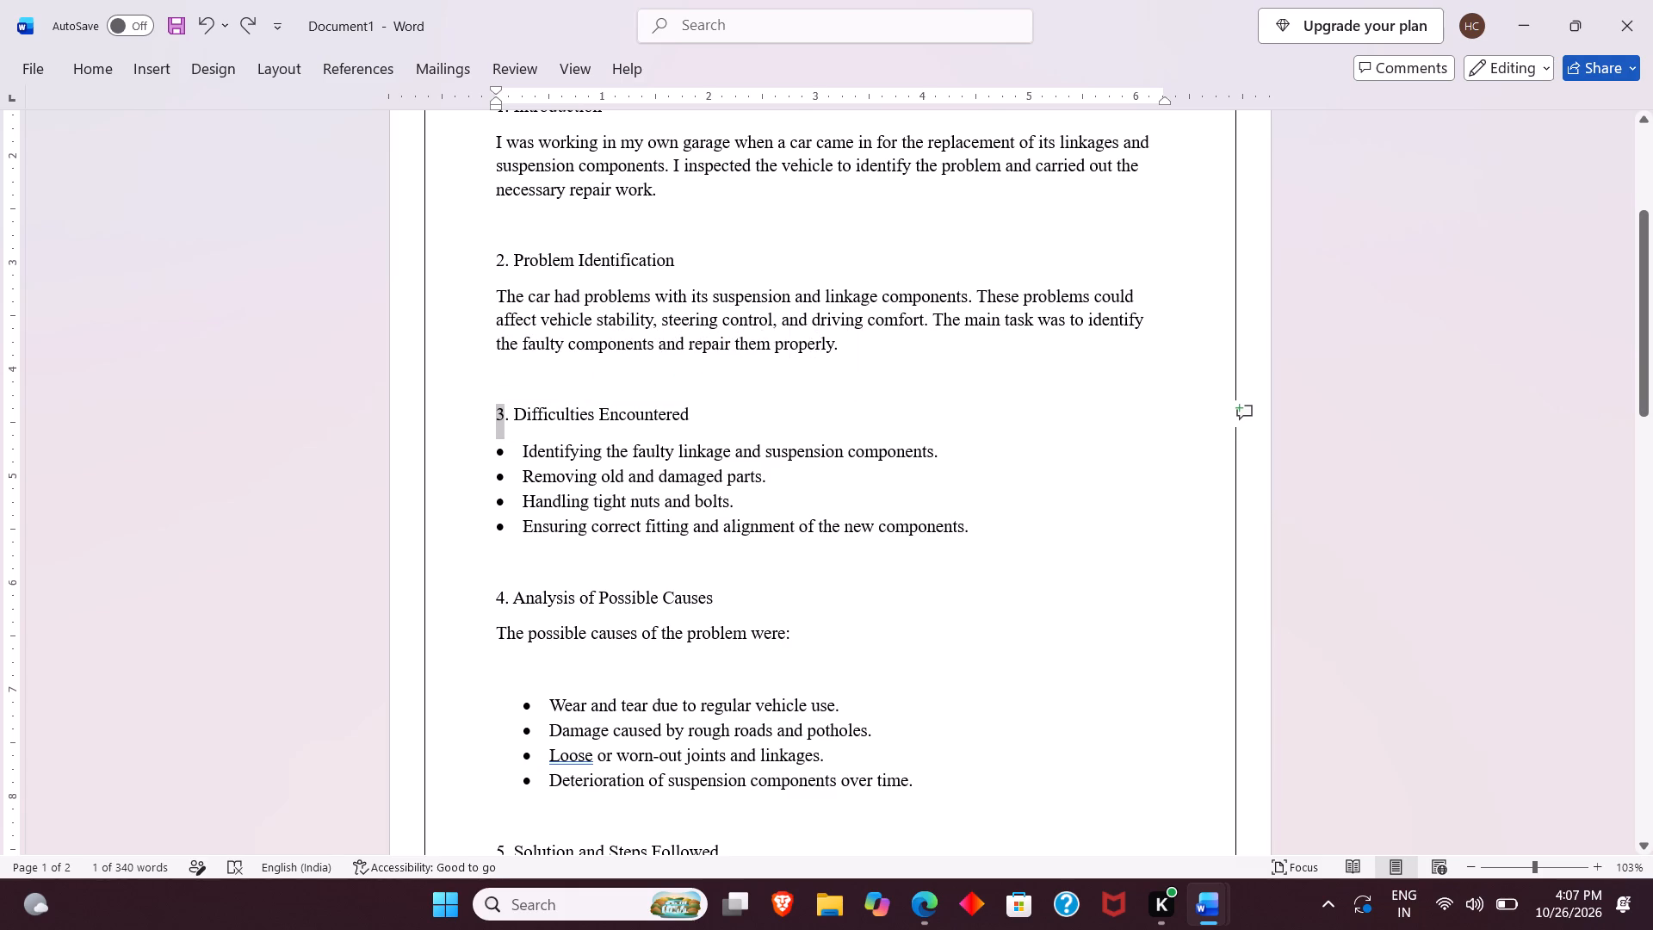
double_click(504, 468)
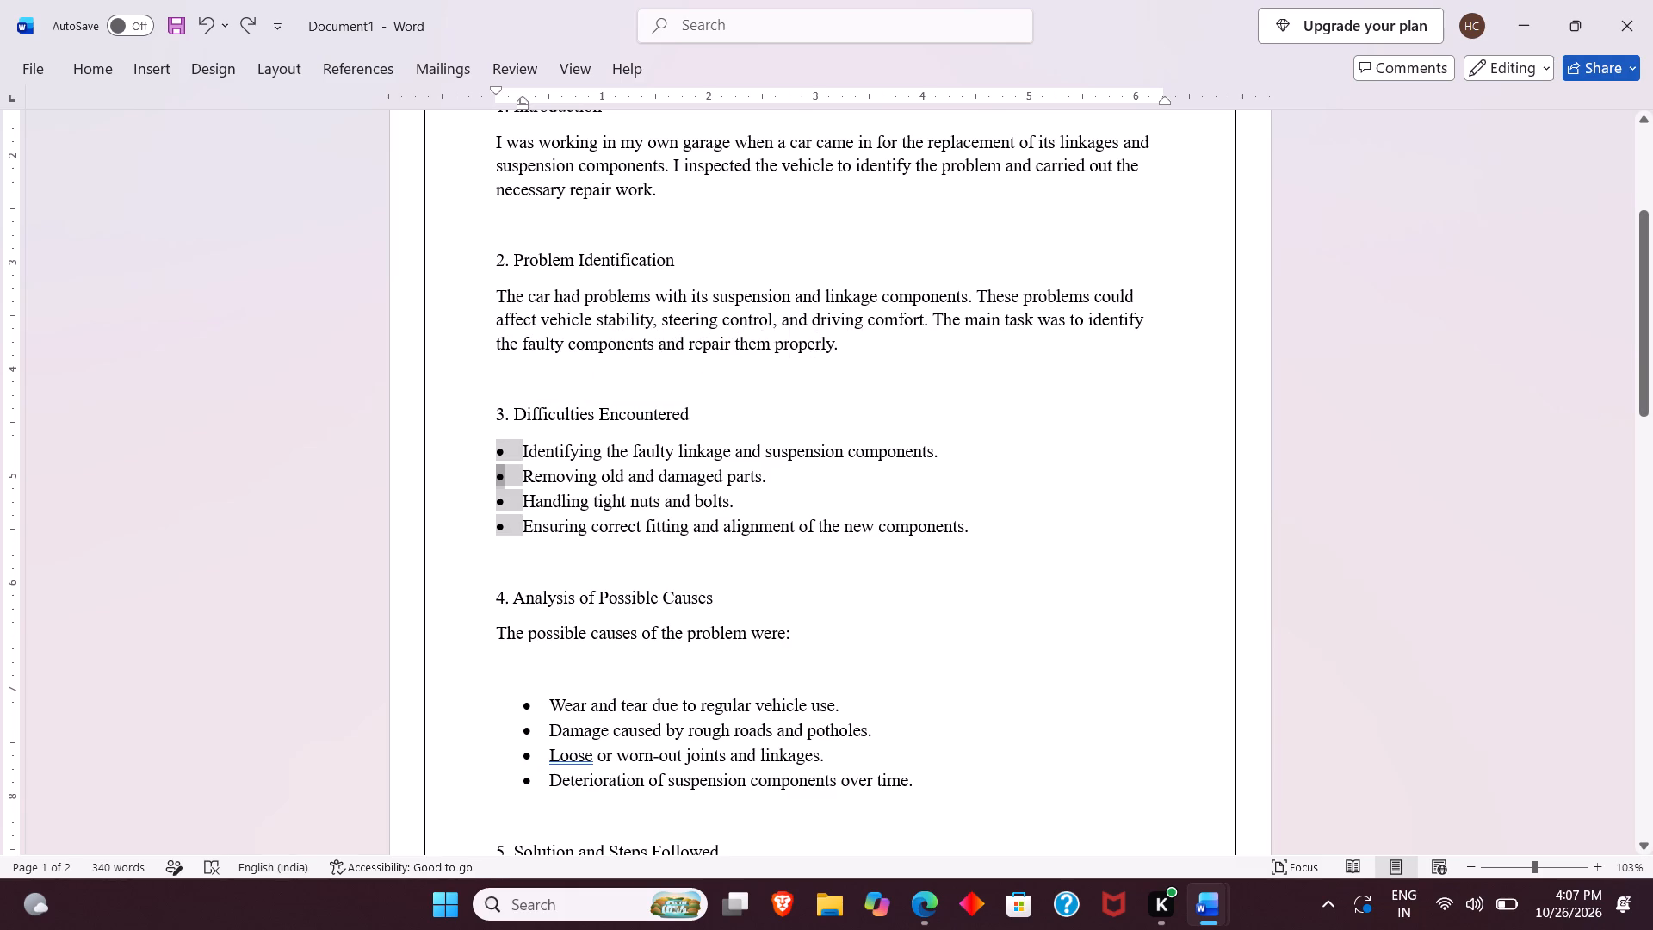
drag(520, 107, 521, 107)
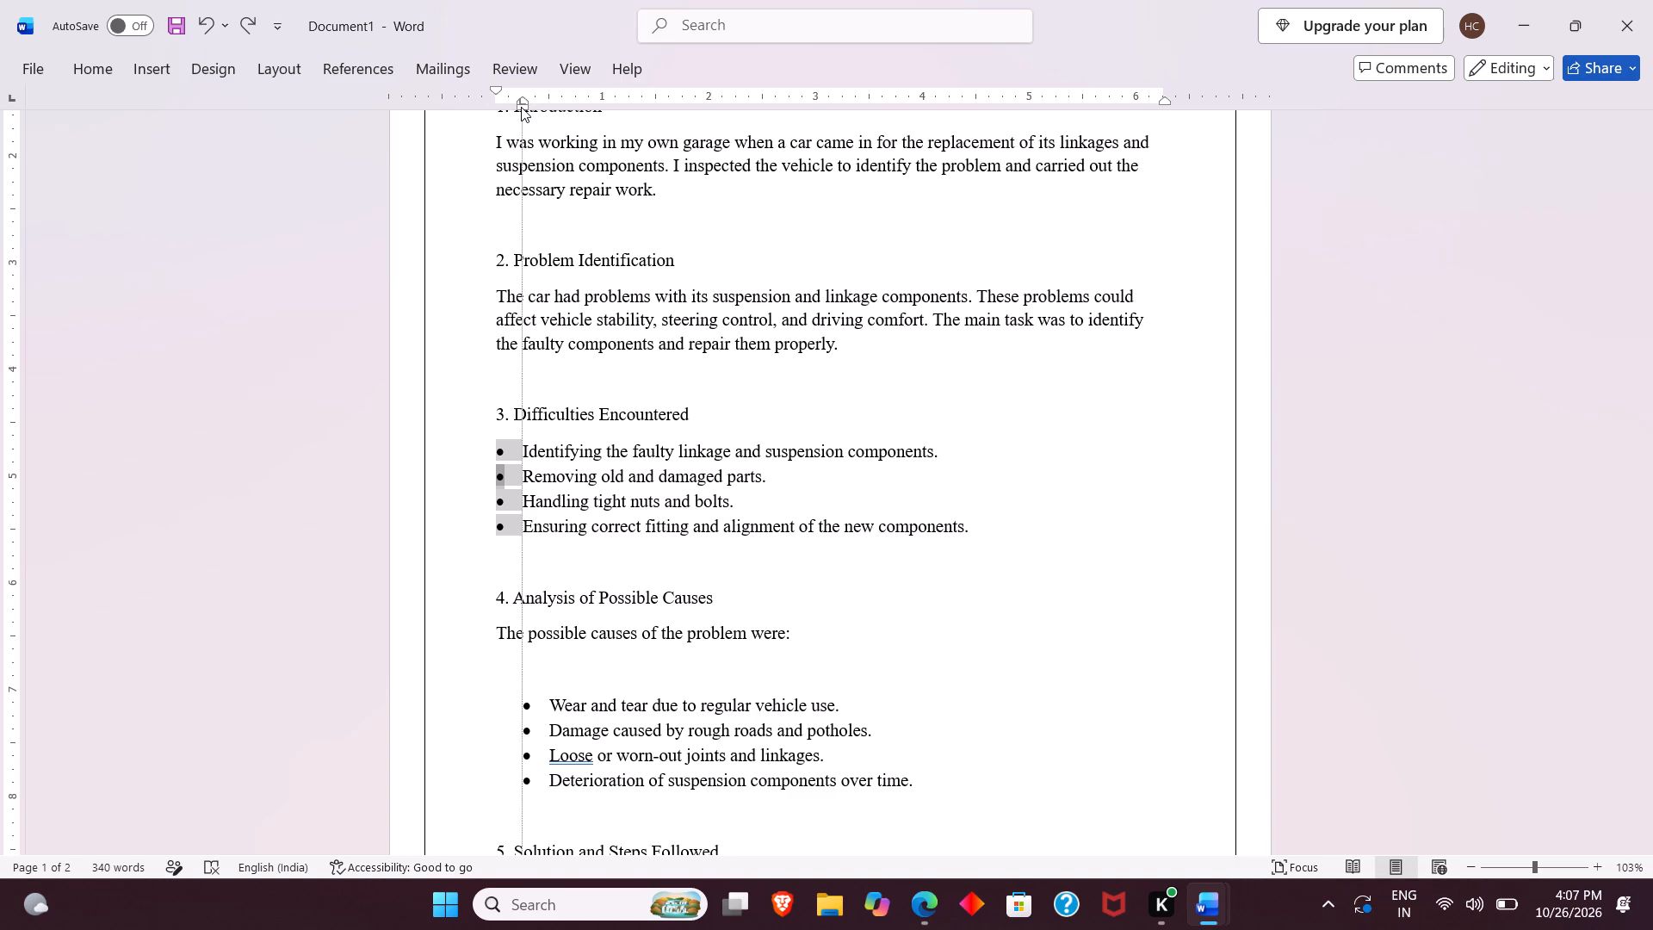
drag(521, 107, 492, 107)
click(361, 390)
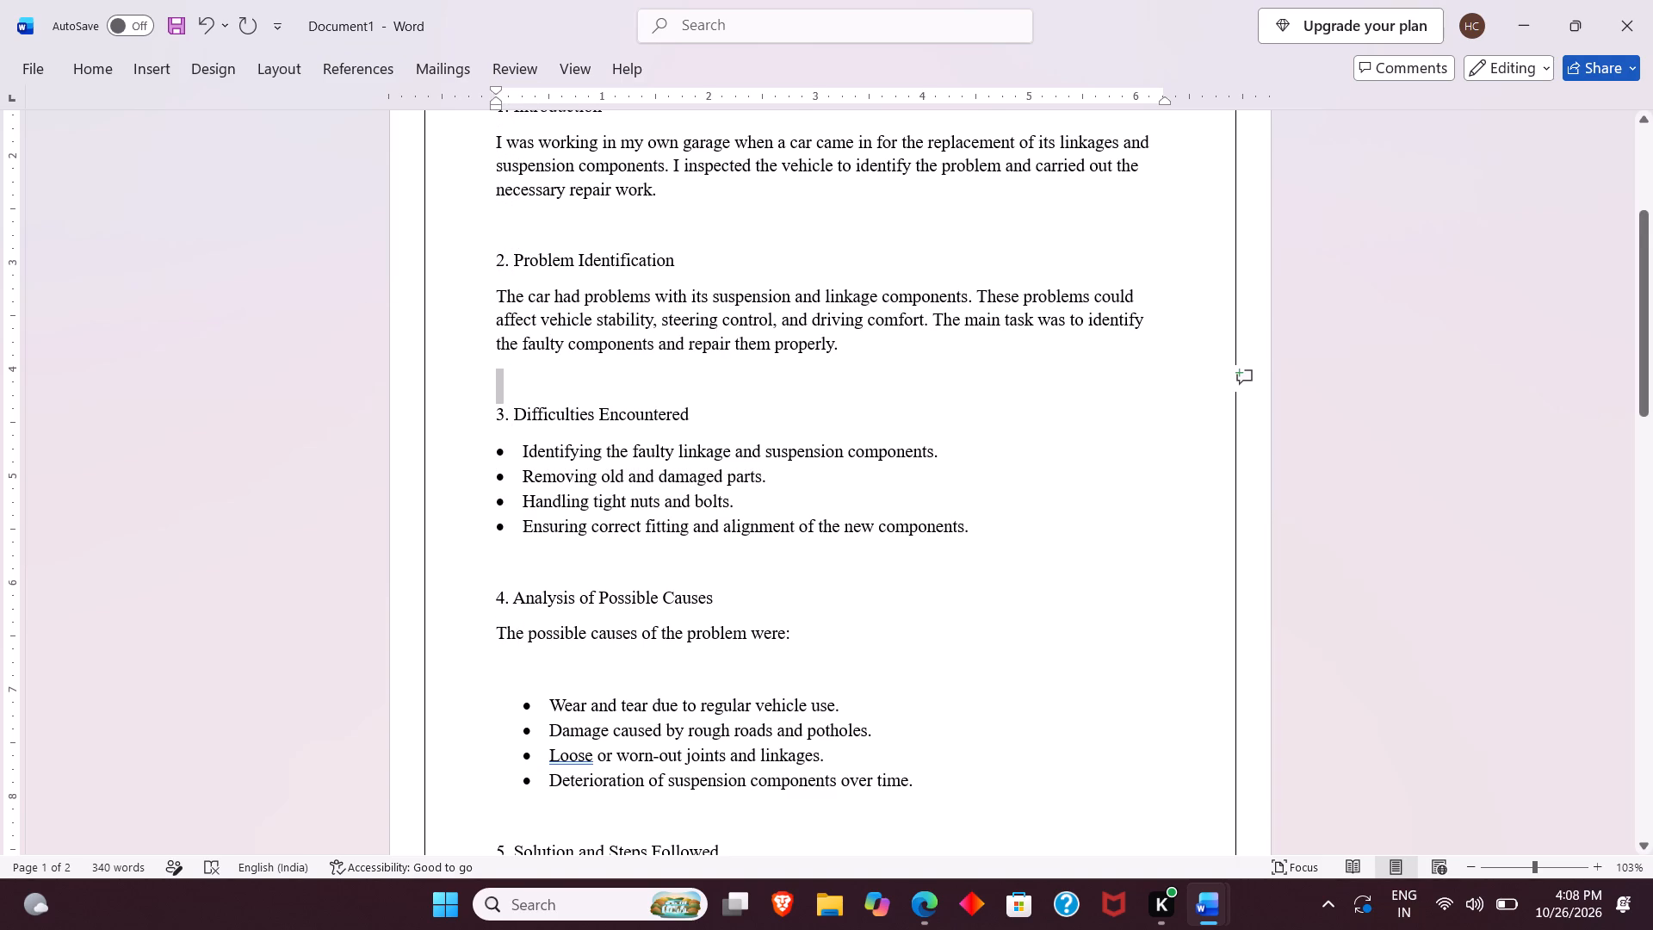
Shift the "4. Analysis of Possible Causes" bulleted list so its bullets align with the left margin and its text sits about 0.25 inch in.
scroll(535, 623, down, 2)
double_click(529, 610)
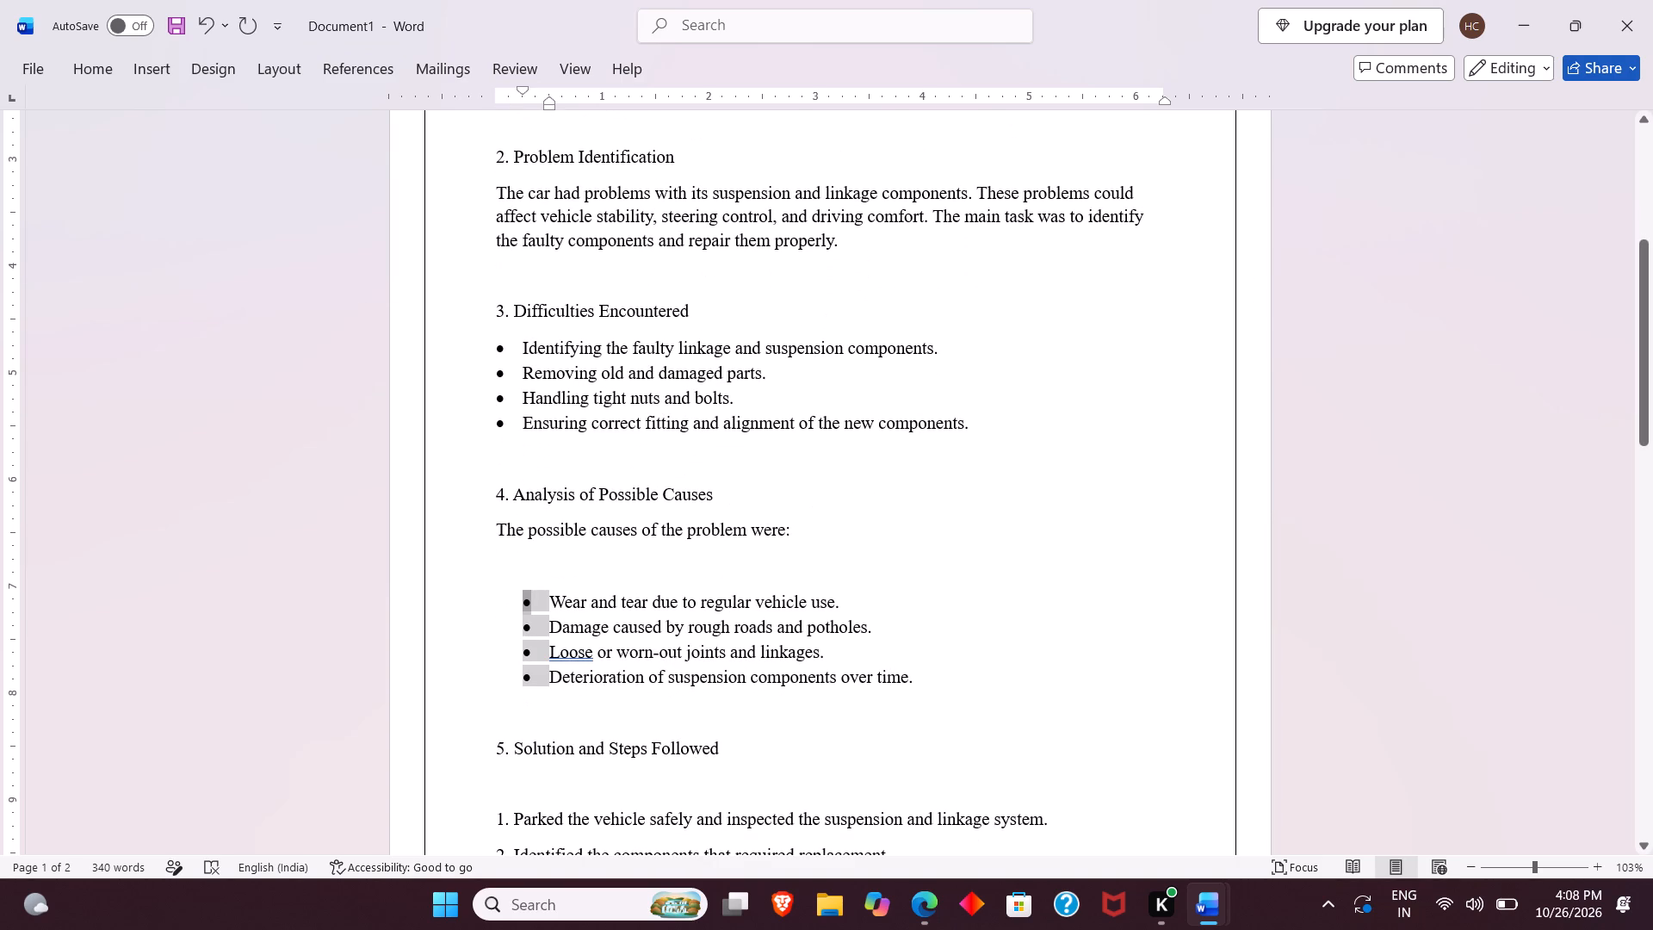
click(547, 104)
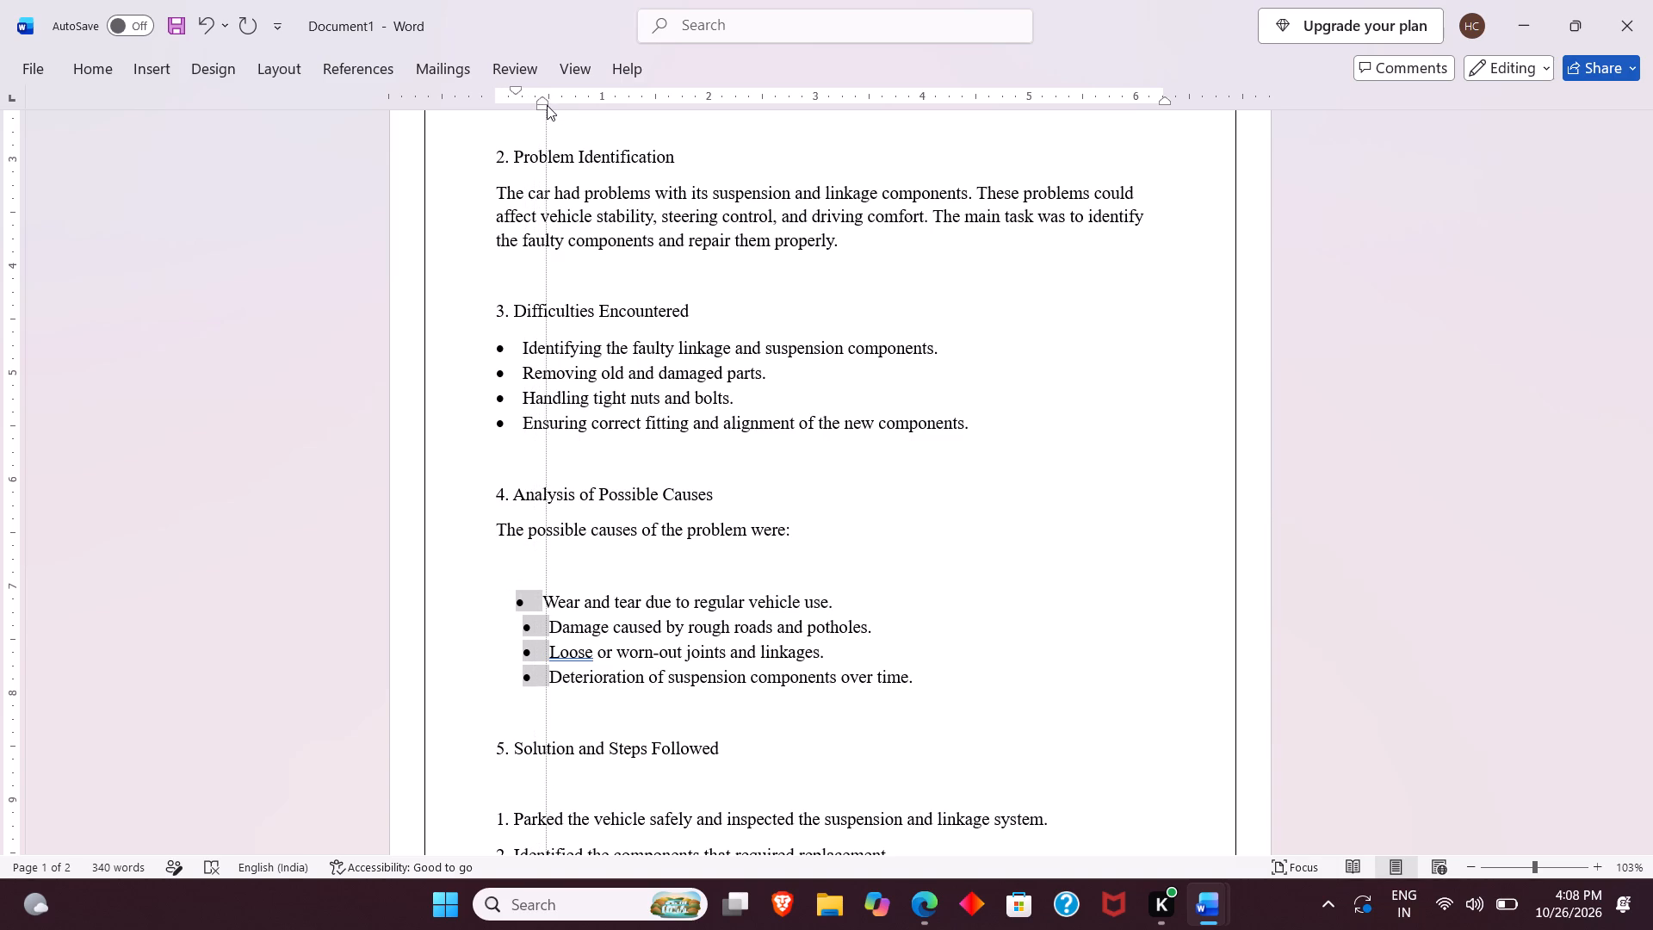
drag(940, 697, 572, 579)
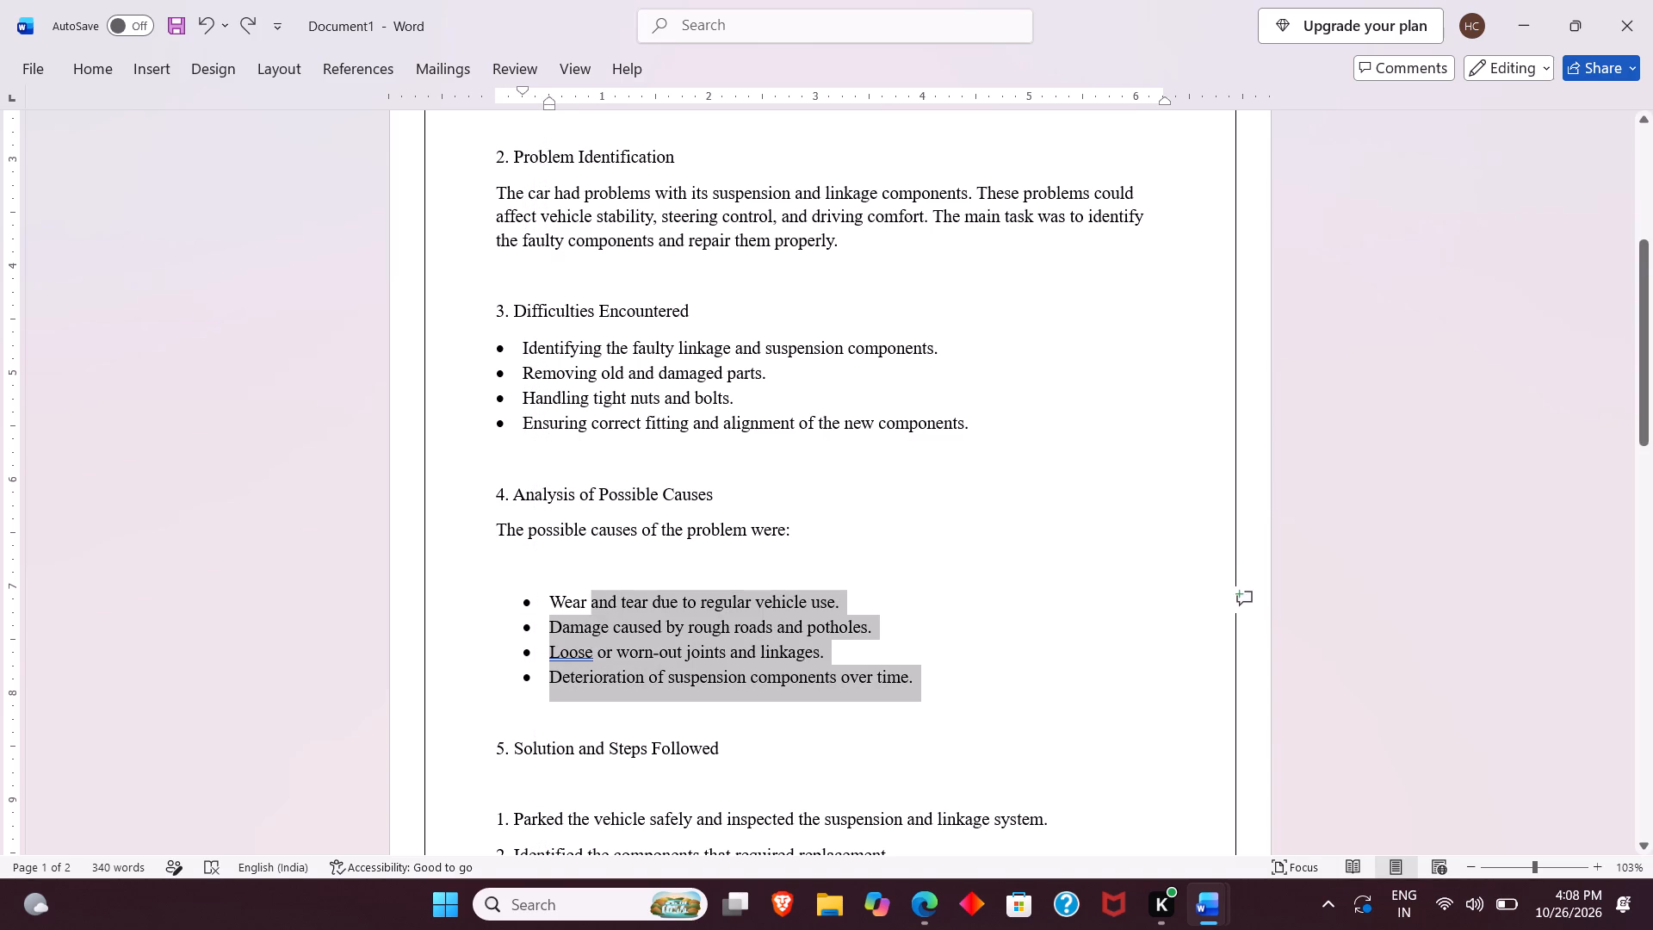
drag(572, 579, 572, 578)
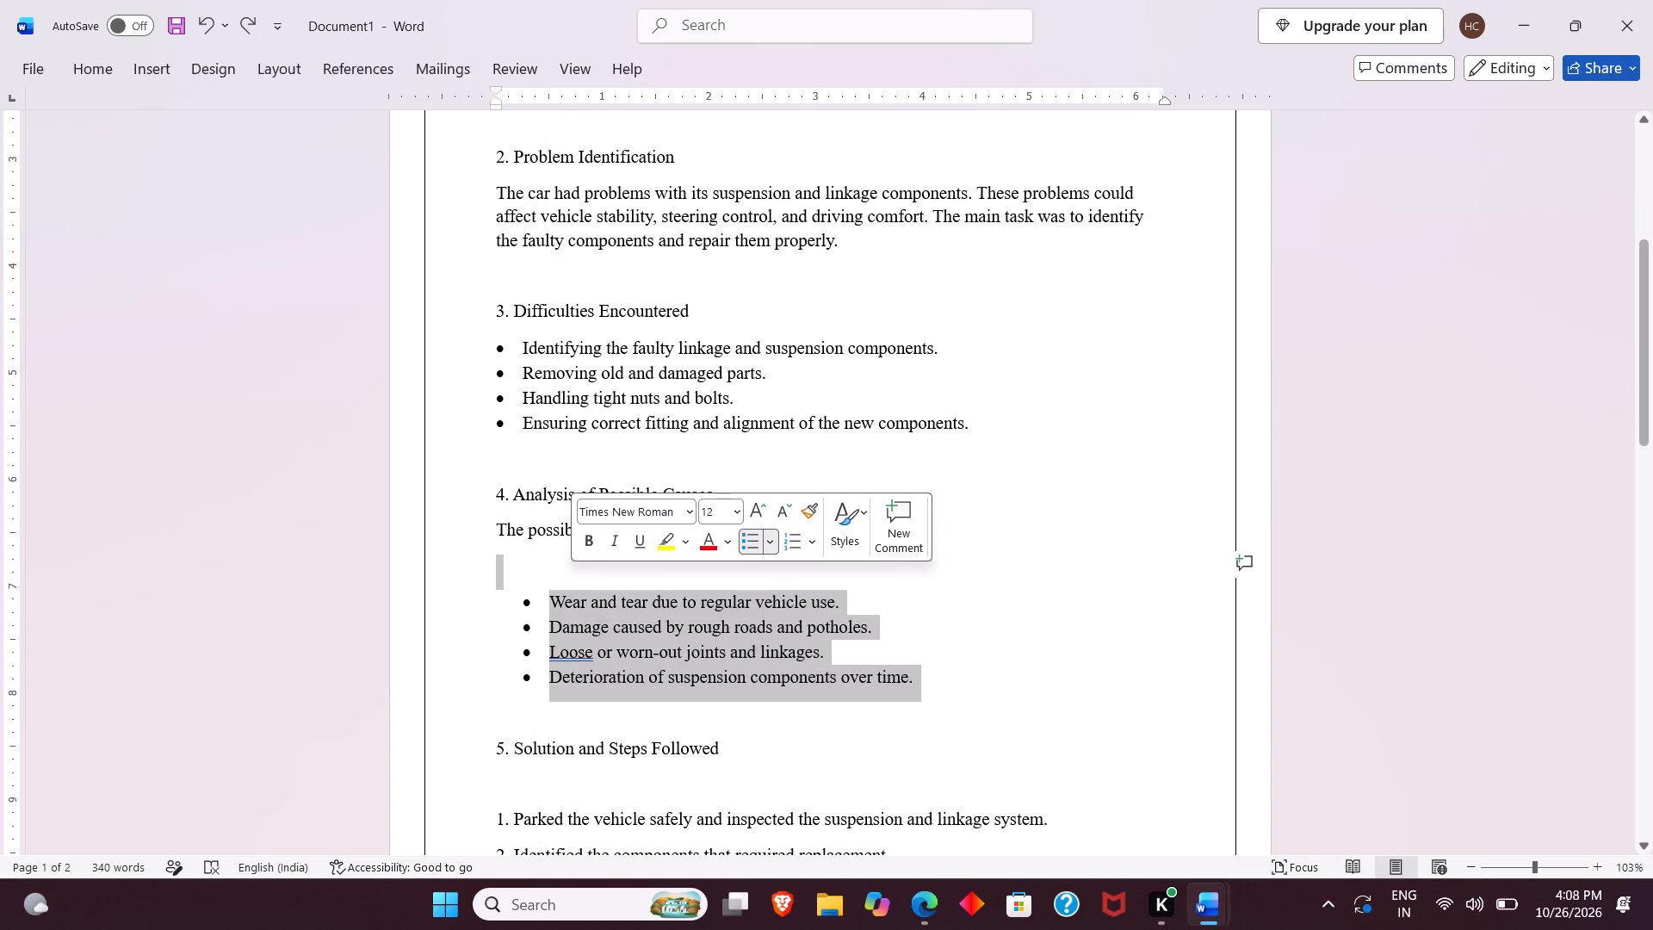
click(739, 728)
drag(907, 687, 488, 598)
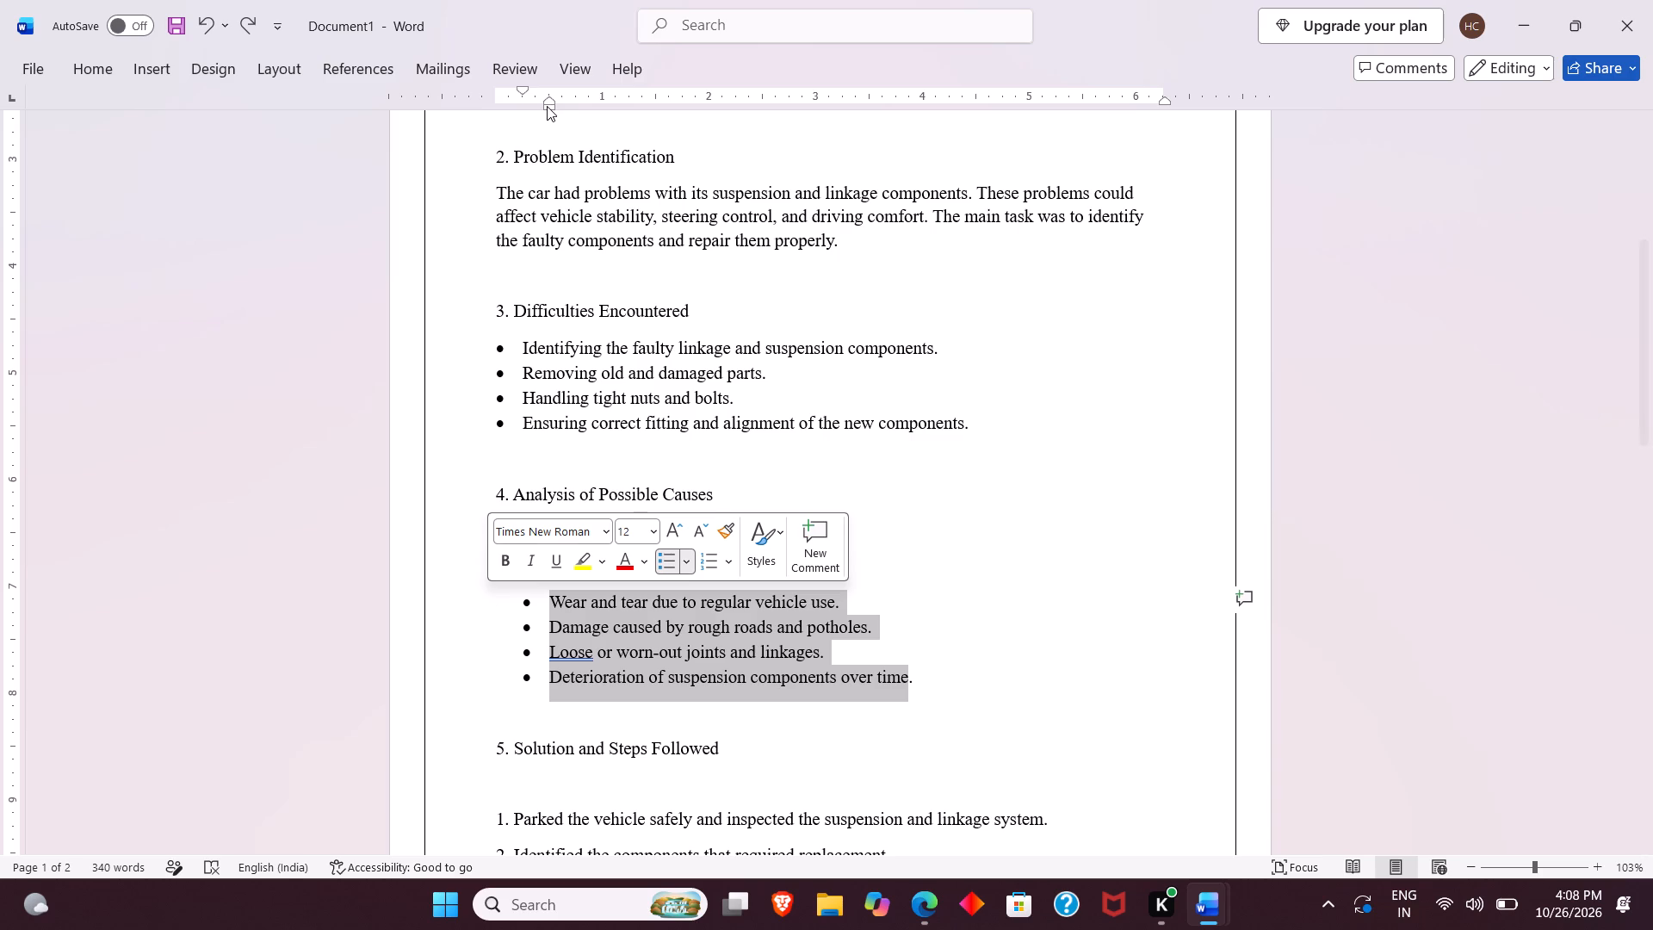
drag(547, 106, 523, 106)
click(174, 660)
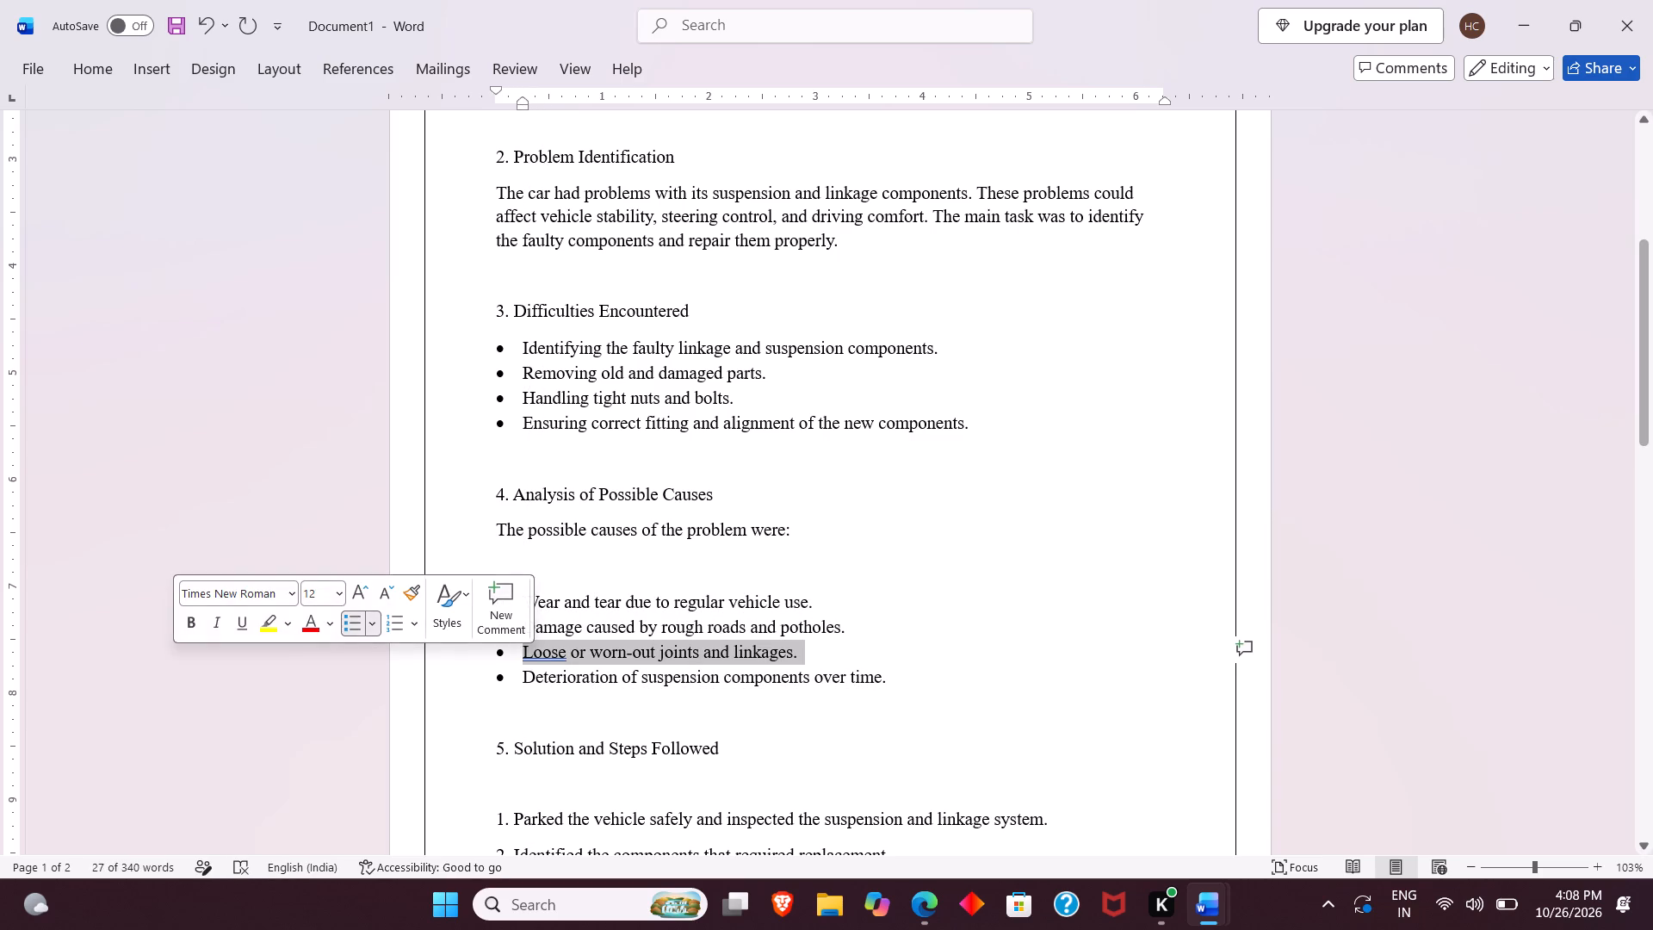
Delete the blank line between "The possible causes of the problem were:" and its bulleted list.
click(564, 542)
click(562, 561)
key(BackSpace)
Delete the blank line between the "5. Solution and Steps Followed" heading and its first numbered step.
scroll(514, 627, down, 3)
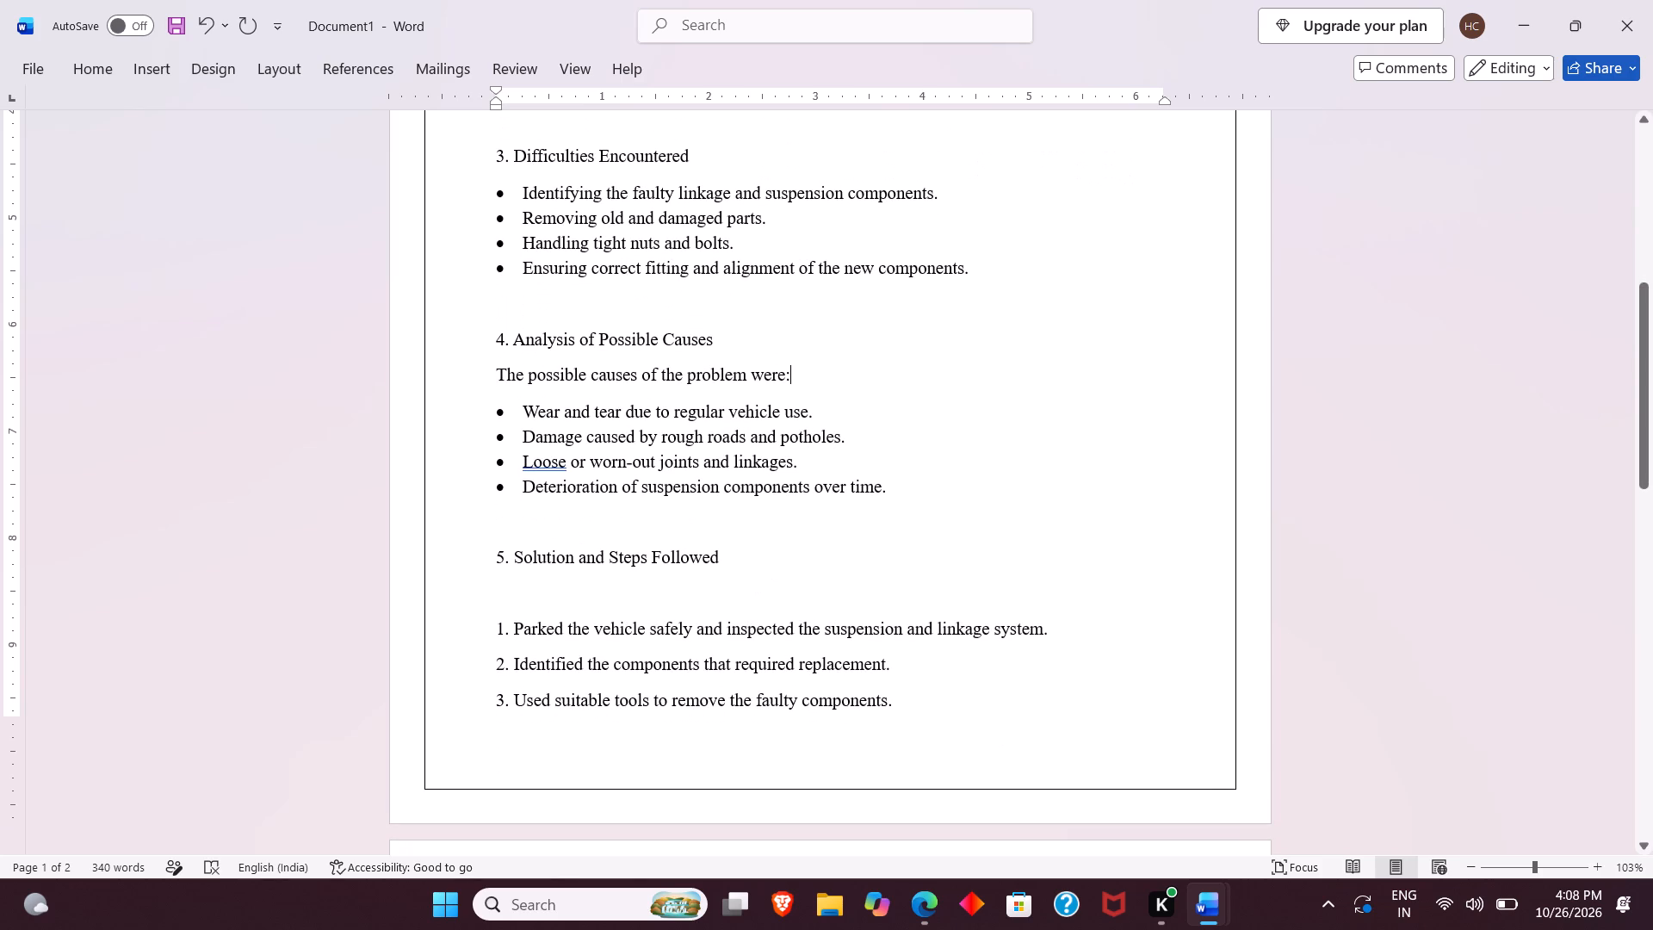
click(514, 627)
click(519, 590)
key(BackSpace)
Review the spacing and list alignment from the report title through the "5. Solution and Steps Followed" section.
scroll(519, 590, up, 11)
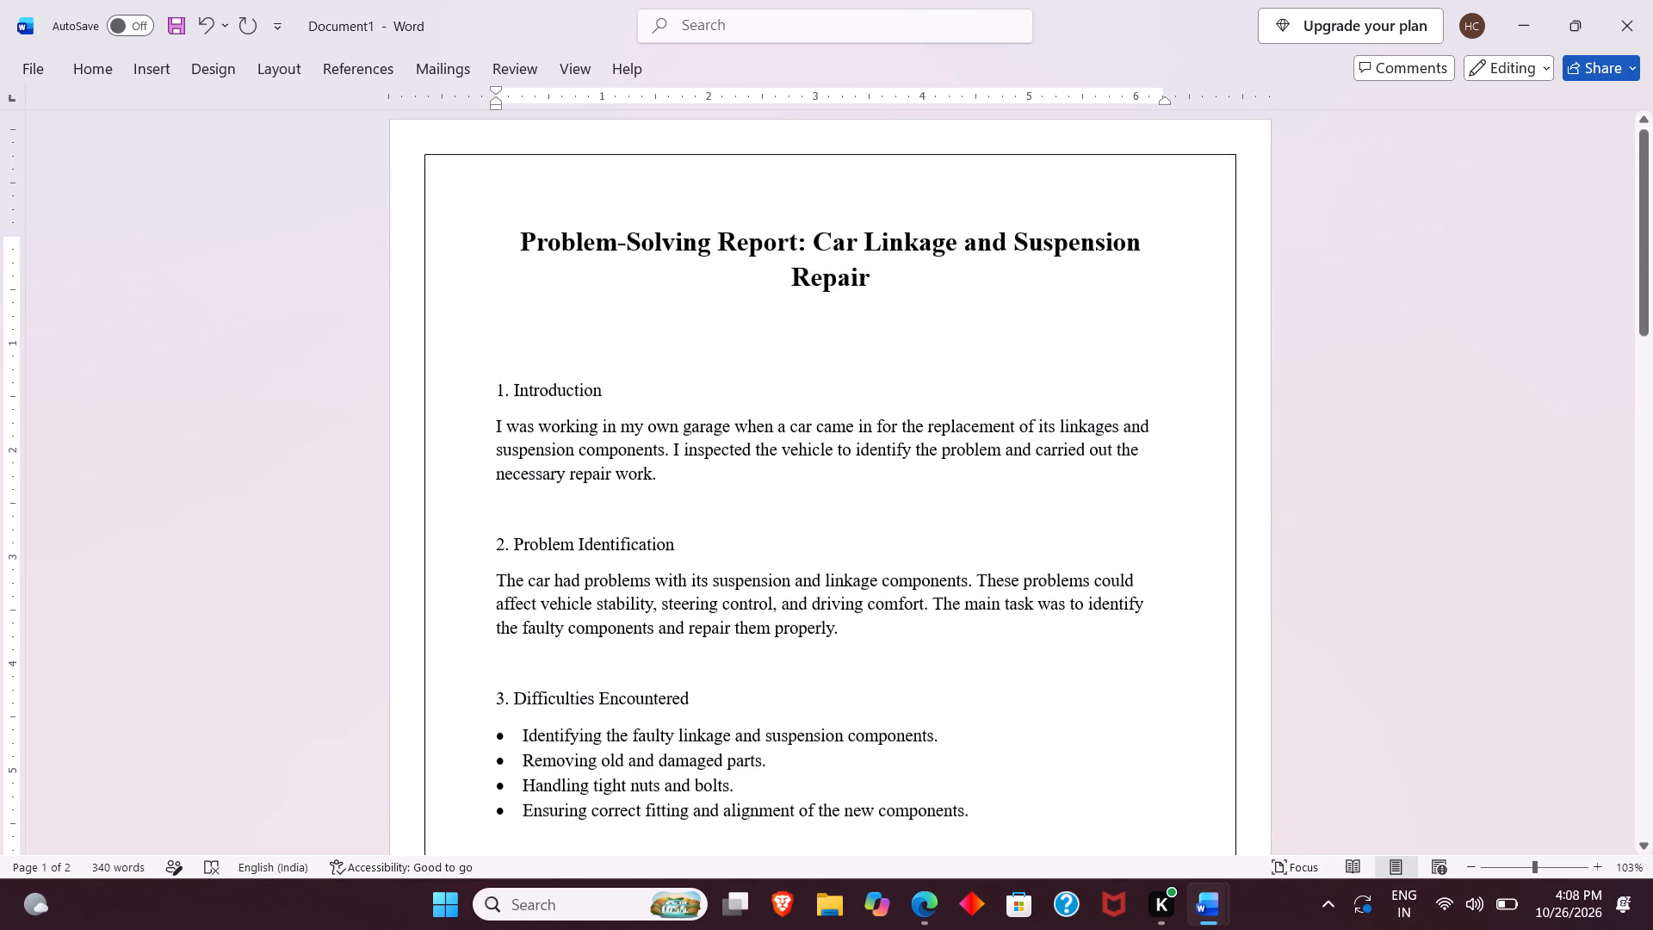
scroll(519, 587, down, 1)
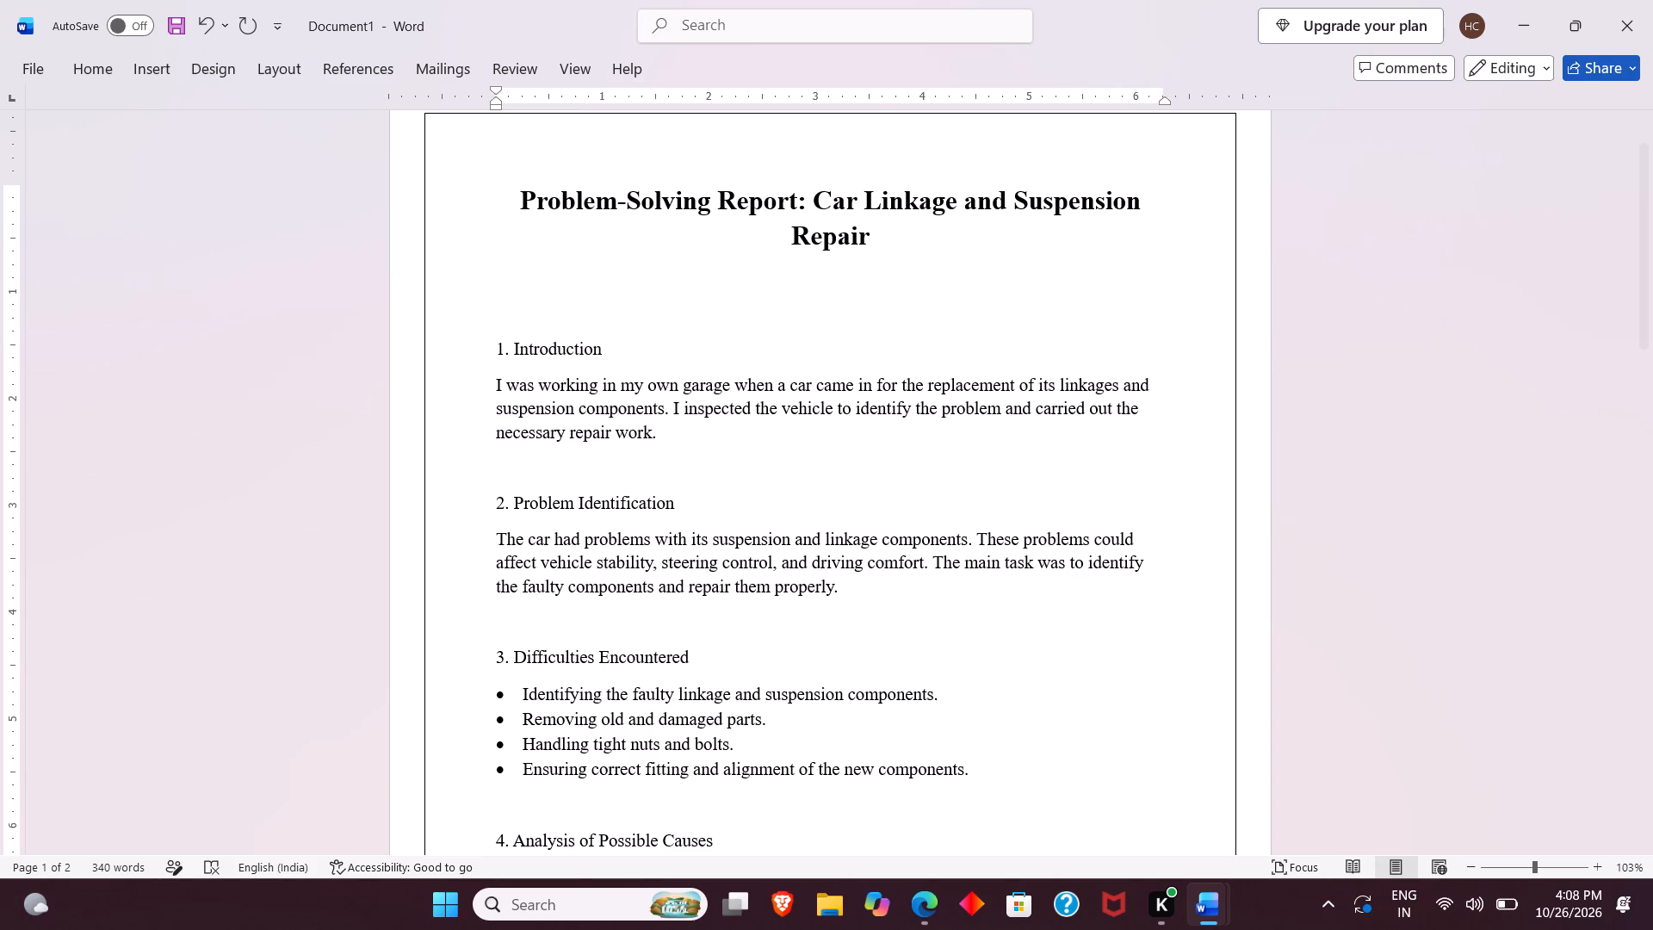
scroll(535, 508, down, 4)
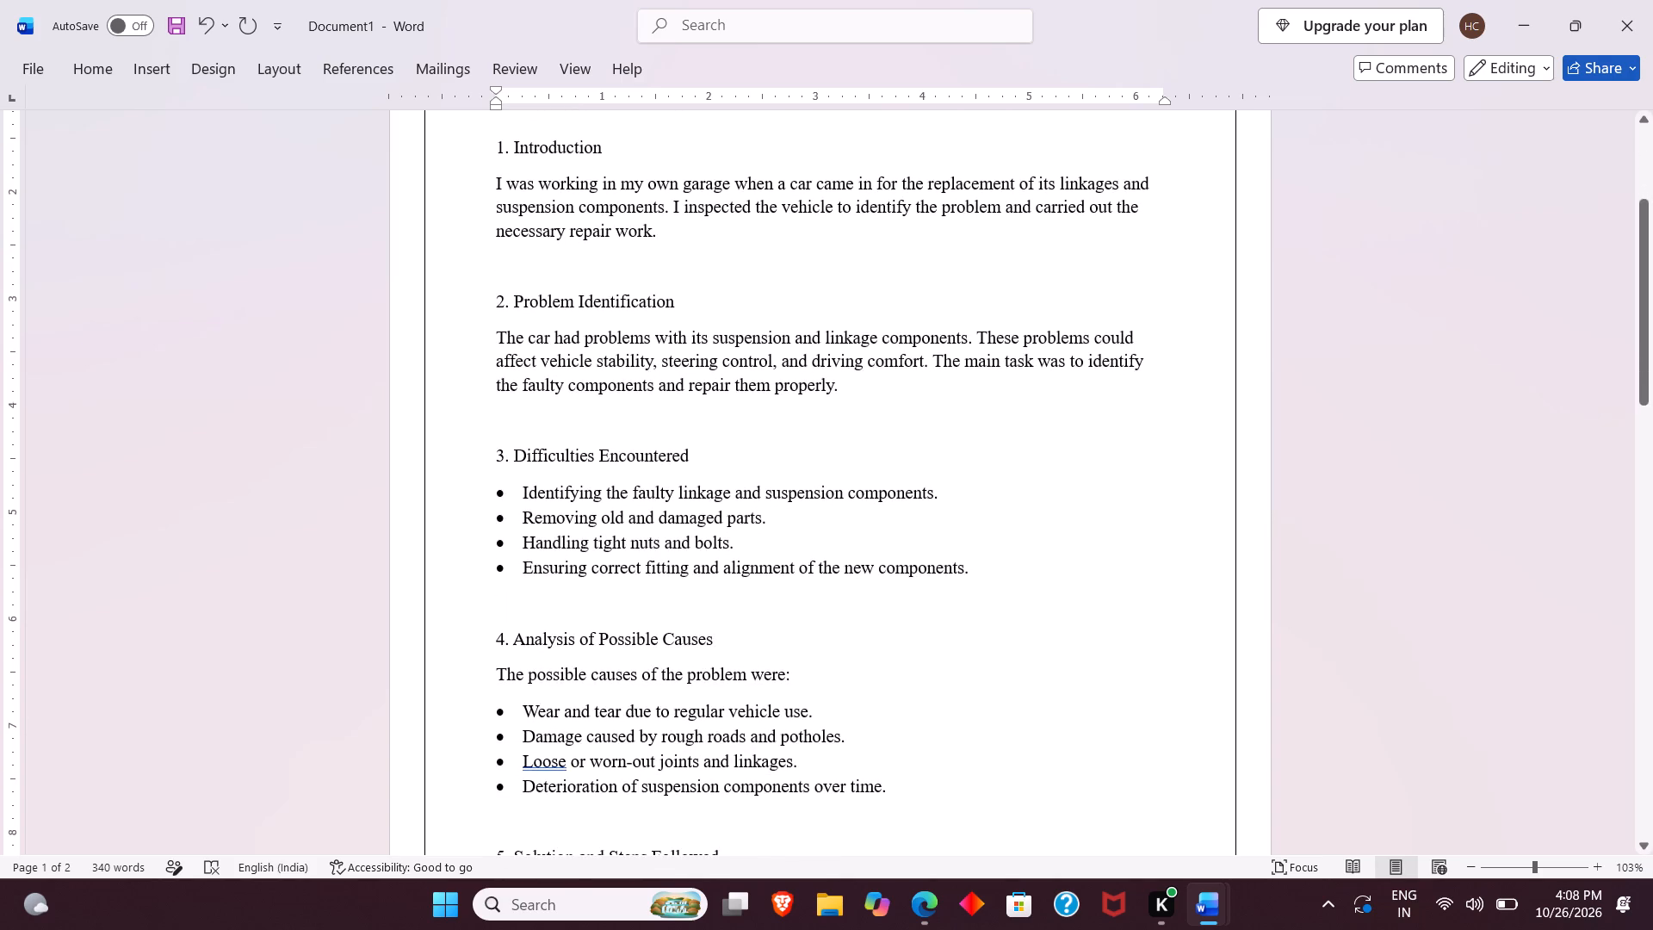
scroll(525, 511, down, 7)
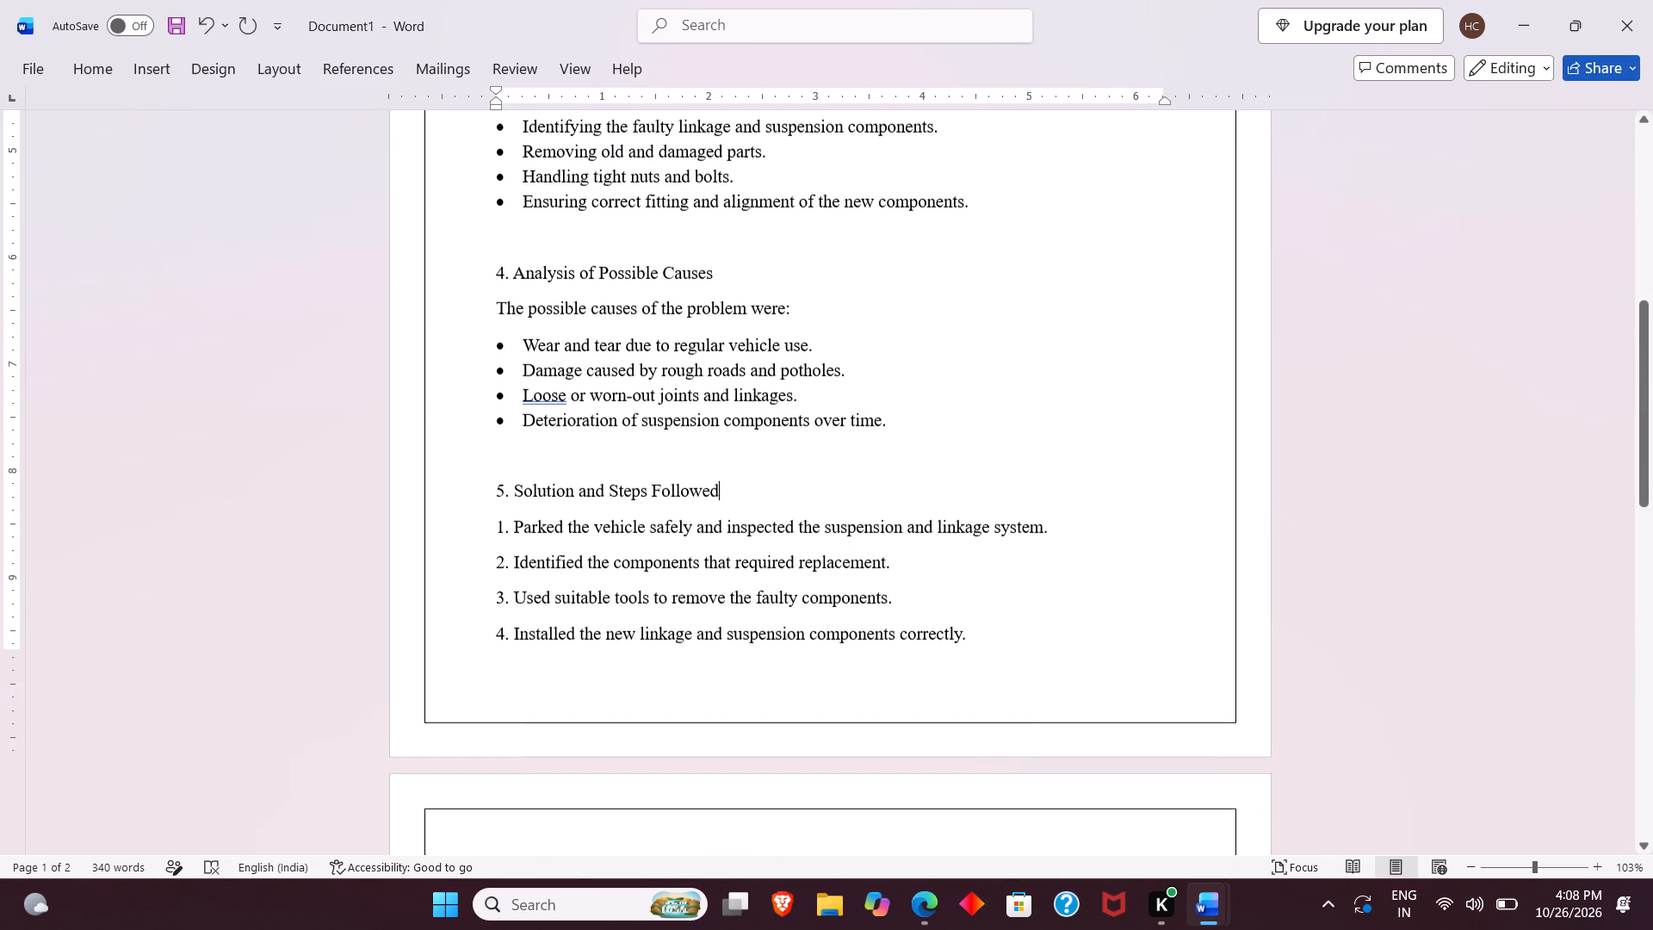
scroll(525, 512, down, 4)
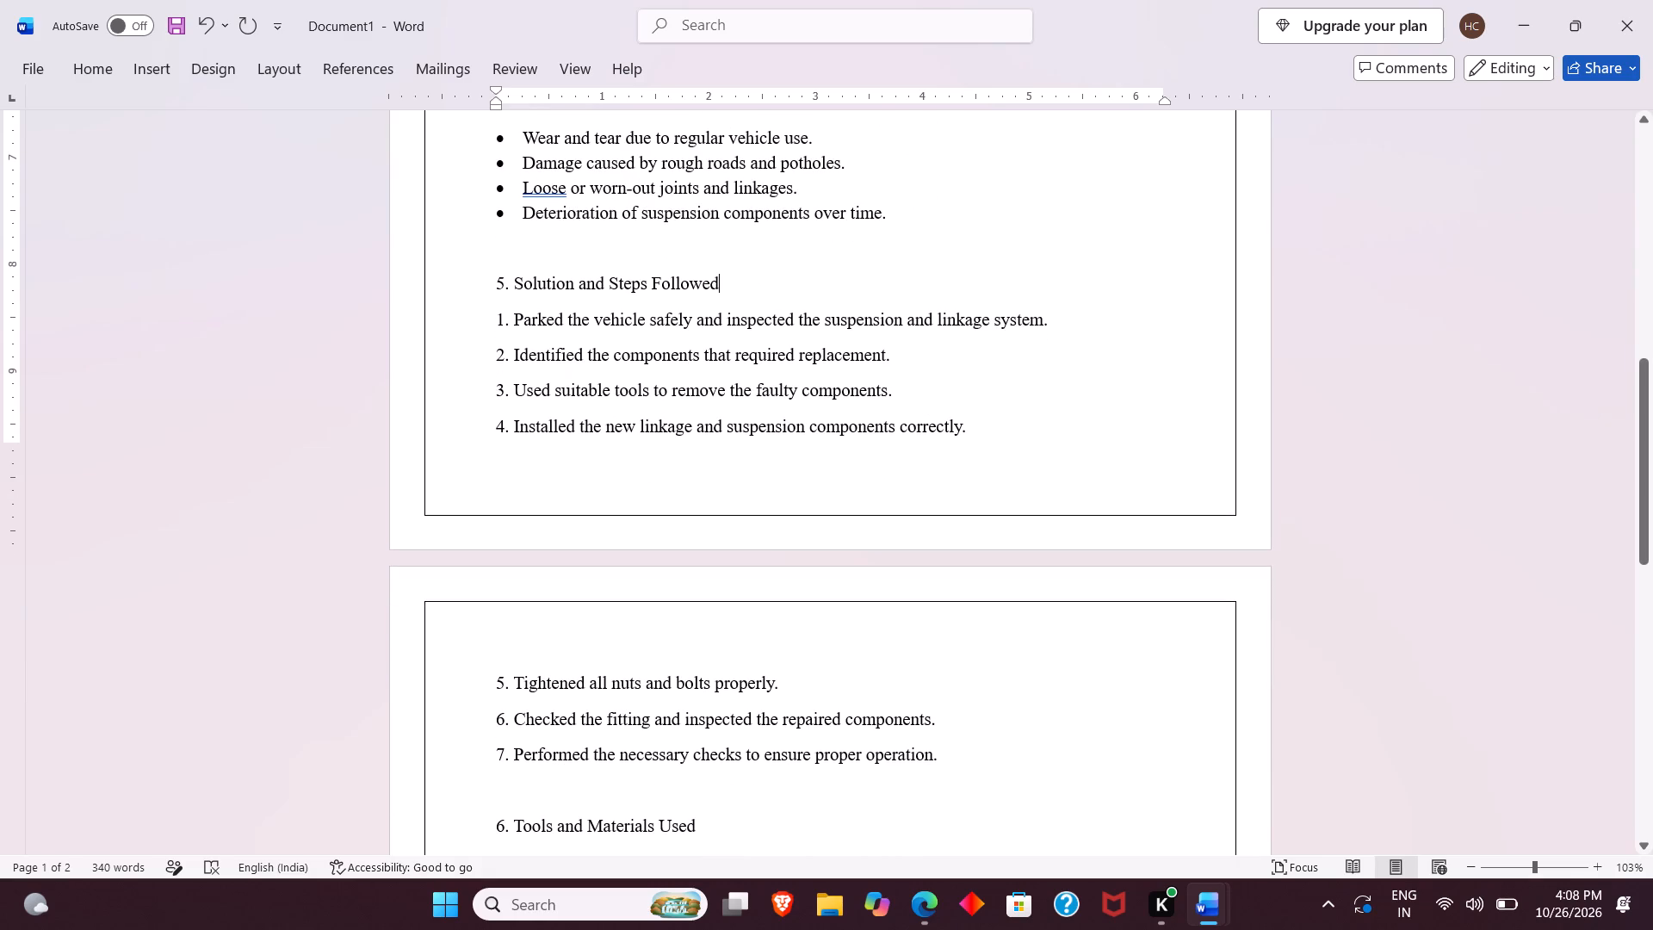
scroll(545, 381, up, 12)
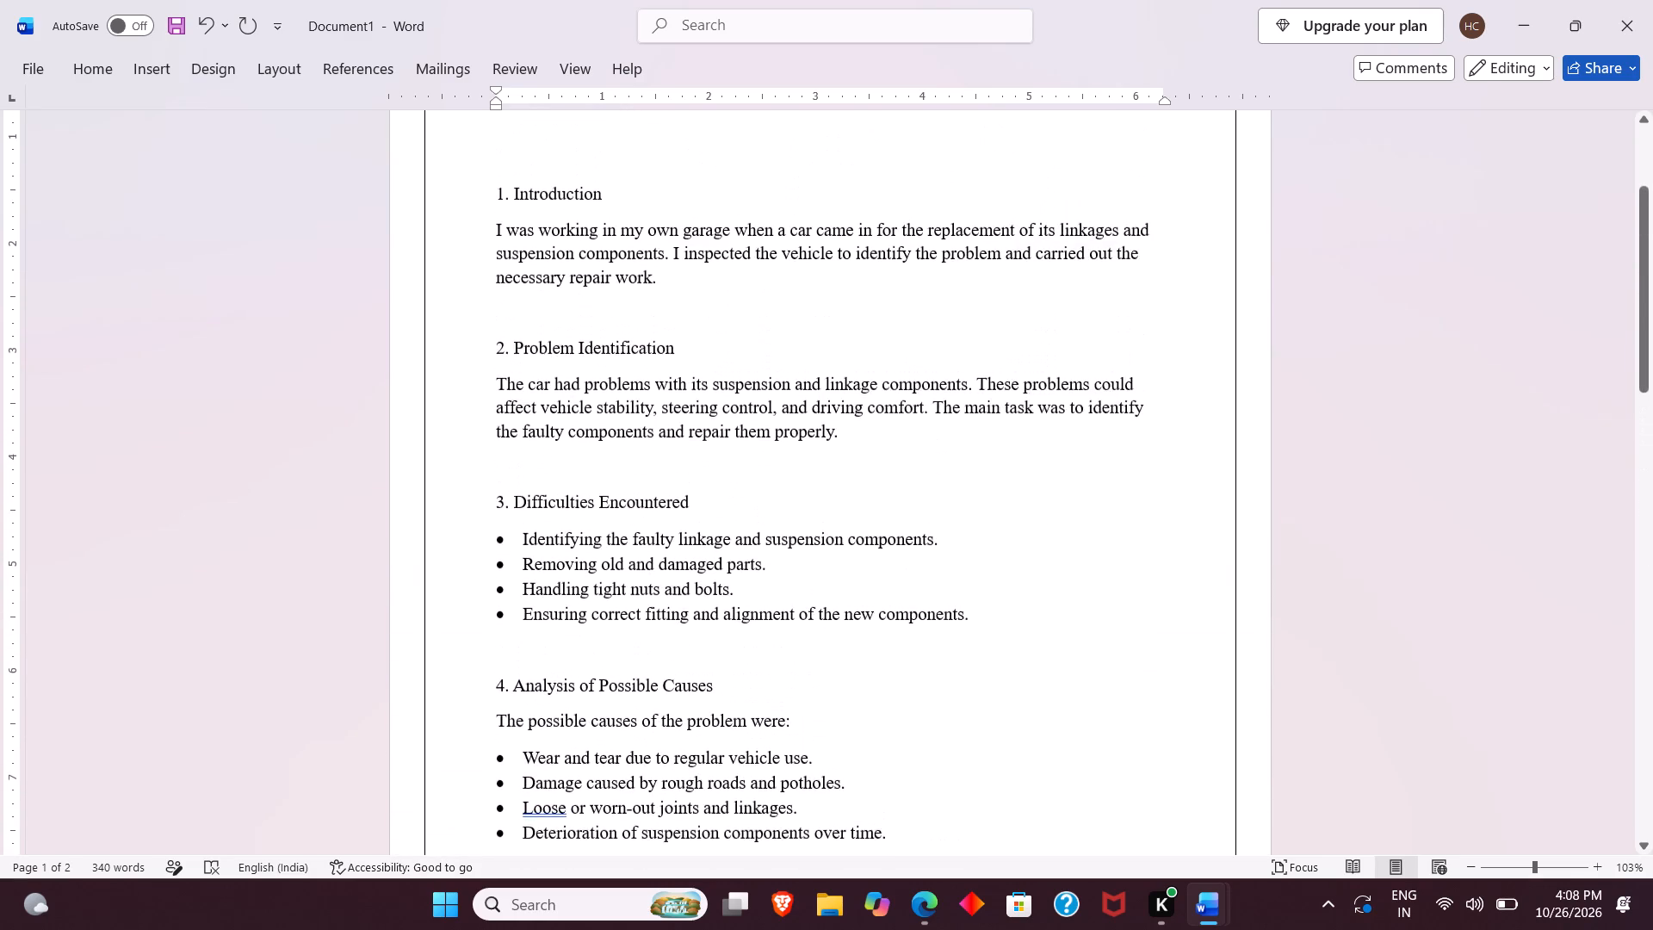
scroll(545, 381, up, 3)
Delete the blank line between the "6. Tools and Materials Used" heading and its first item.
scroll(545, 381, down, 3)
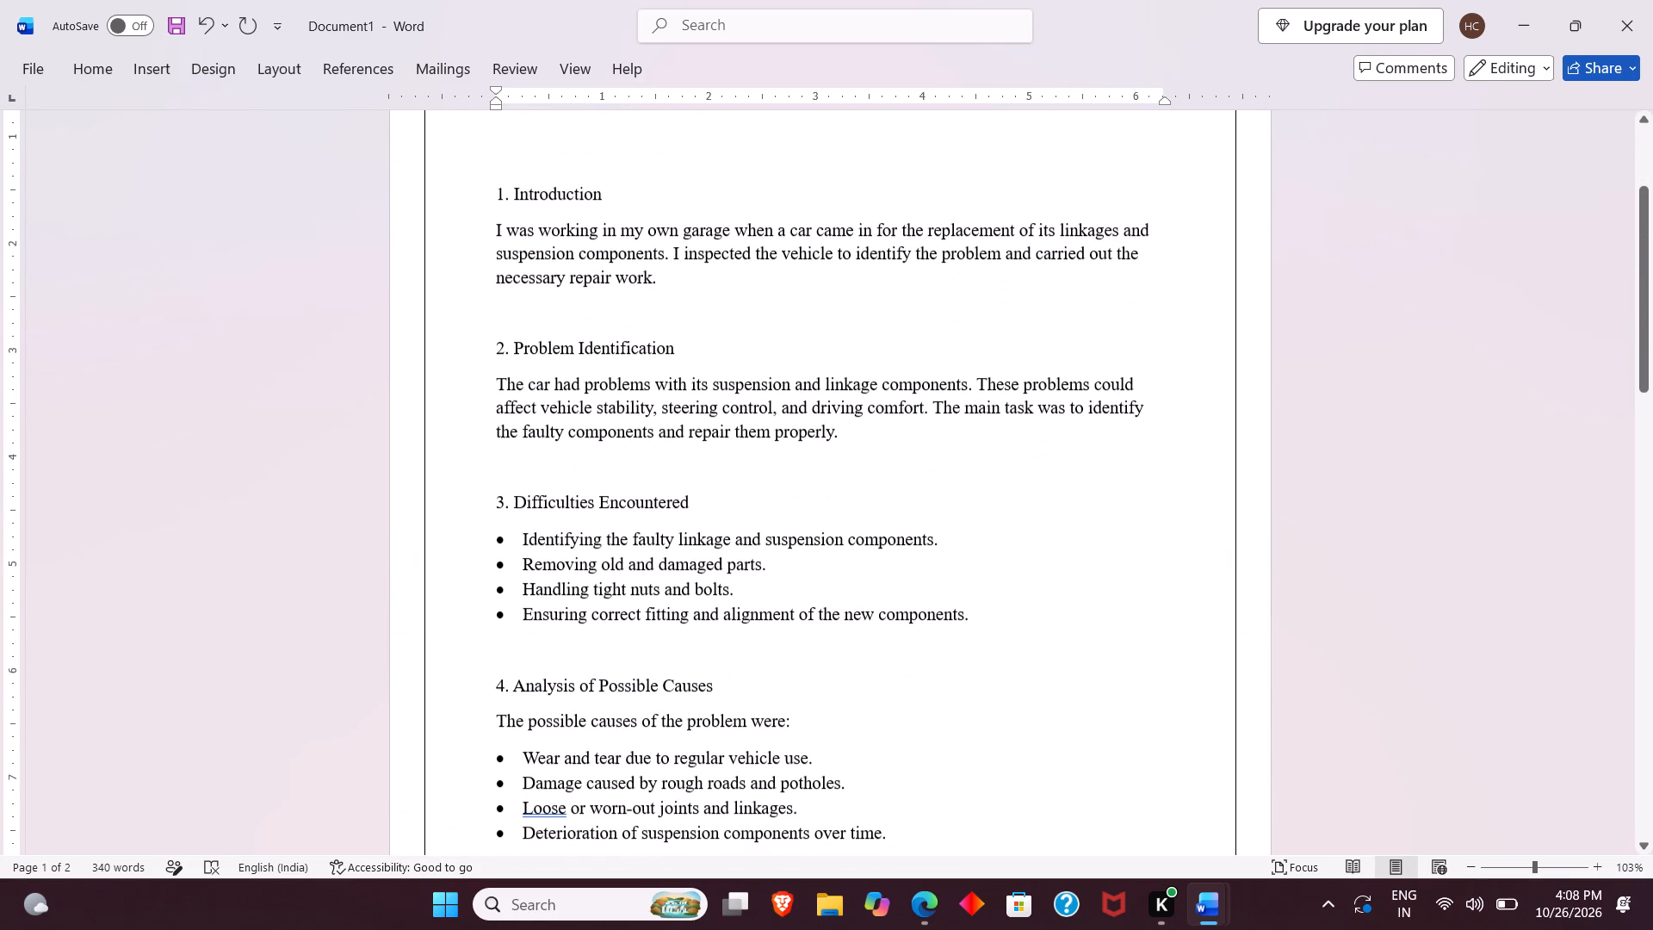
scroll(545, 381, down, 3)
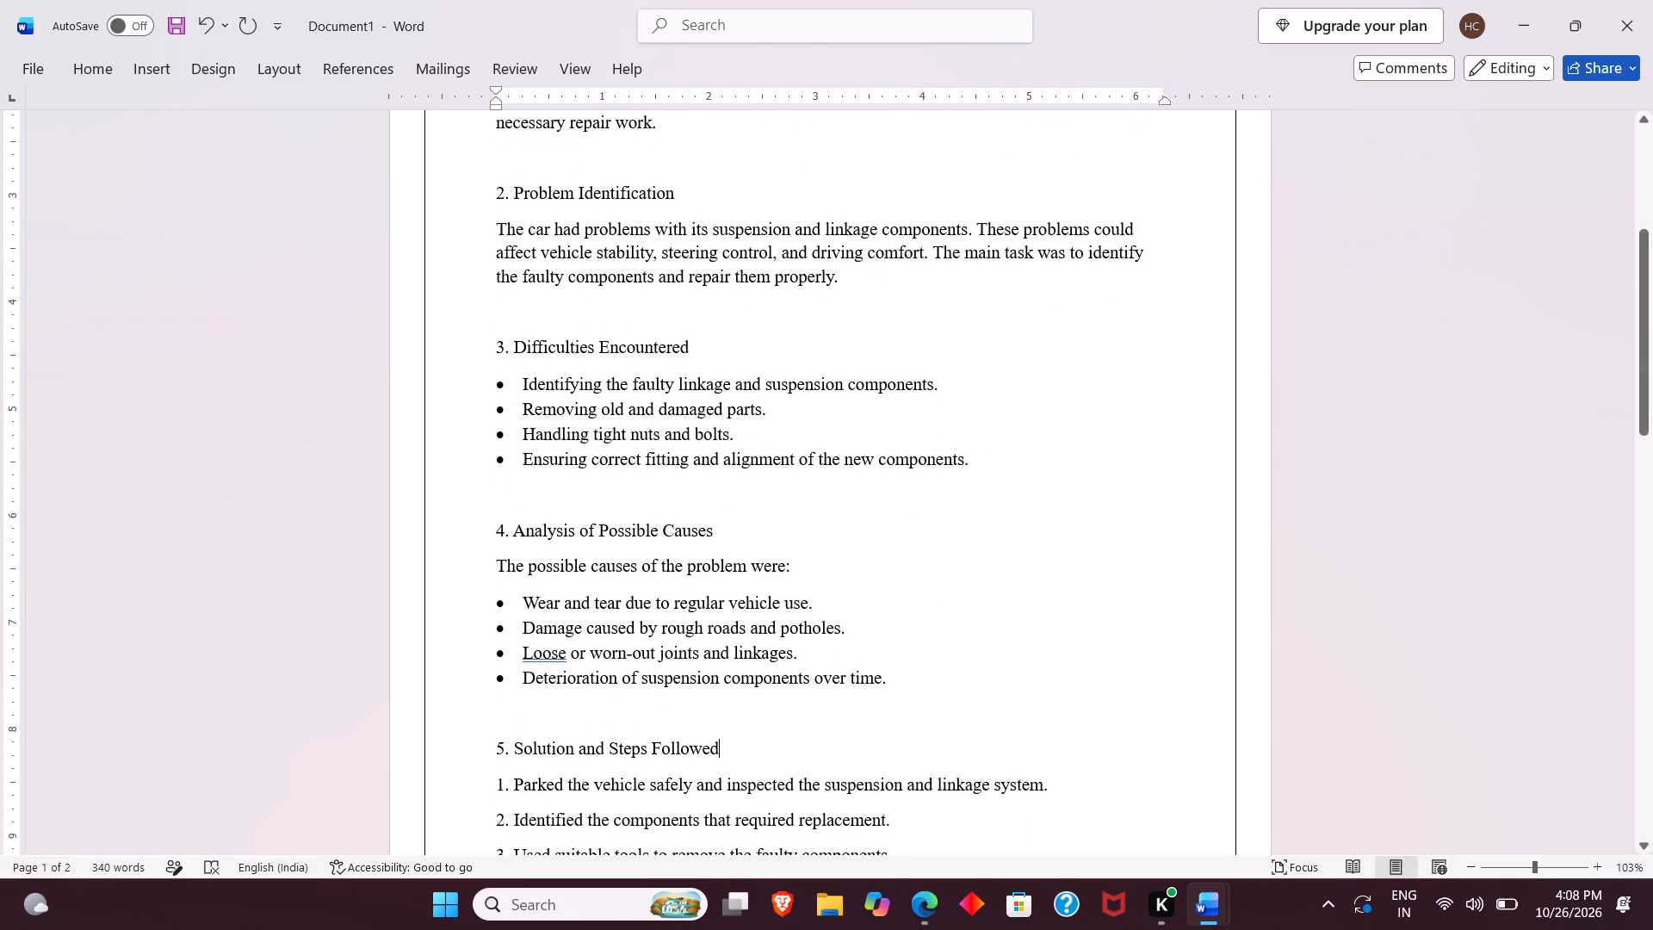
scroll(544, 408, down, 6)
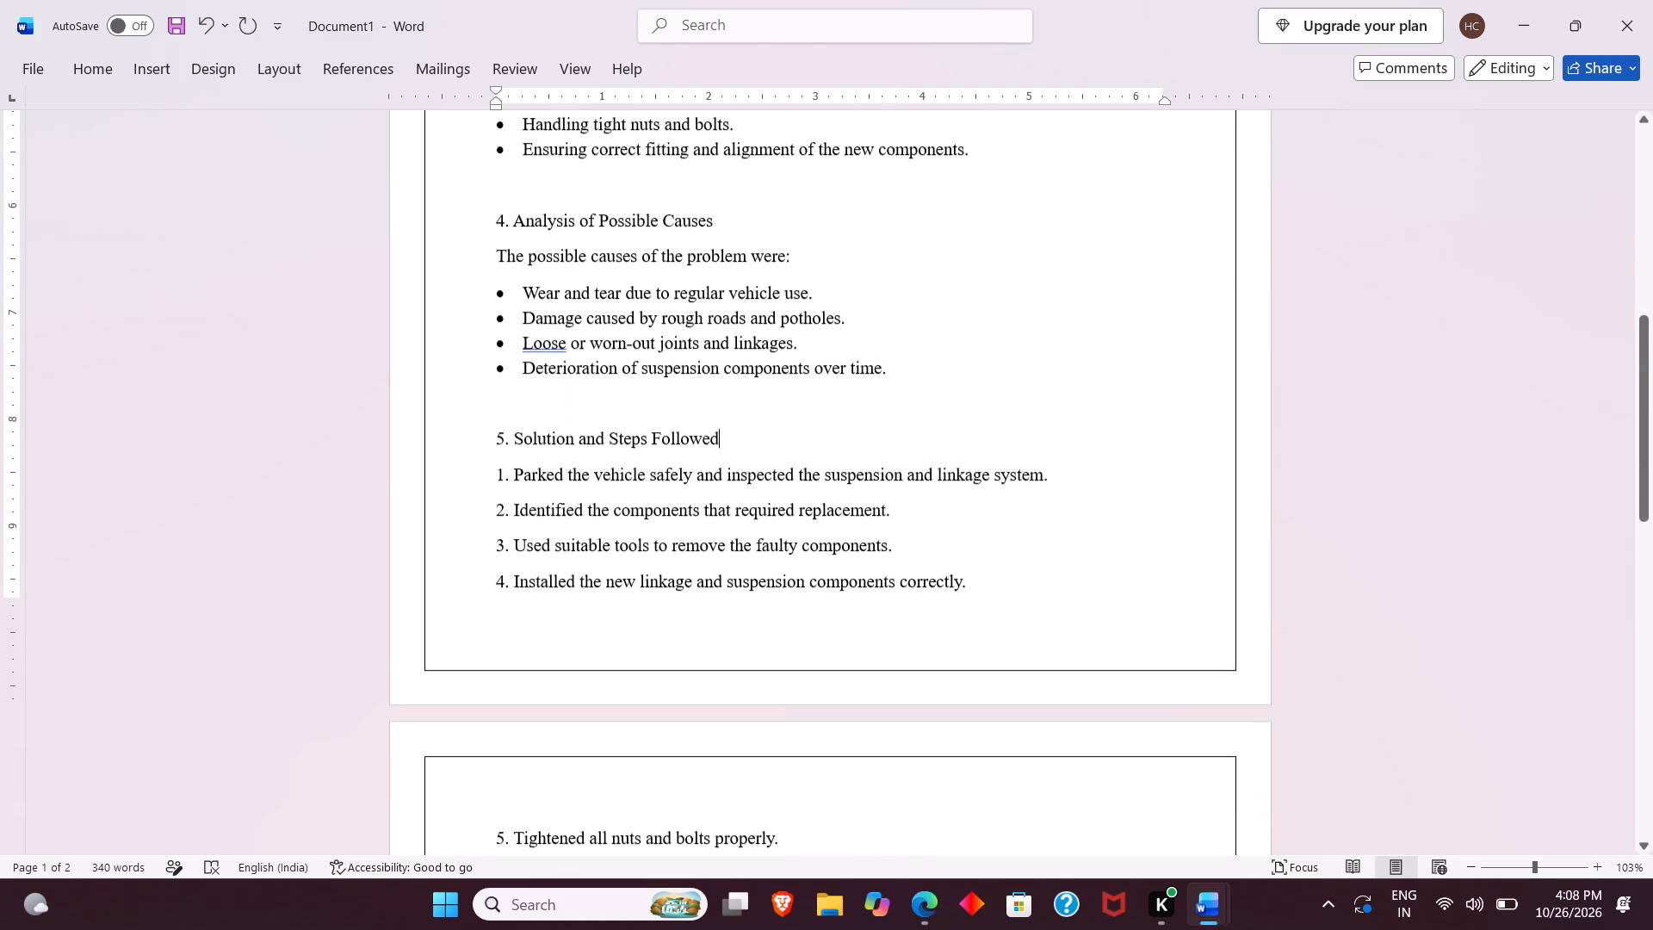
scroll(550, 424, down, 12)
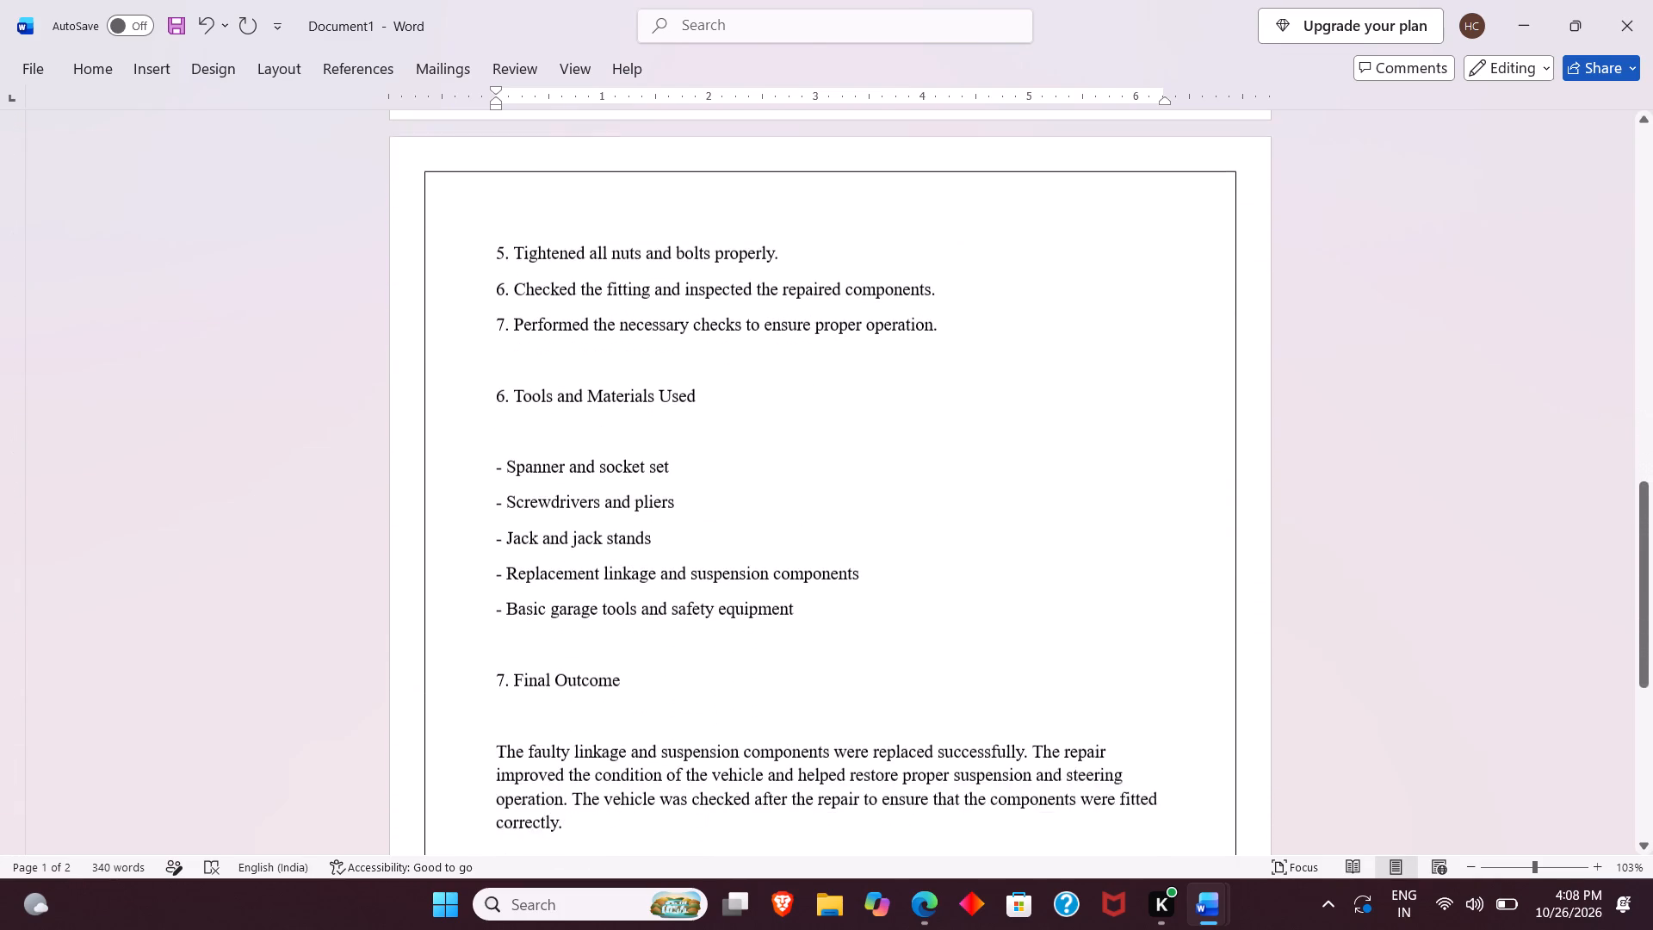
click(545, 418)
key(BackSpace)
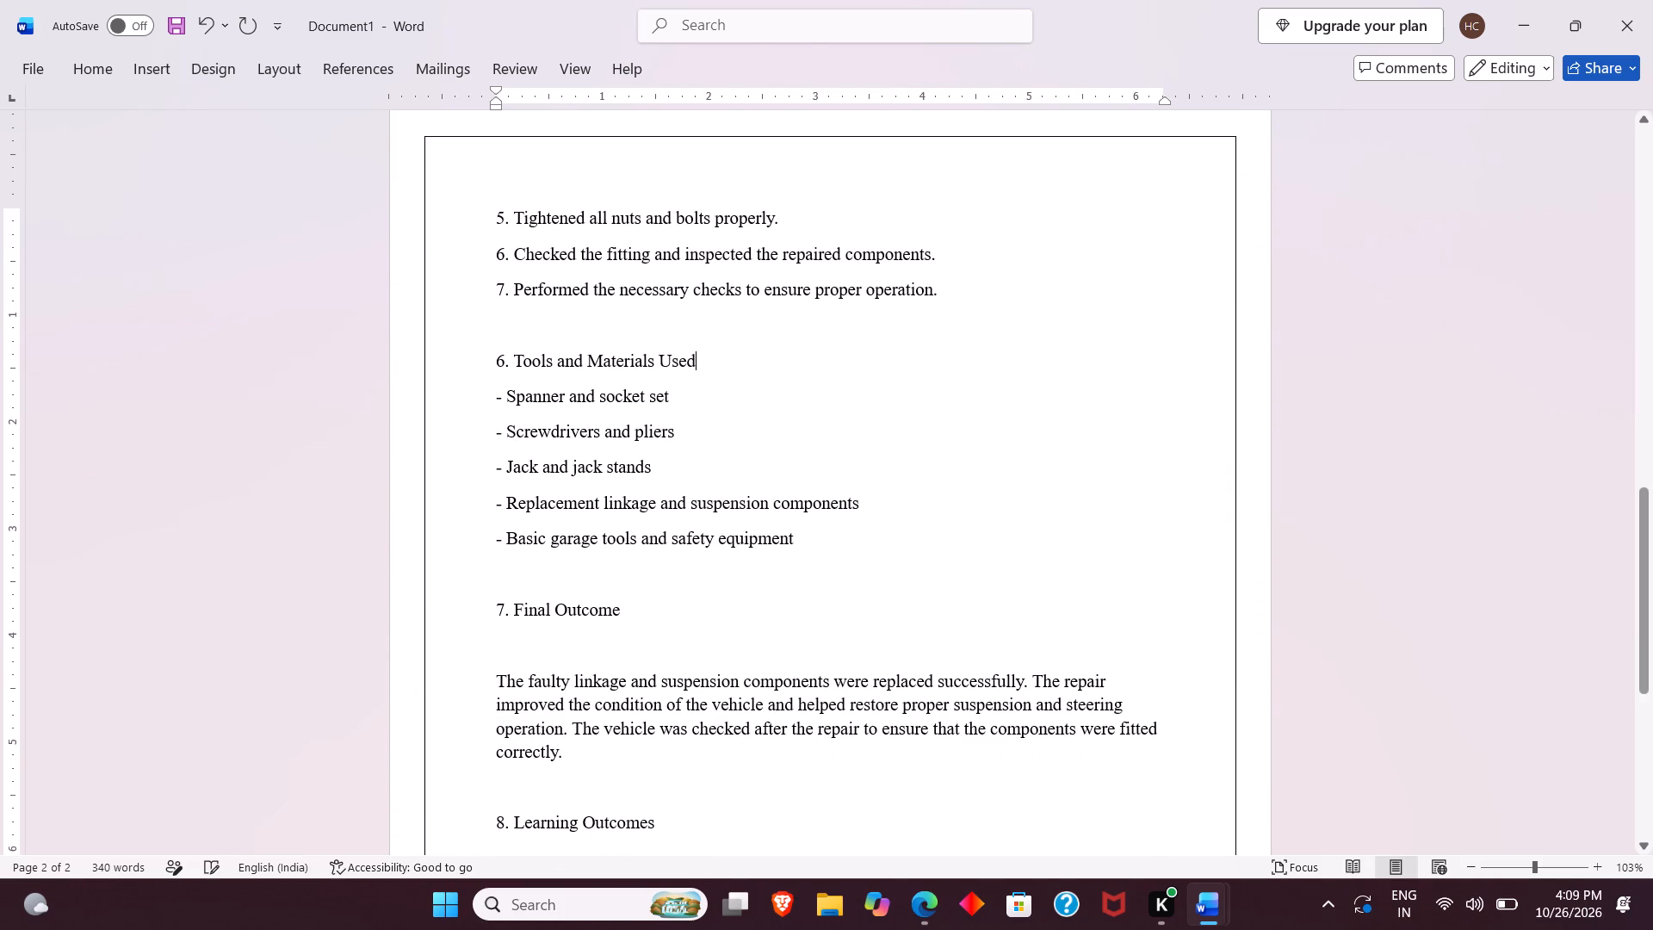
Remove the leading hyphens and spaces from all five items under "6. Tools and Materials Used".
click(507, 396)
key(BackSpace)
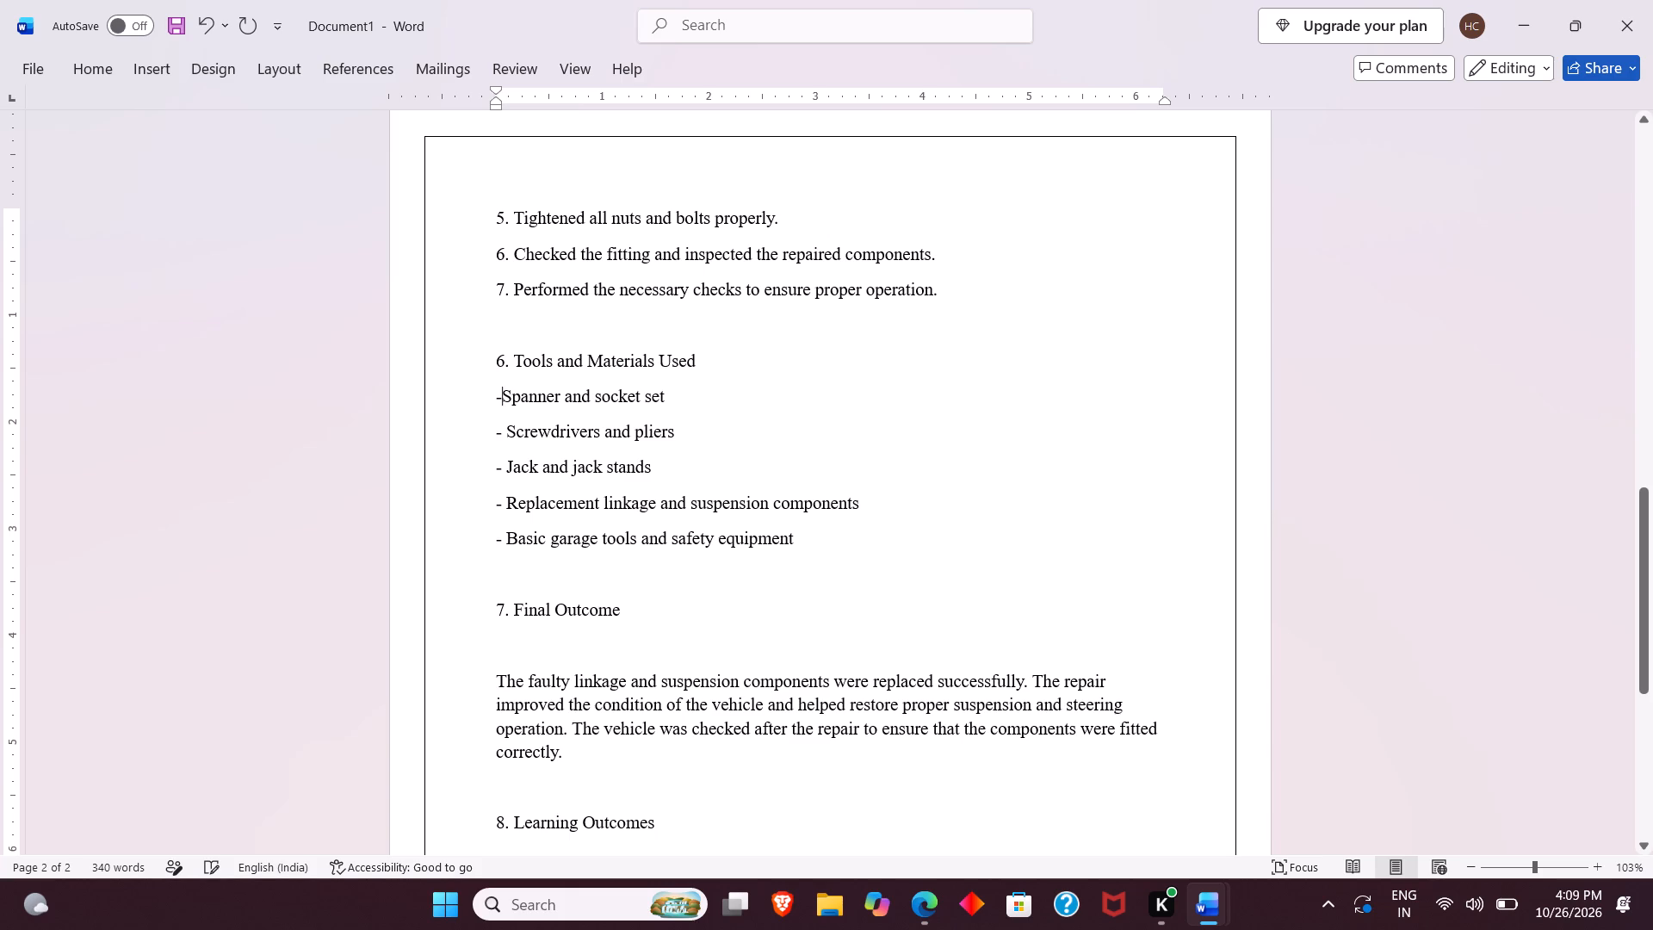
key(BackSpace)
click(510, 428)
key(BackSpace)
key(BackSpace)
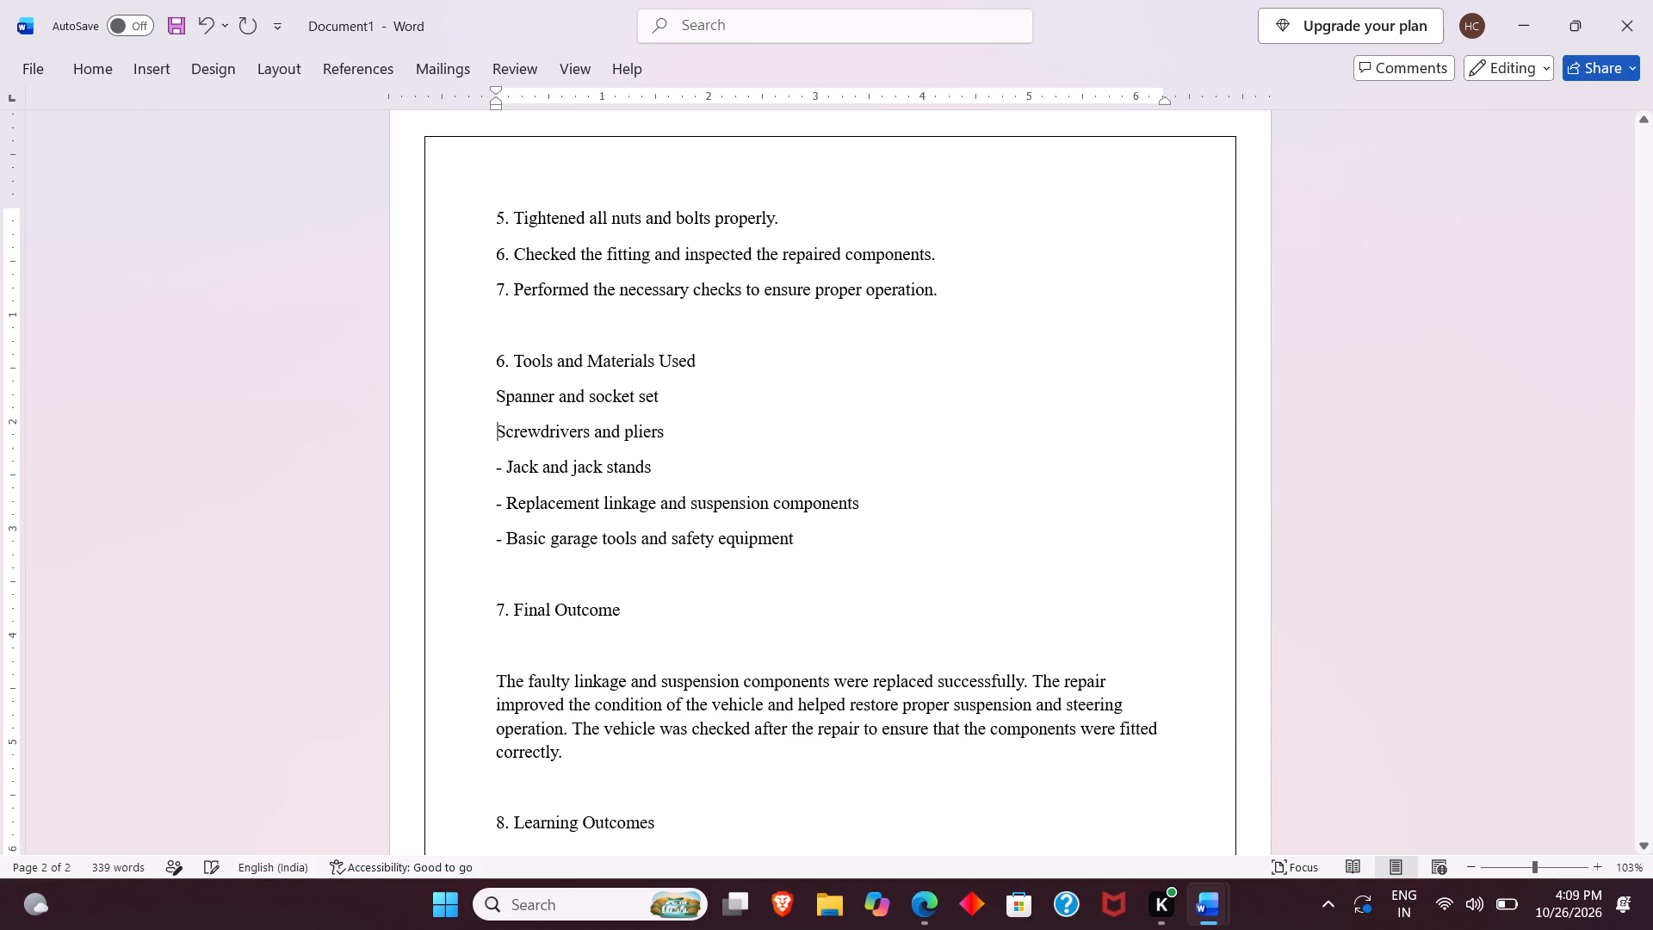
click(509, 470)
key(BackSpace)
key(BackSpace)
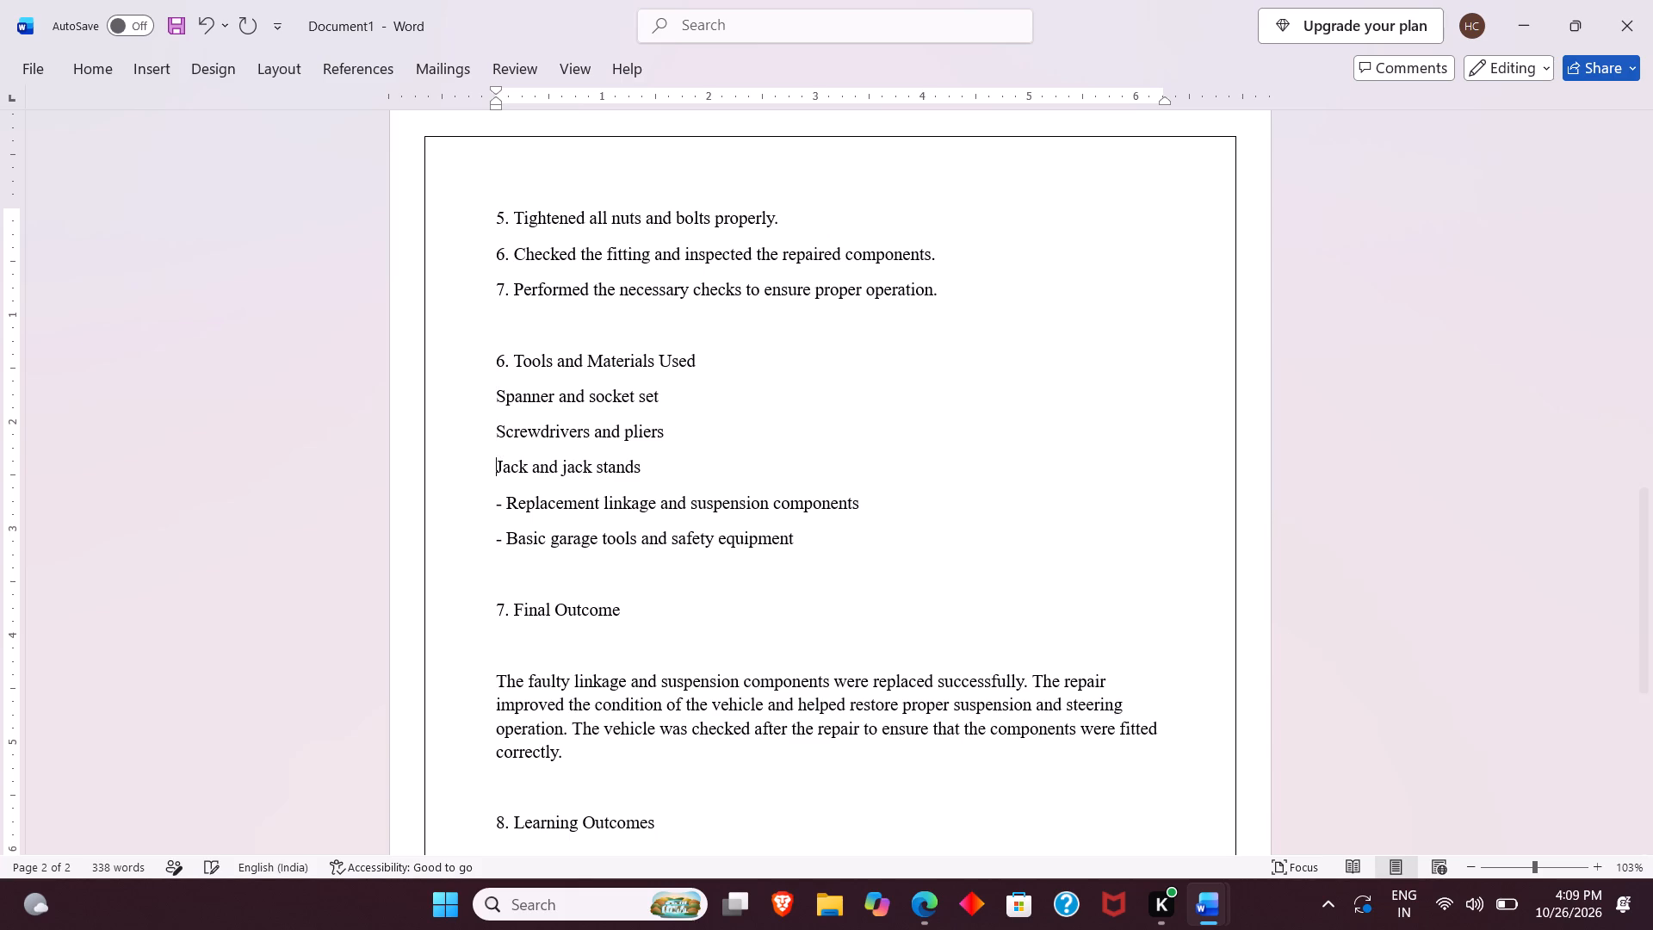
click(507, 505)
key(BackSpace)
key(BackSpace)
click(504, 539)
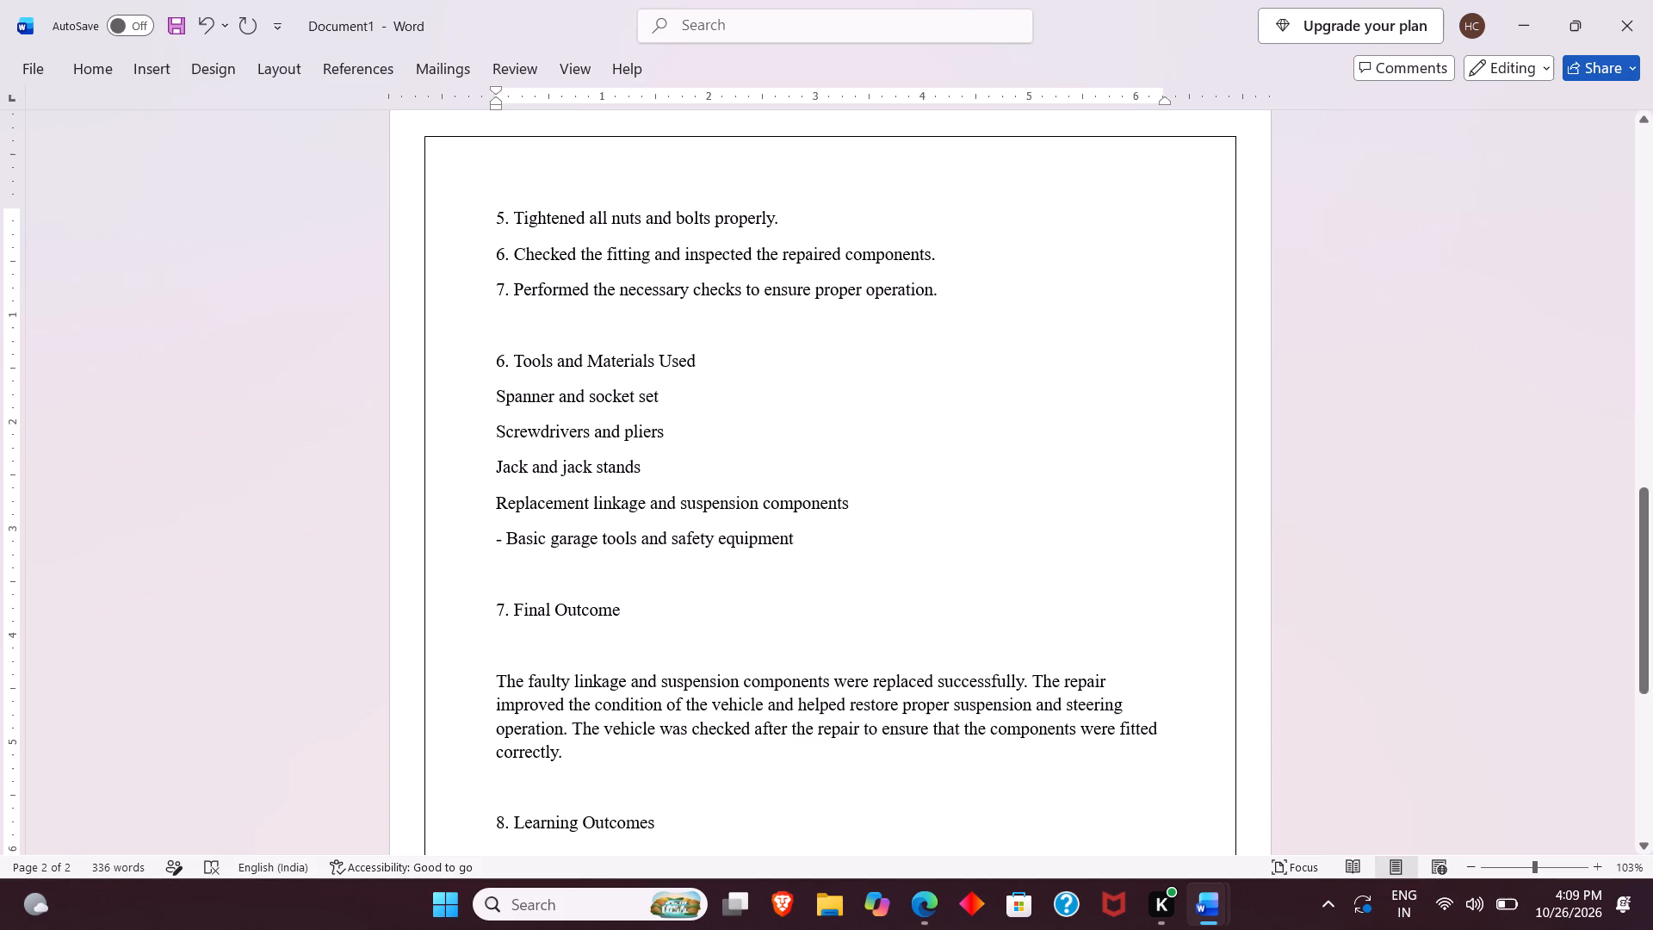
key(BackSpace)
key(BackSpace)
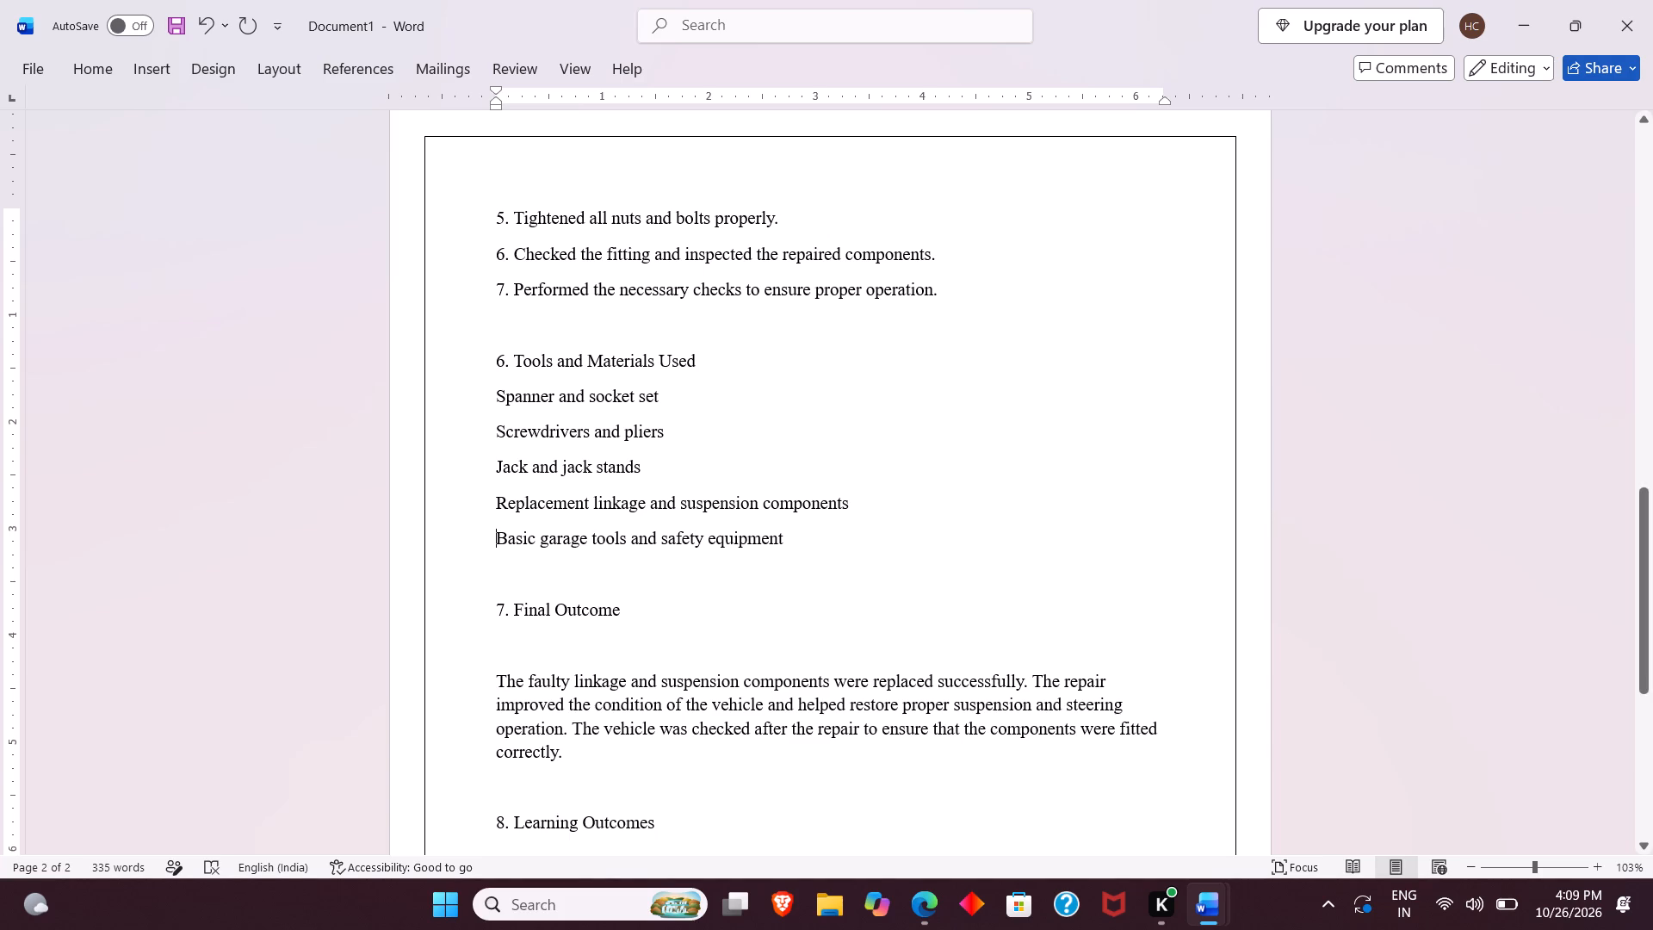
Format the five items under "6. Tools and Materials Used" as a bulleted list.
drag(785, 539, 447, 408)
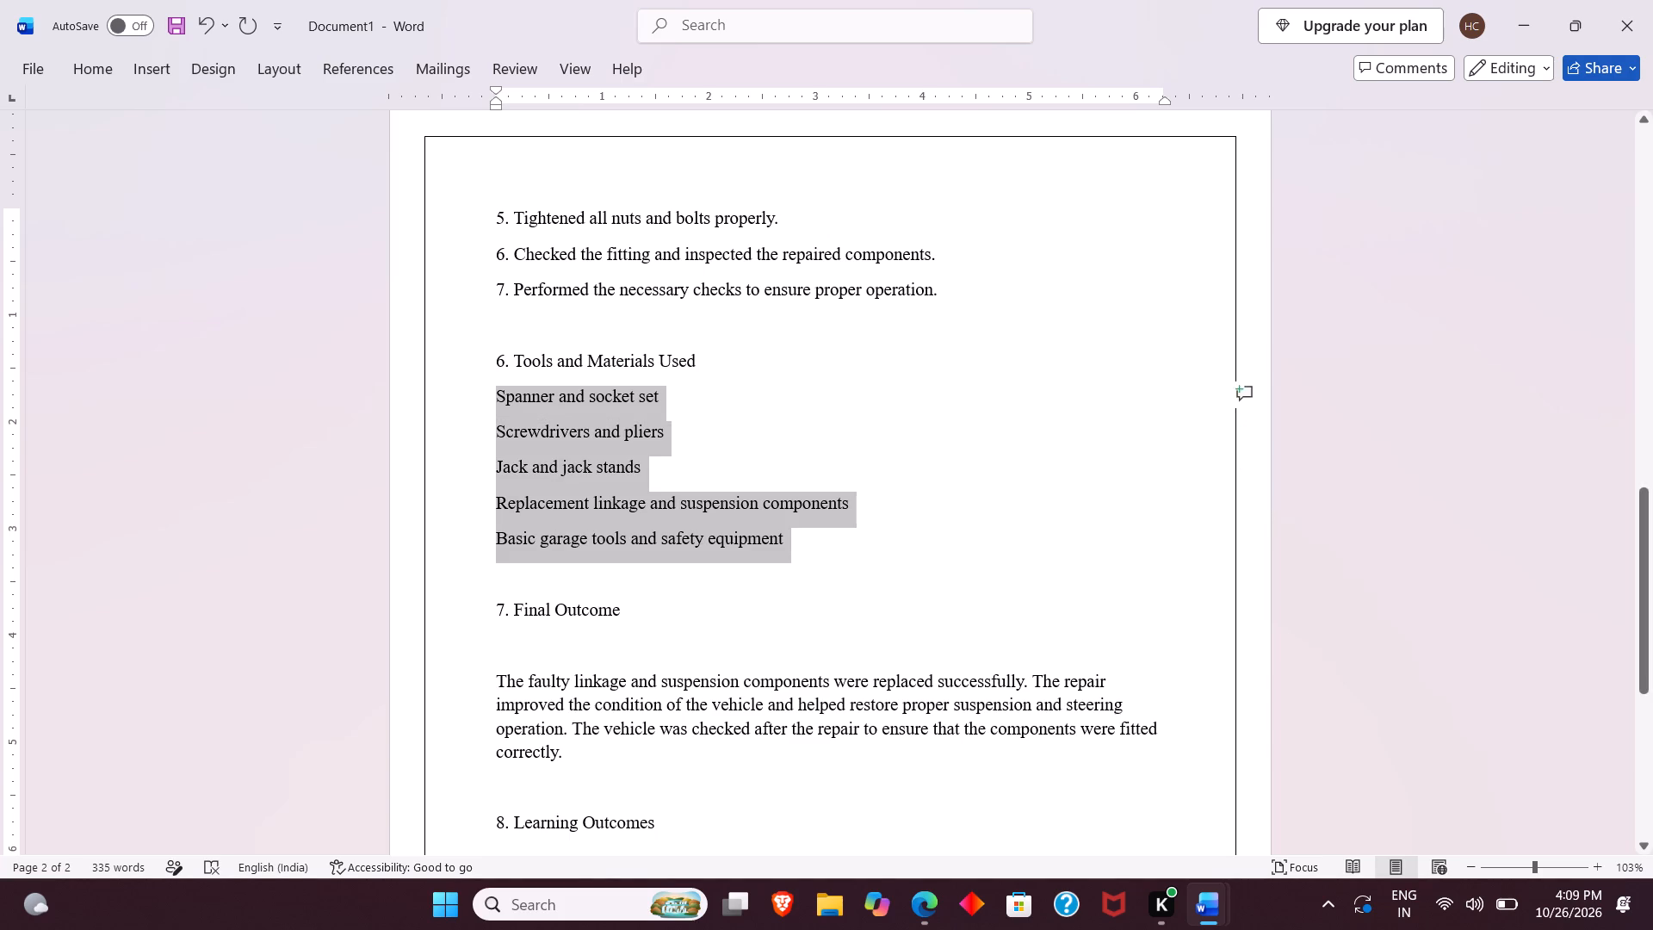
drag(447, 408, 455, 395)
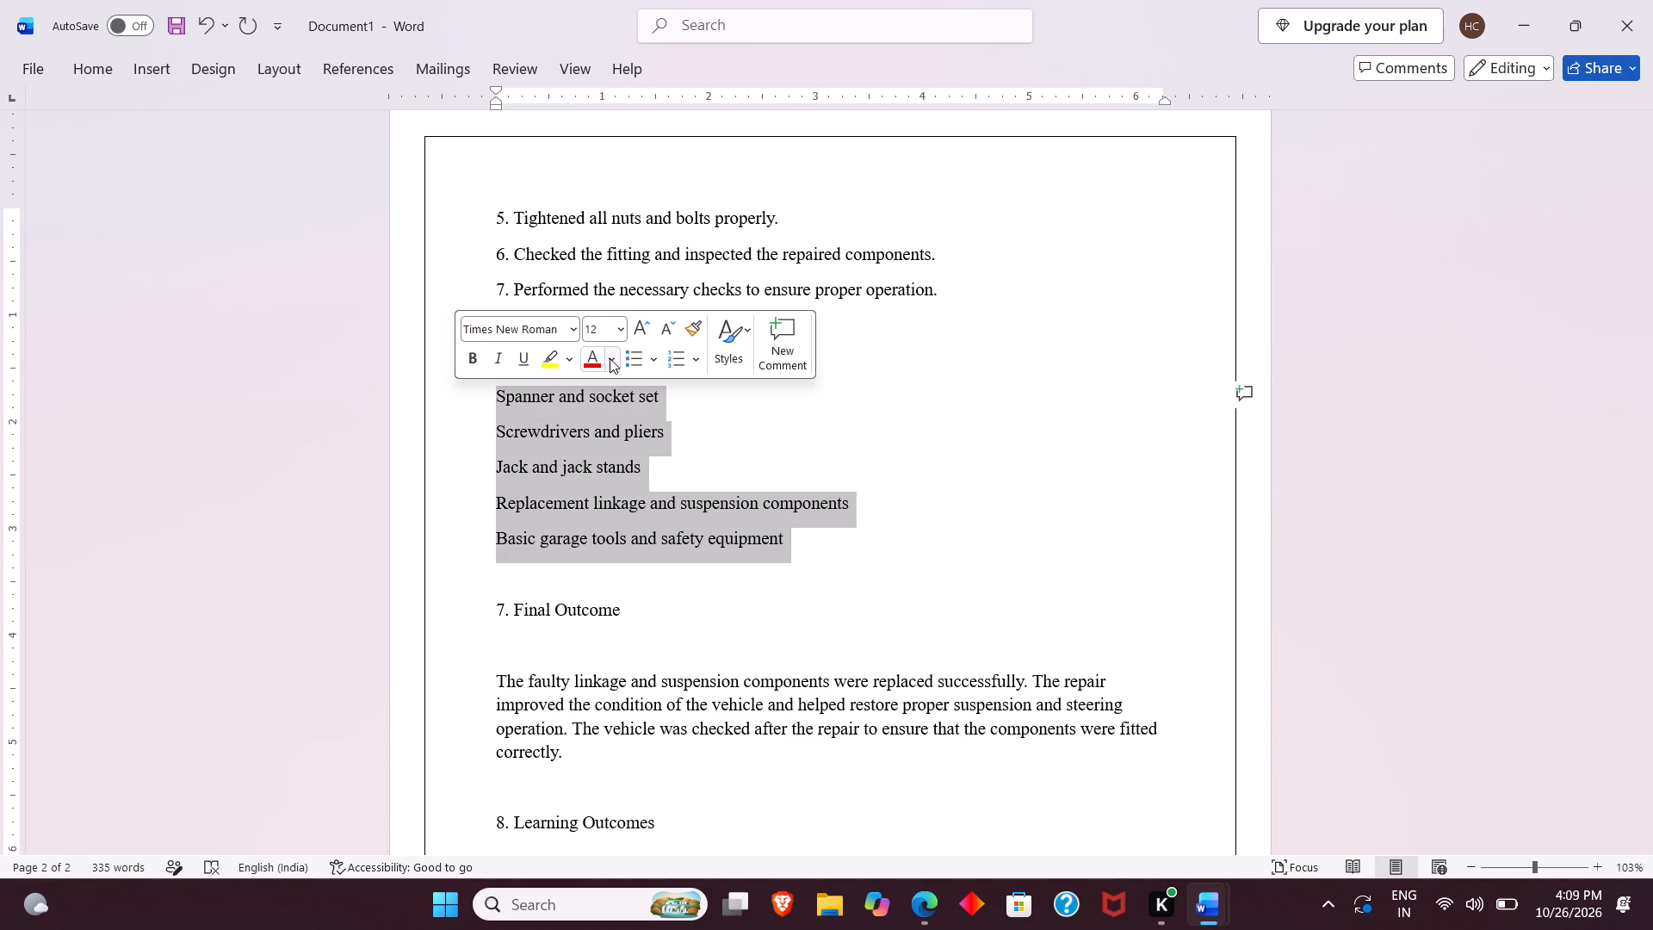
click(634, 353)
click(487, 419)
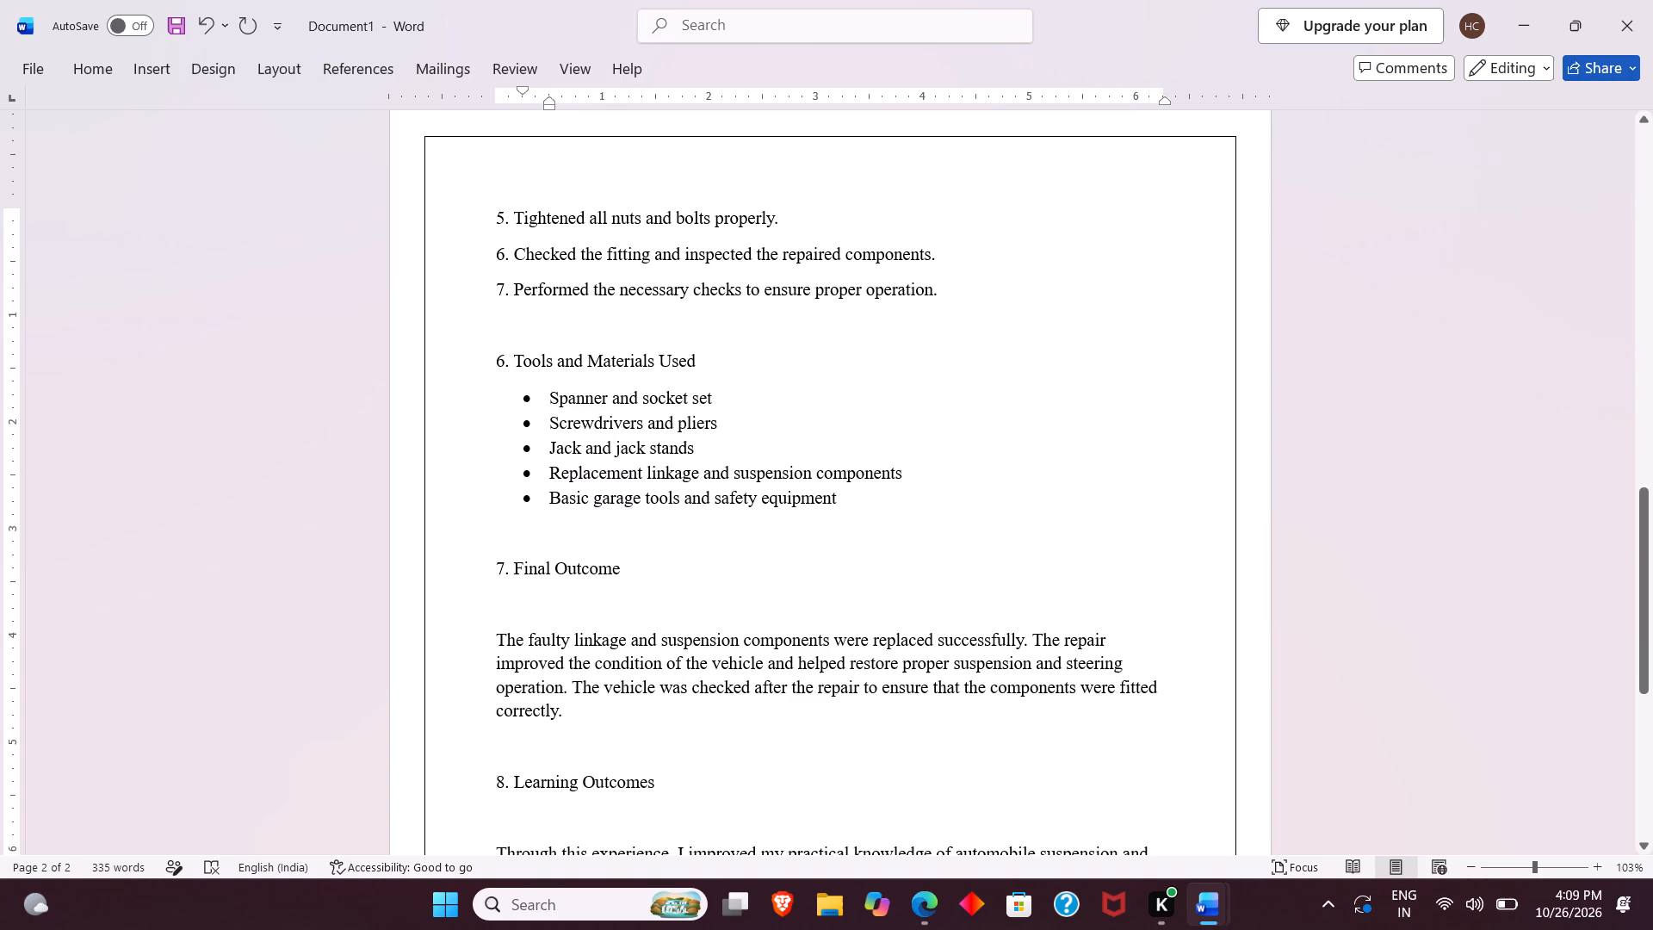
Shift the "6. Tools and Materials Used" bulleted list outward so its bullets sit close to the text margin.
drag(530, 396, 539, 458)
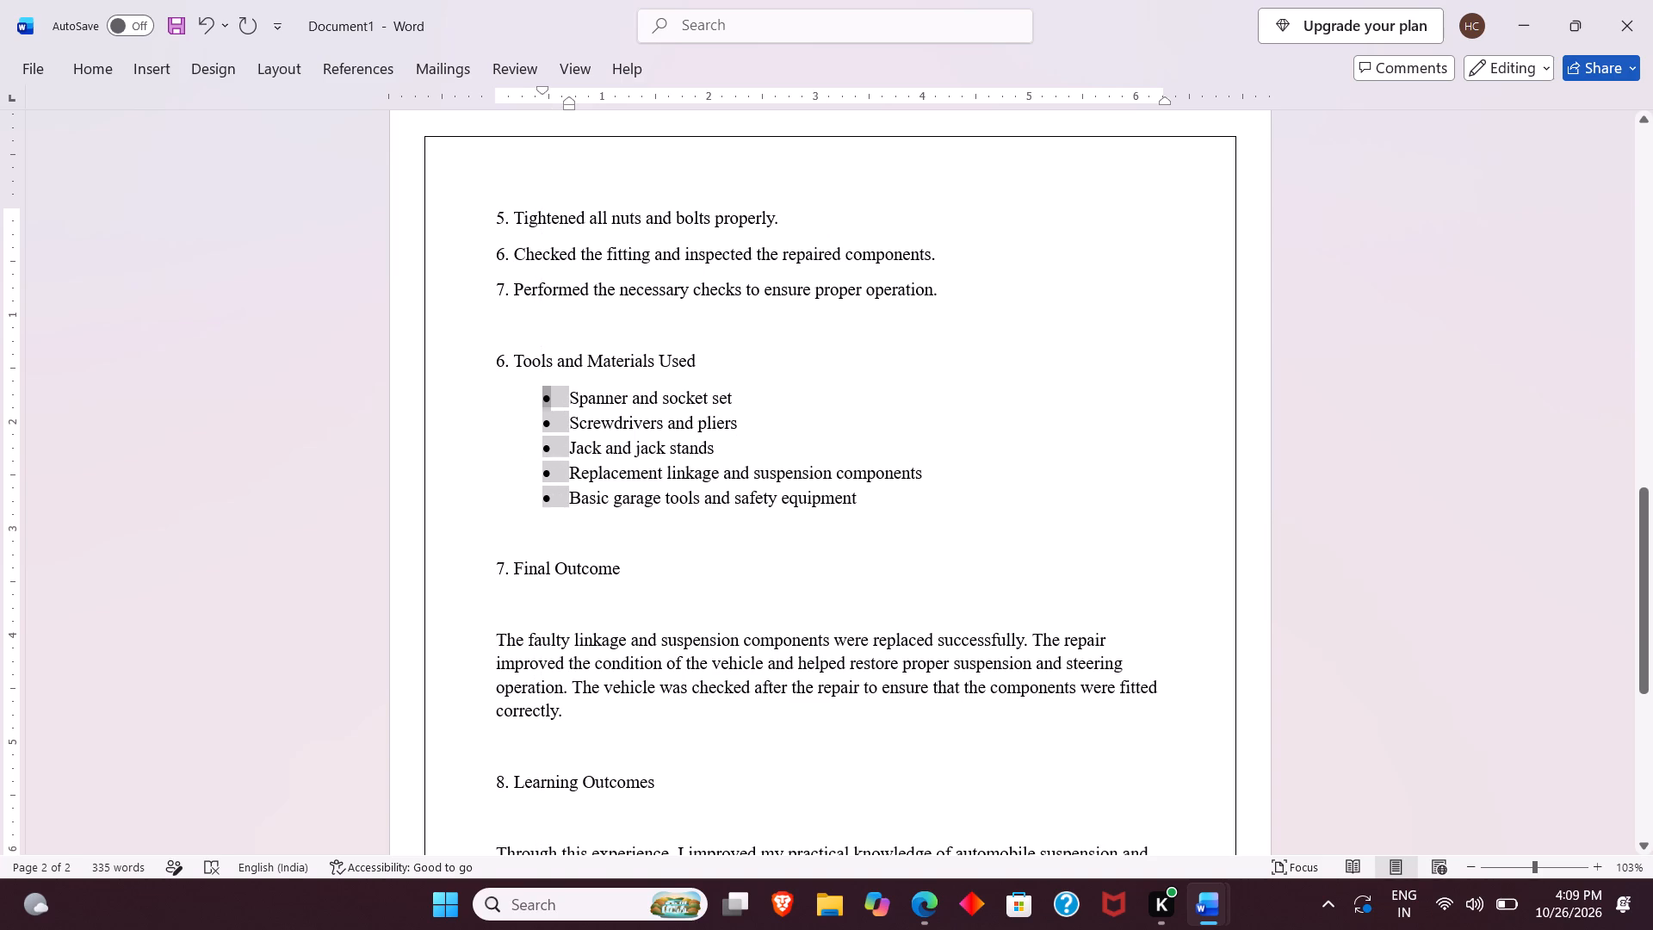
drag(545, 420, 504, 431)
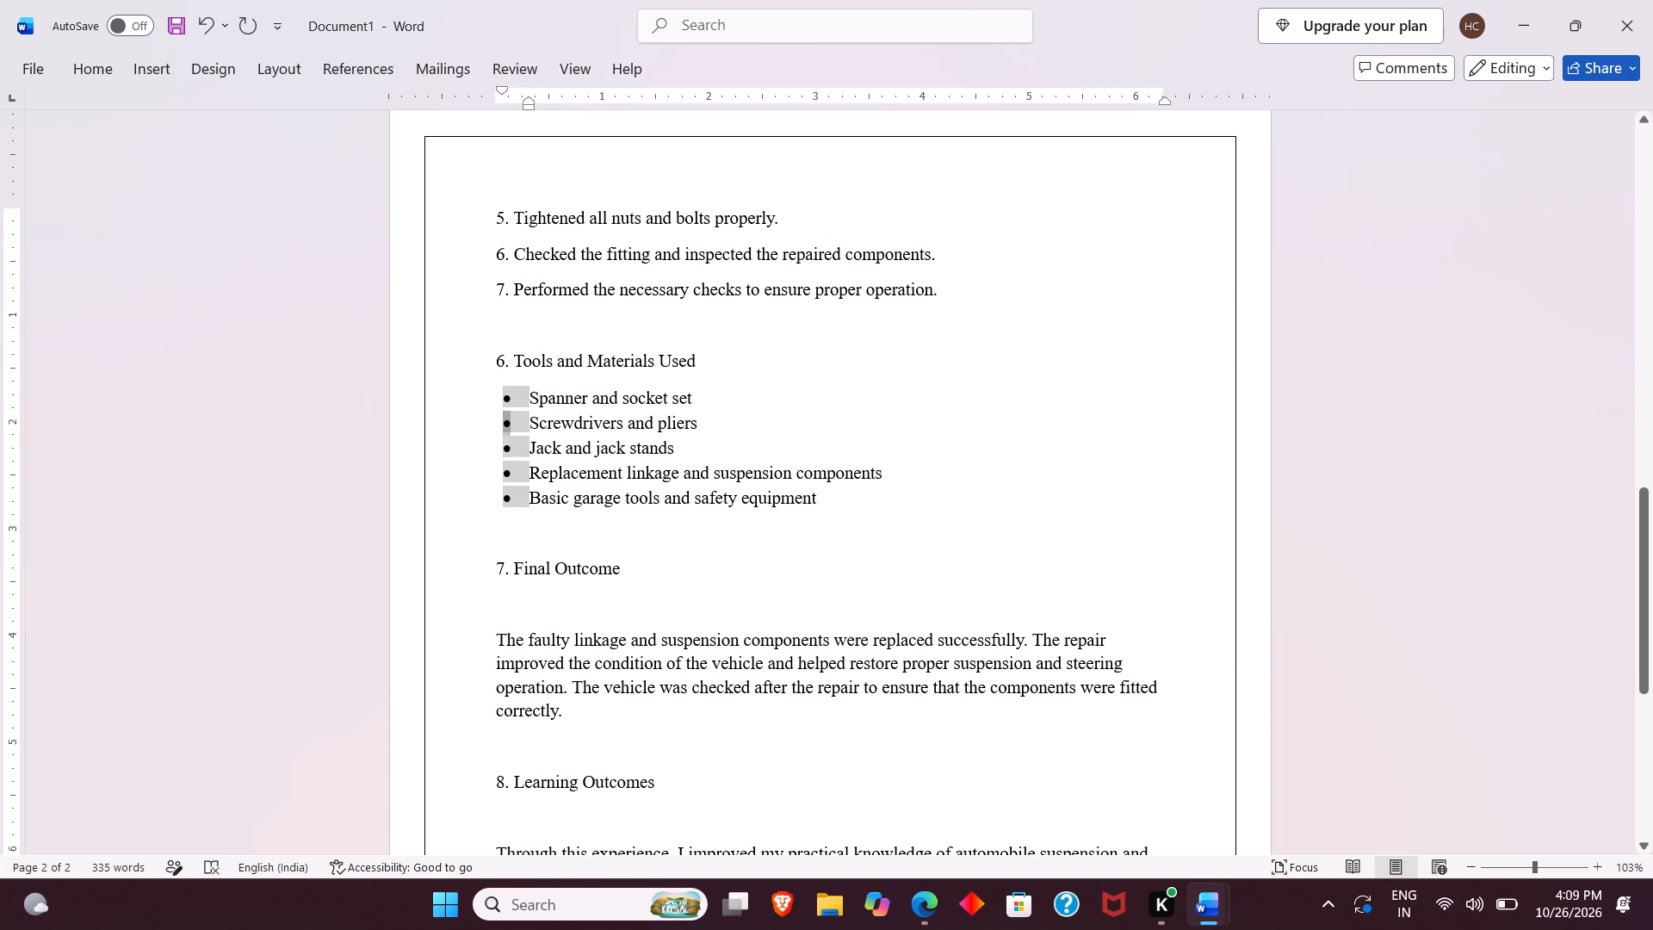
click(650, 559)
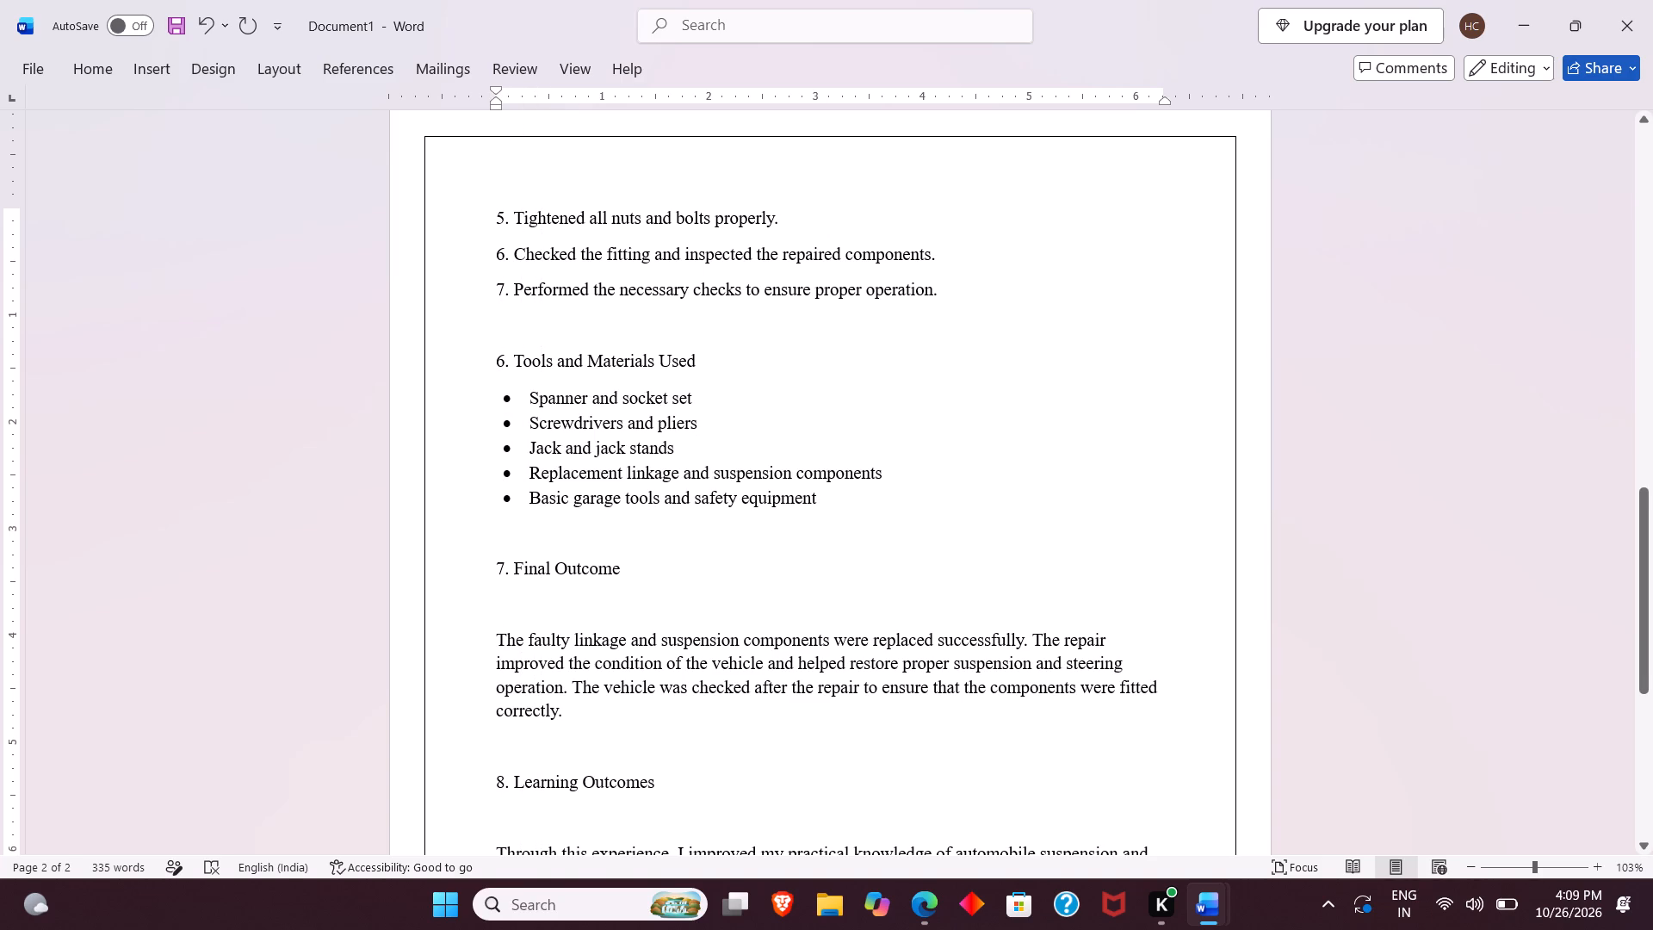
Delete the blank lines between the "7. Final Outcome" and "8. Learning Outcomes" headings and their paragraphs.
scroll(603, 582, down, 3)
click(556, 468)
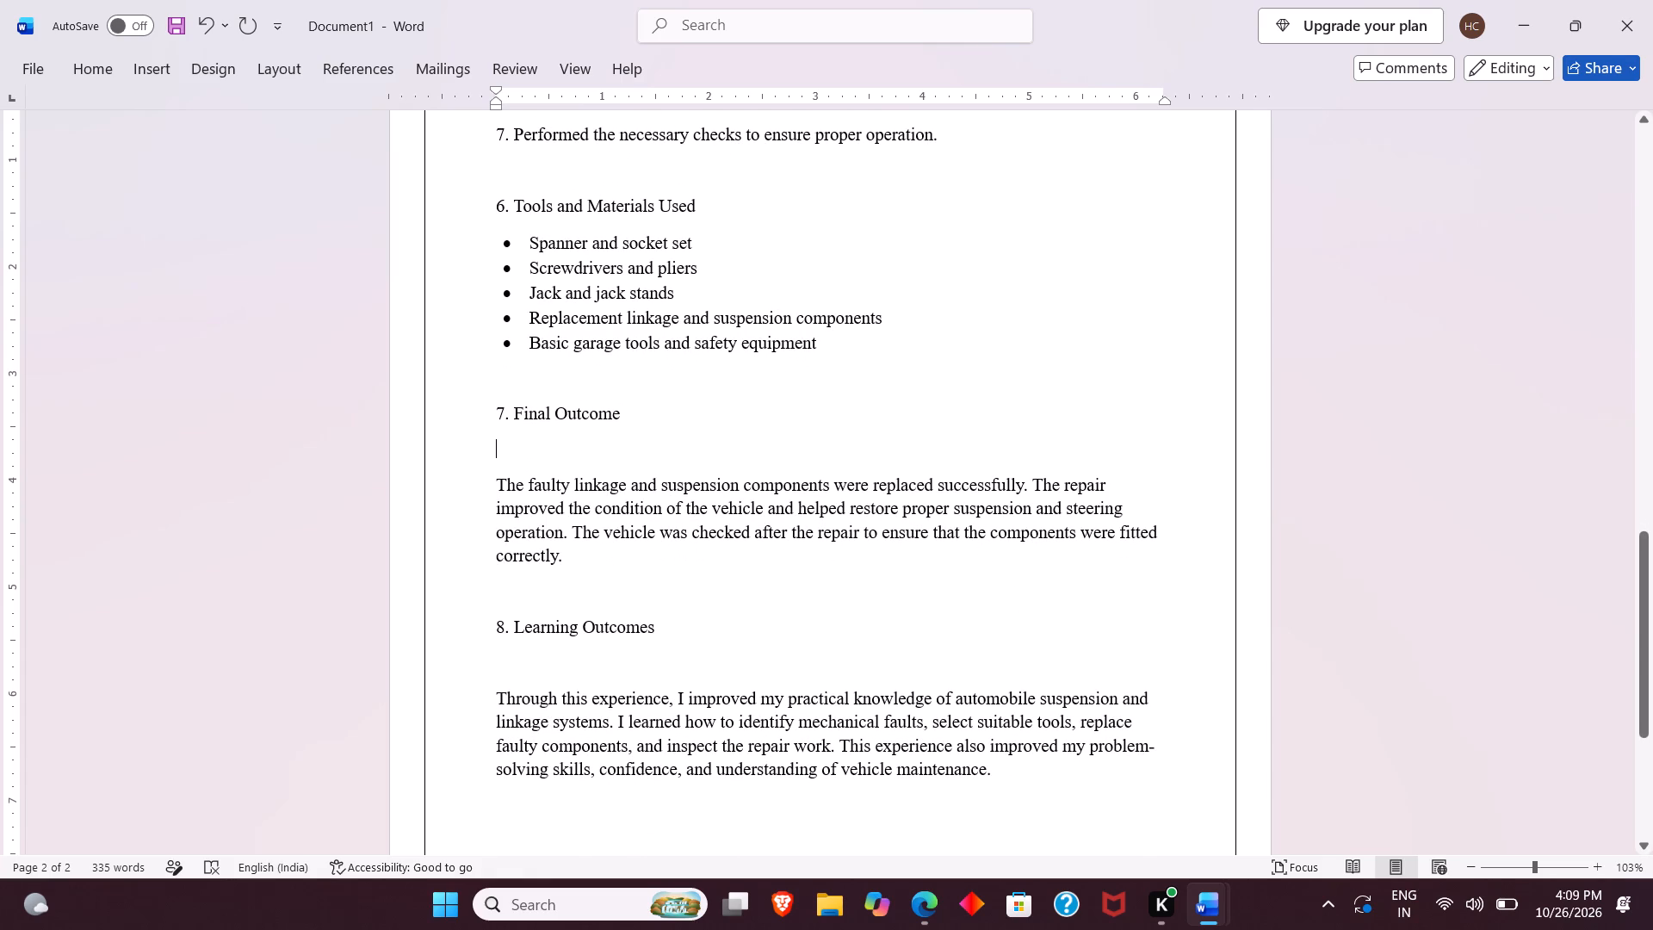
key(BackSpace)
click(560, 629)
key(BackSpace)
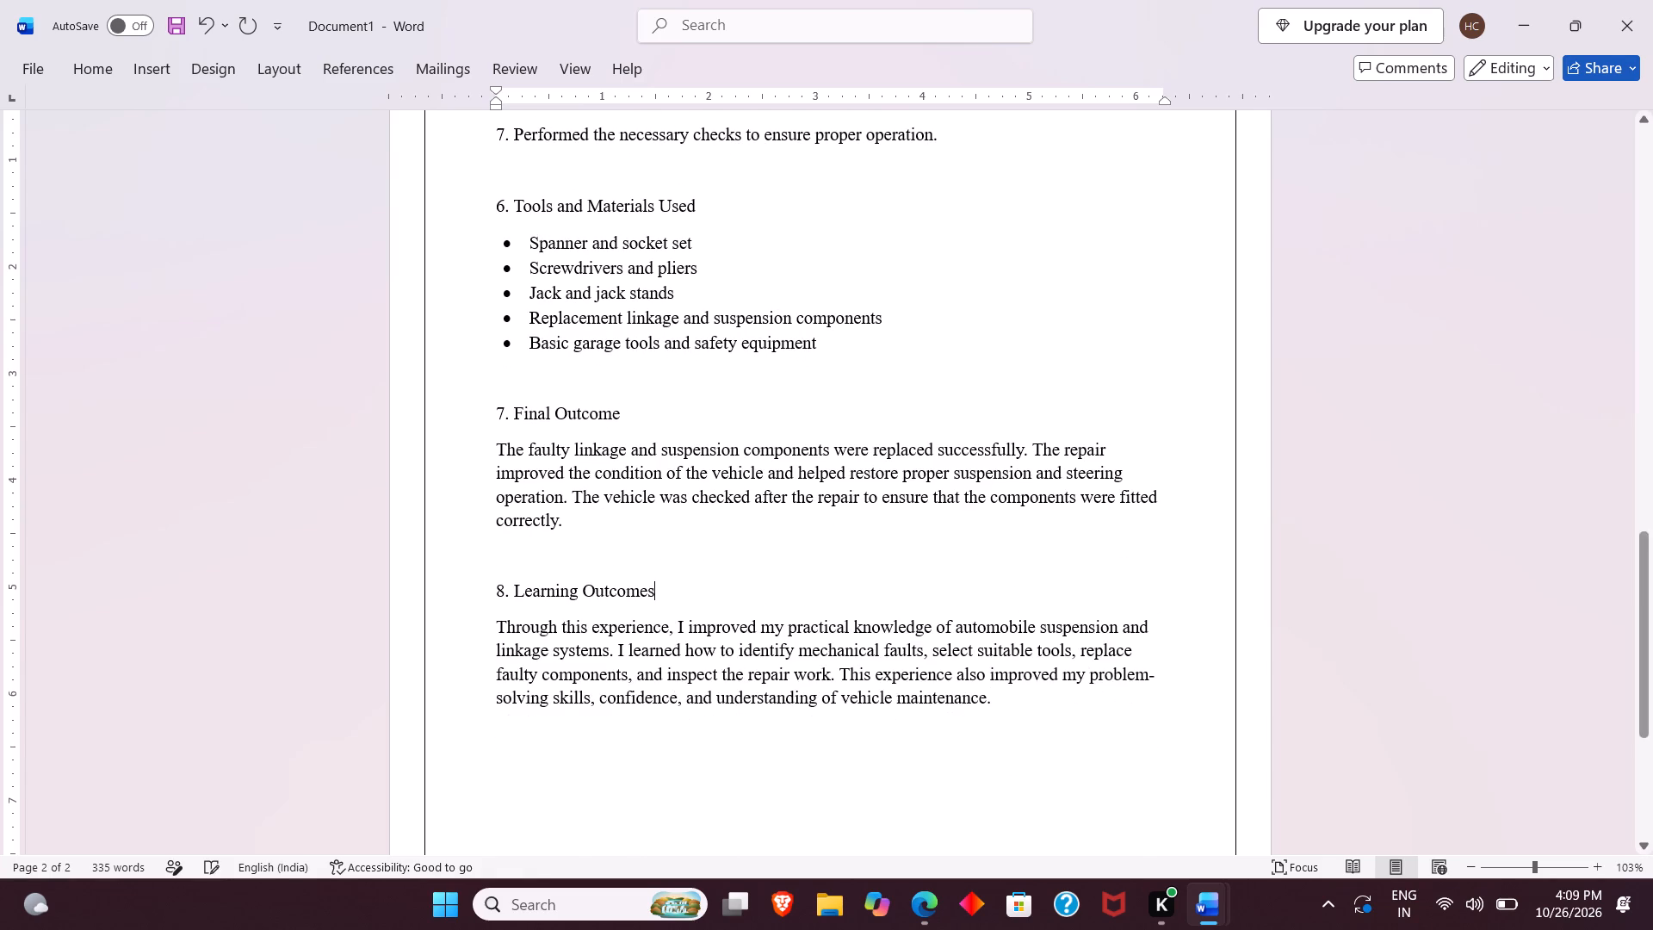
Increase the font size of the "1. Introduction" heading to 16.
scroll(567, 633, down, 11)
scroll(558, 600, up, 9)
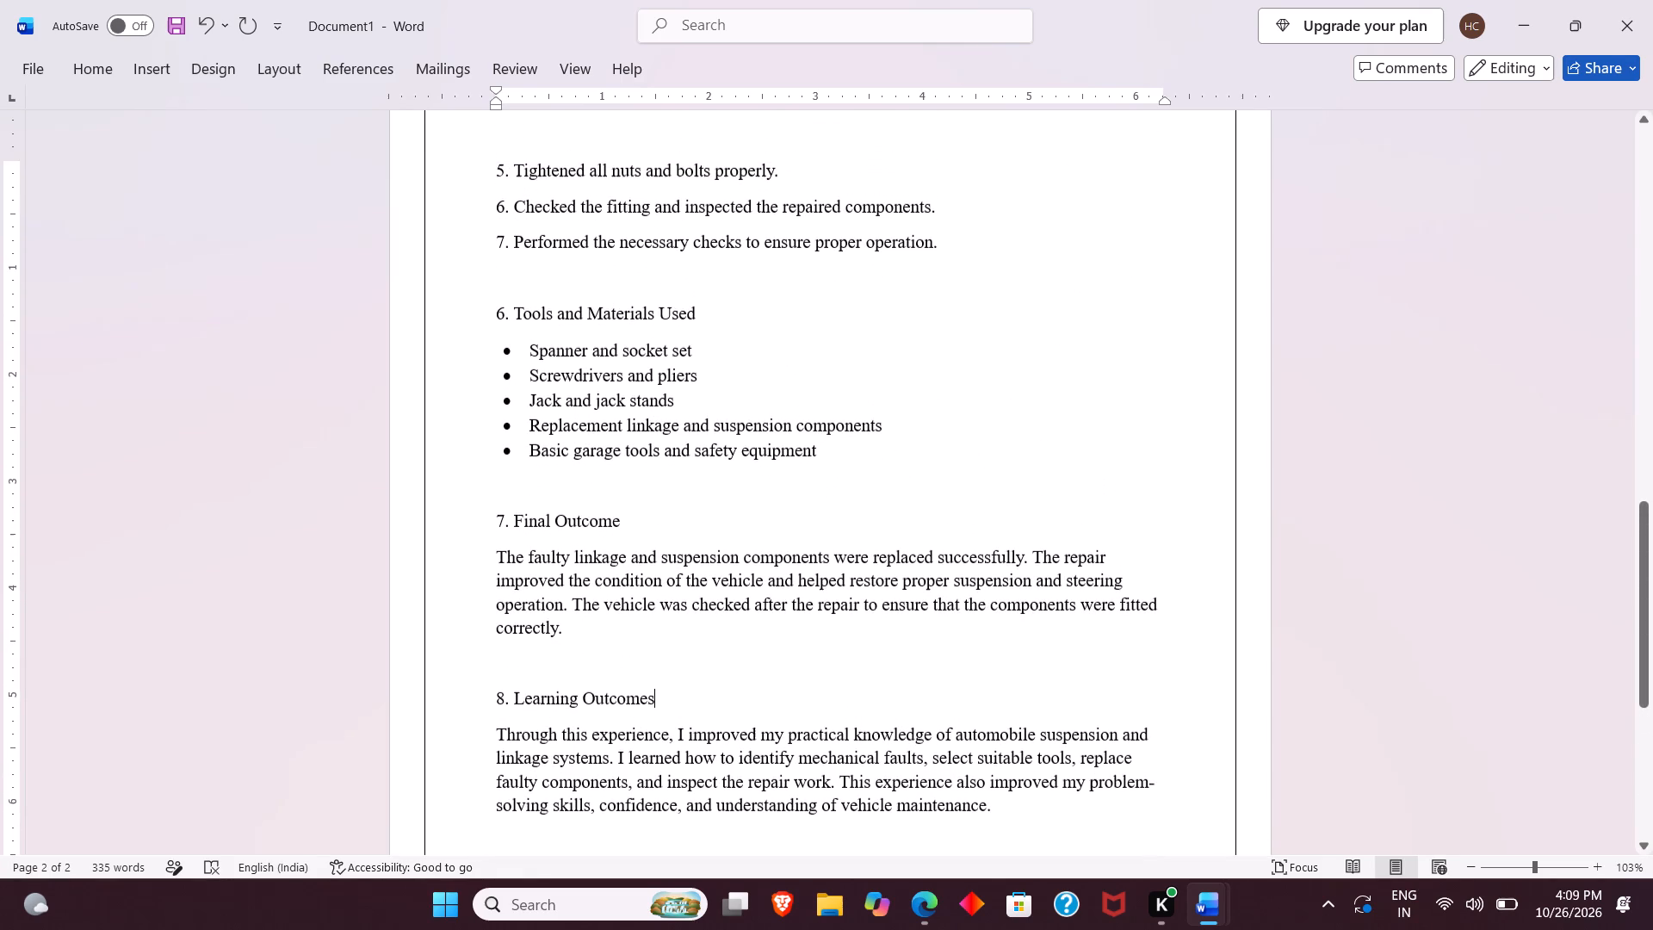
scroll(558, 607, up, 20)
scroll(558, 607, up, 1)
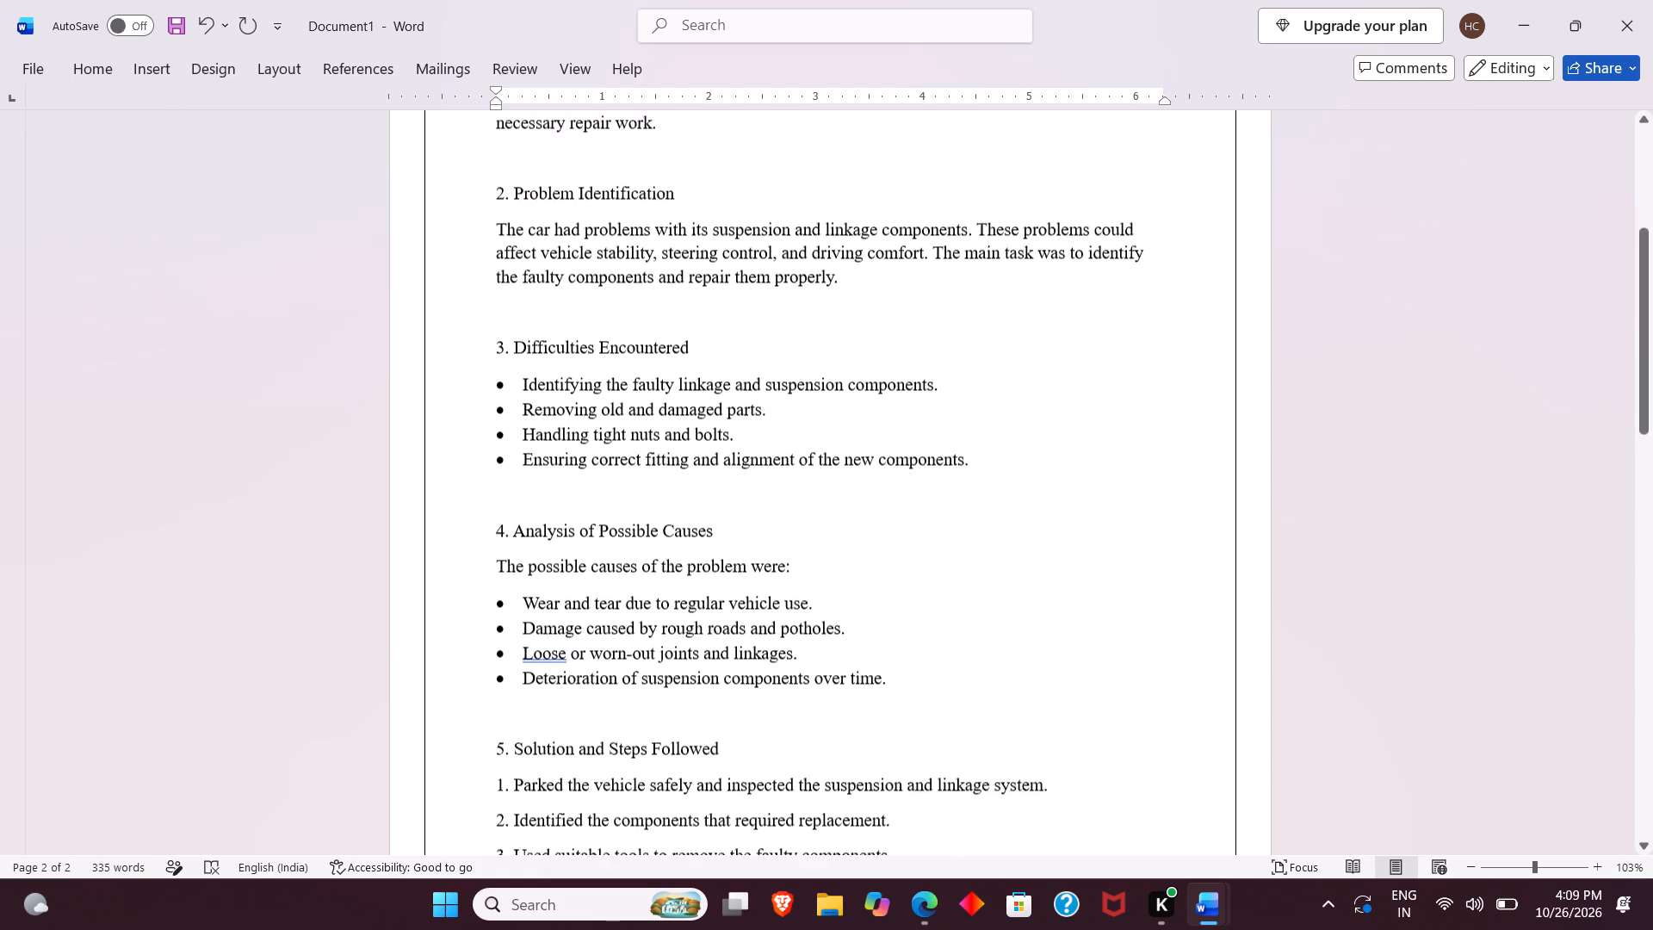
scroll(558, 607, up, 7)
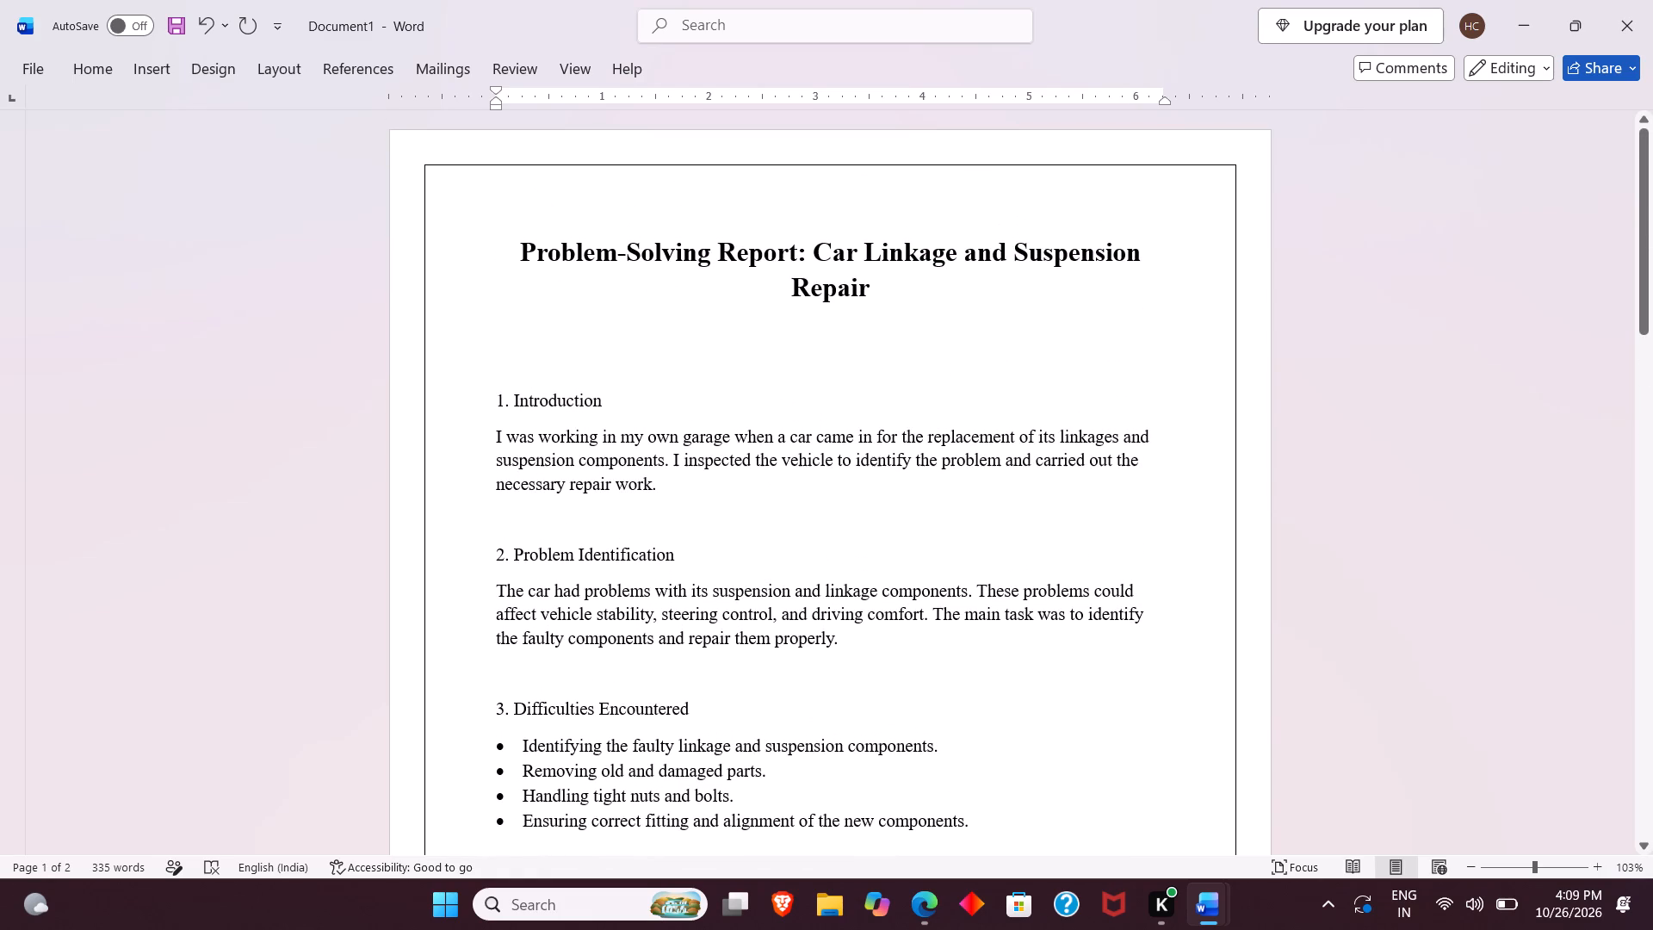
drag(497, 402, 614, 389)
drag(614, 390, 498, 408)
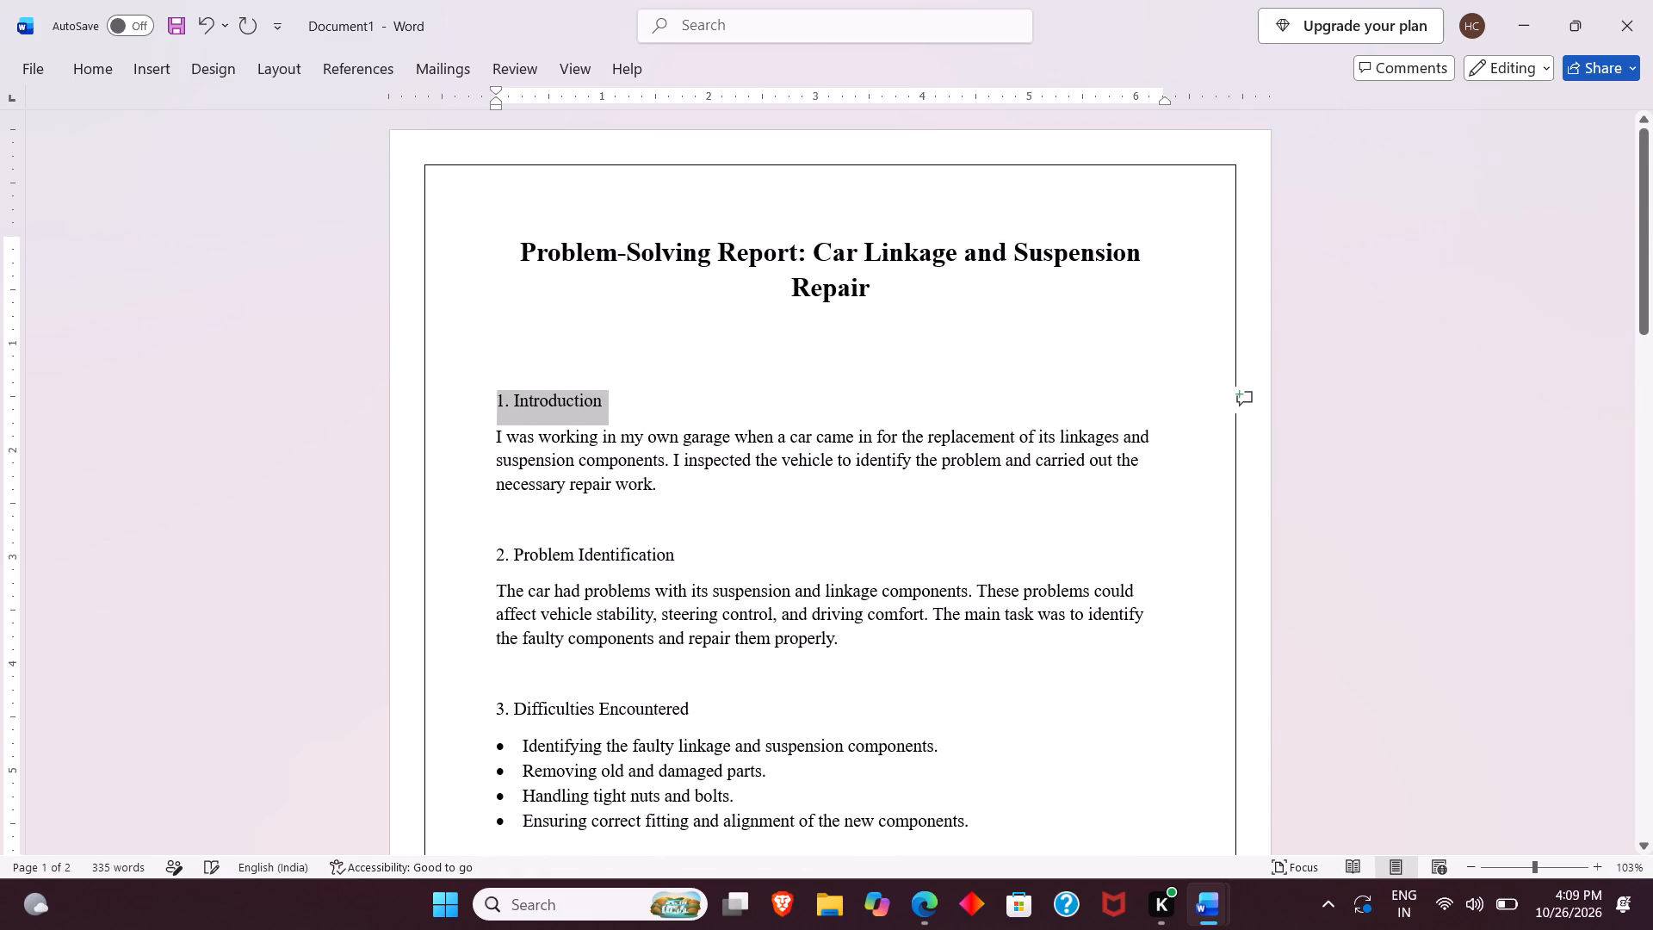
drag(498, 408, 498, 406)
click(679, 340)
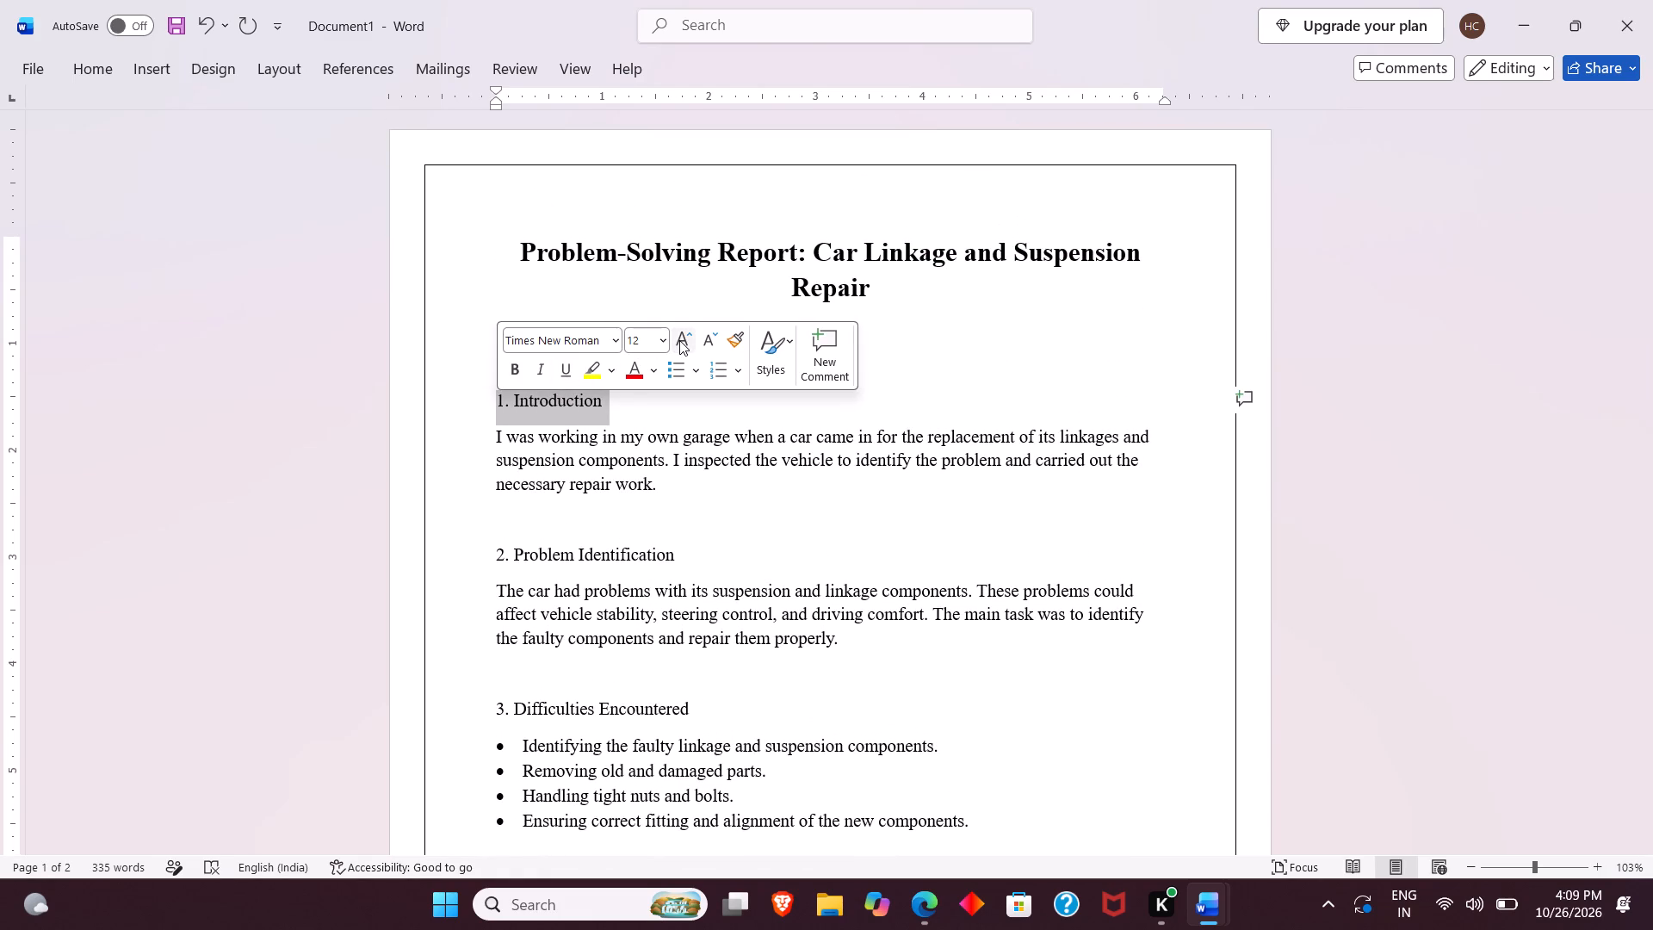
click(679, 340)
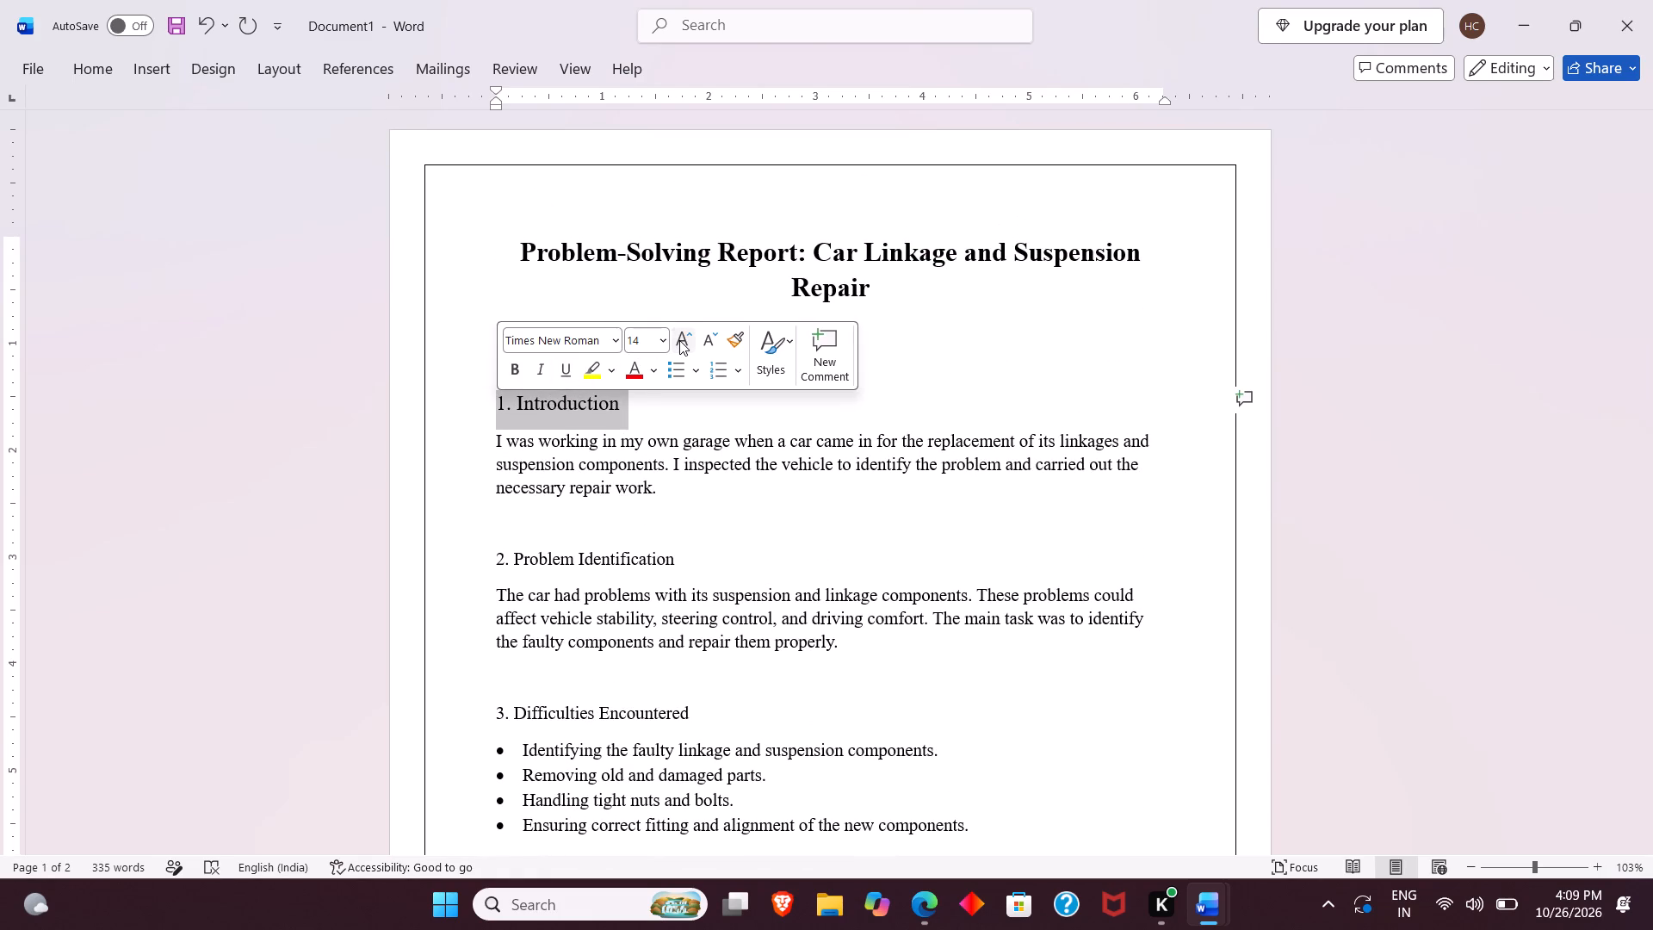
click(468, 513)
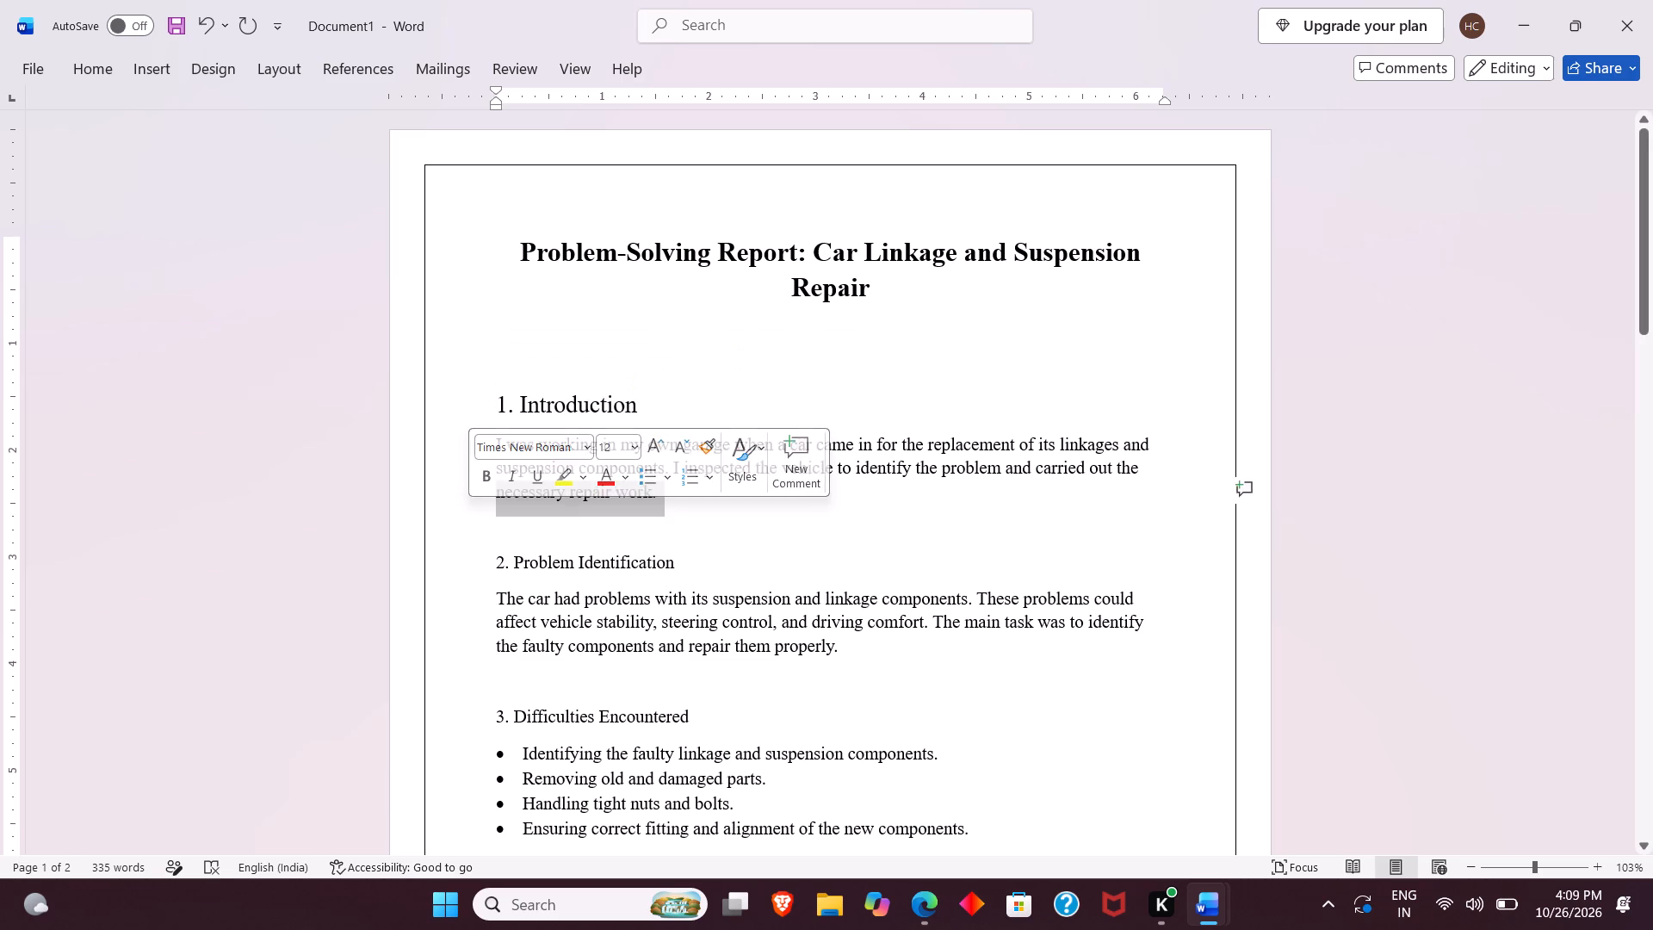
Make the "2. Problem Identification" heading bold and increase its font size to 16.
scroll(483, 530, down, 2)
drag(679, 459, 571, 458)
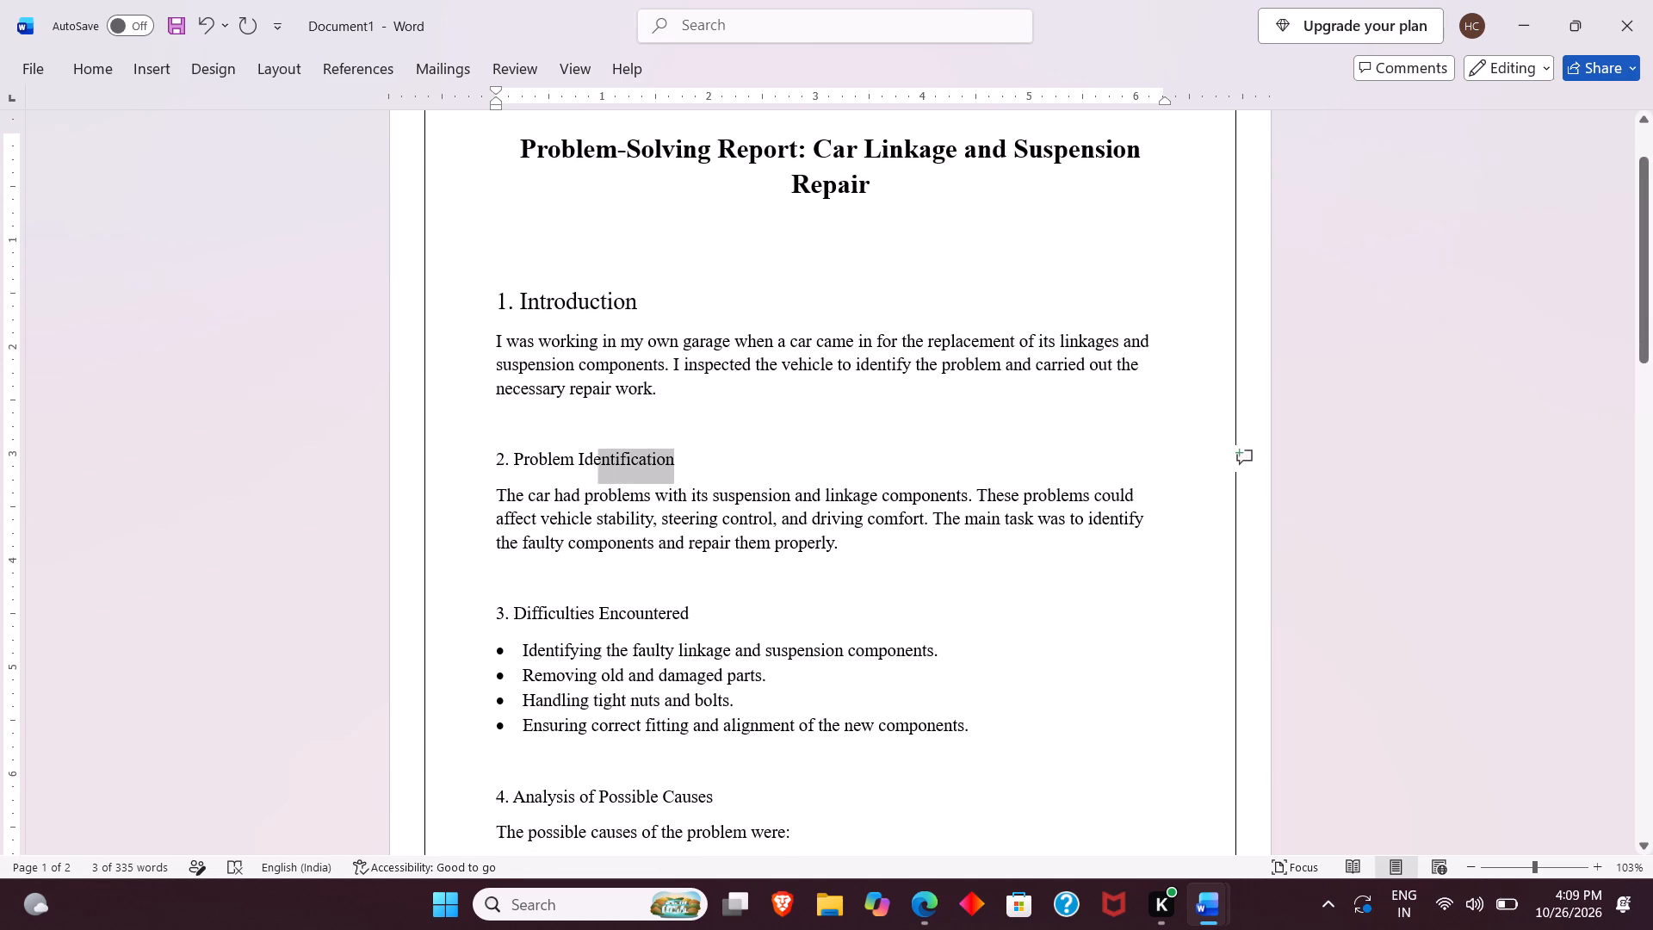
drag(571, 458, 493, 454)
click(513, 427)
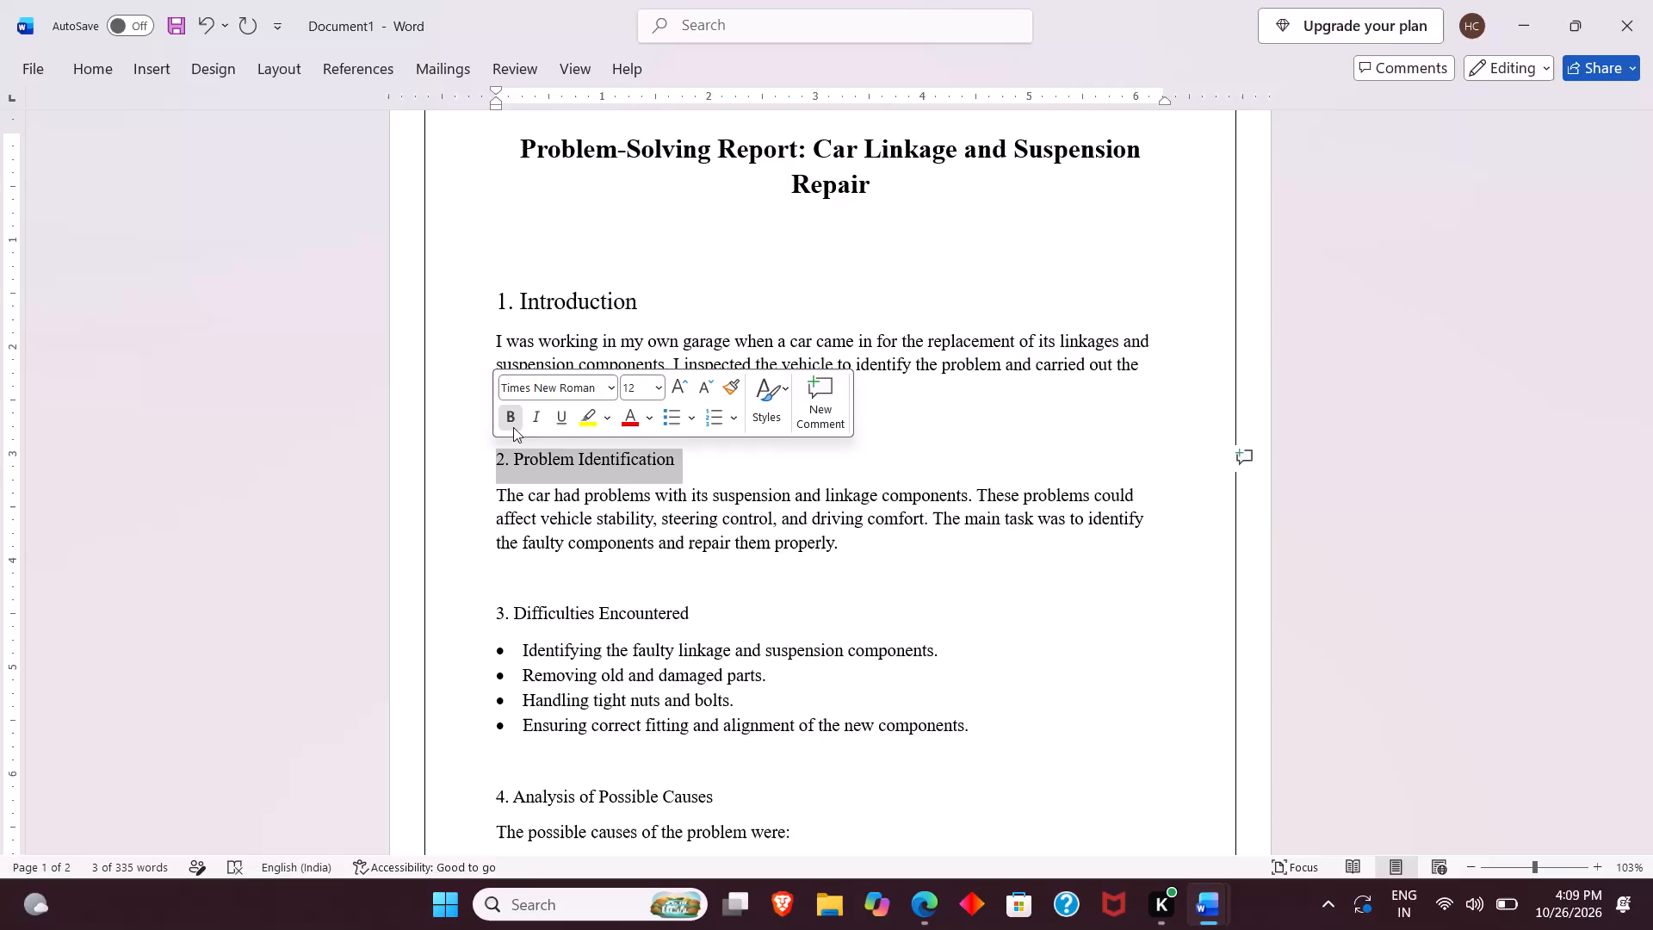
click(672, 392)
click(672, 392)
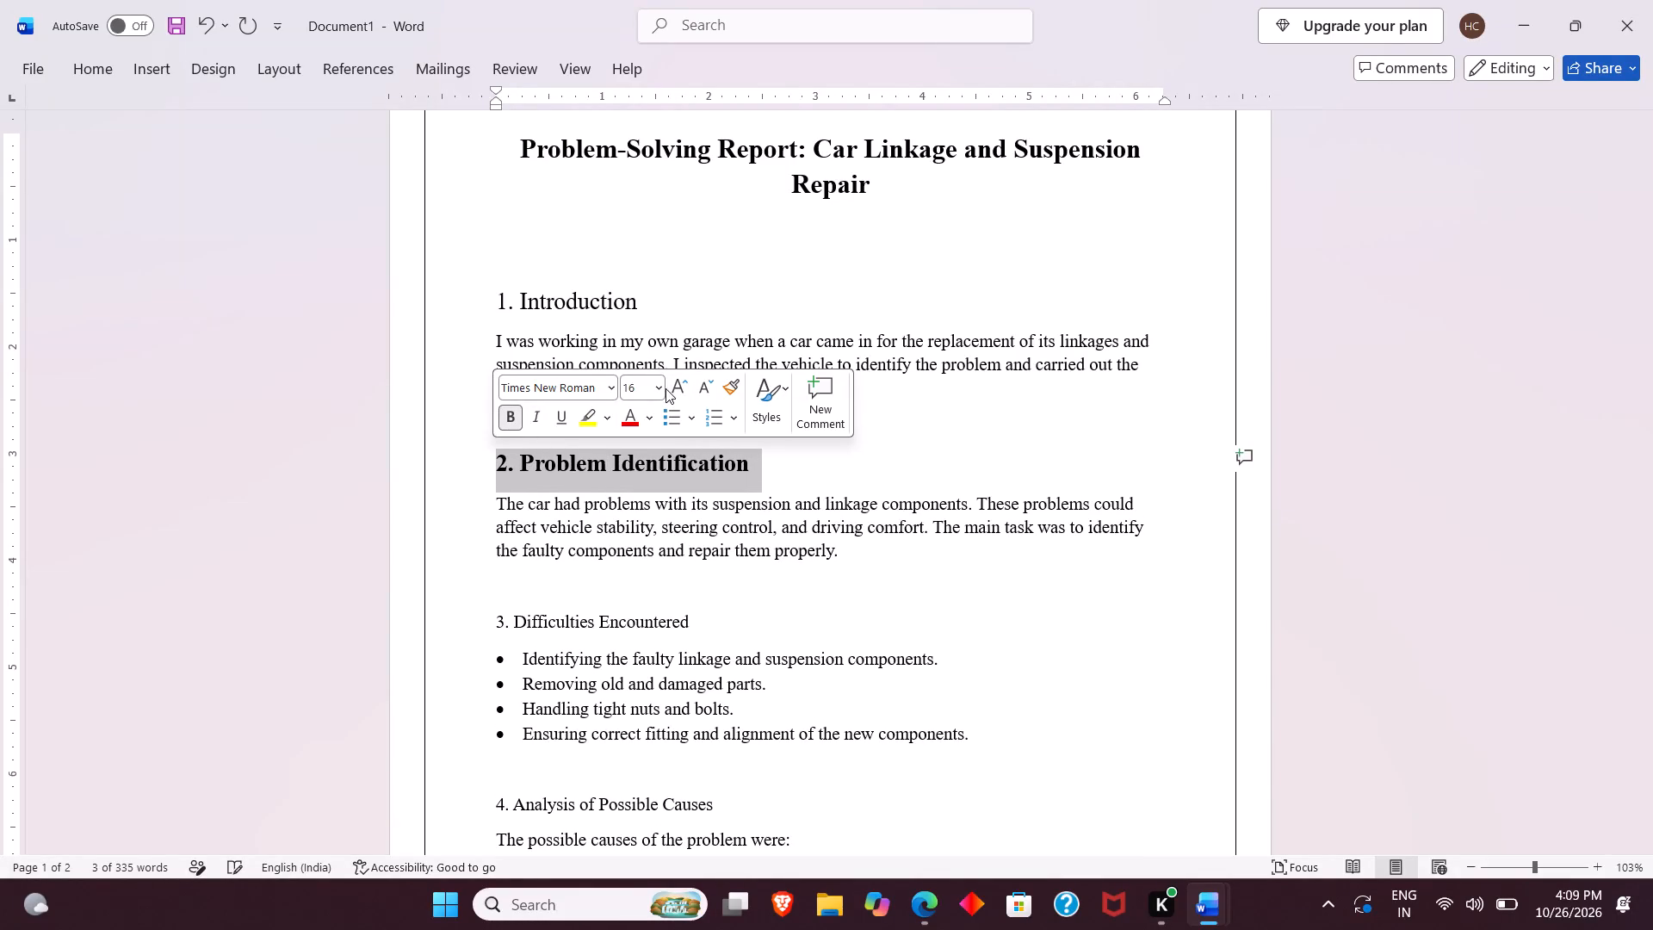
Make the "1. Introduction" heading bold.
click(642, 304)
drag(643, 304, 495, 307)
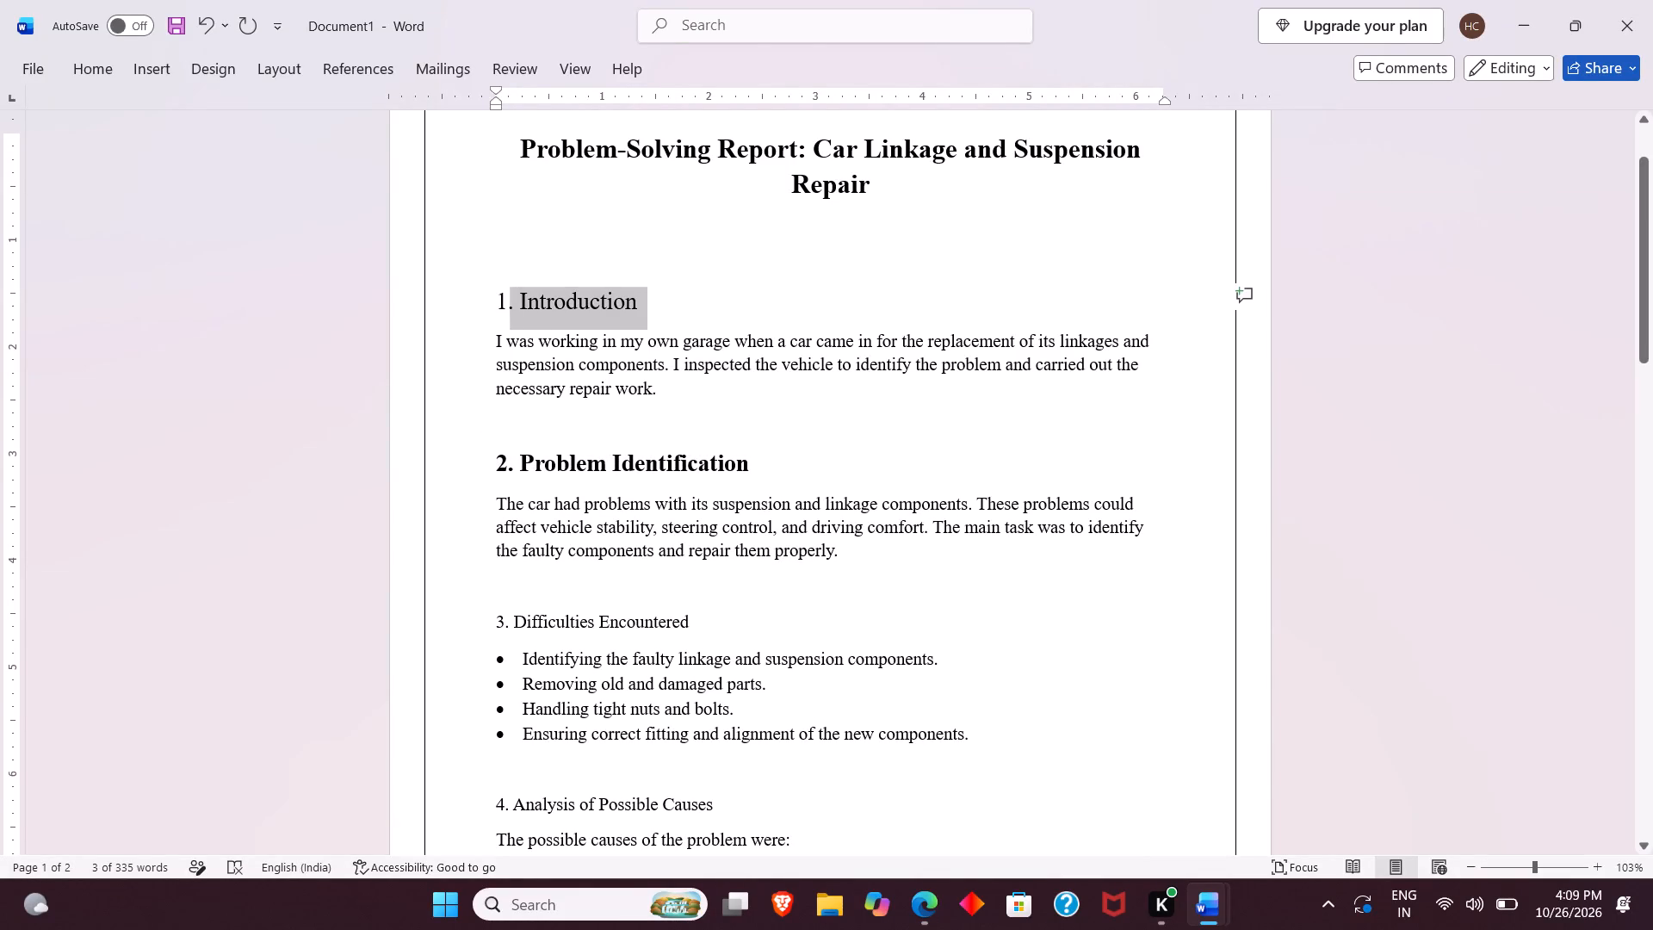
drag(495, 307, 486, 307)
click(498, 275)
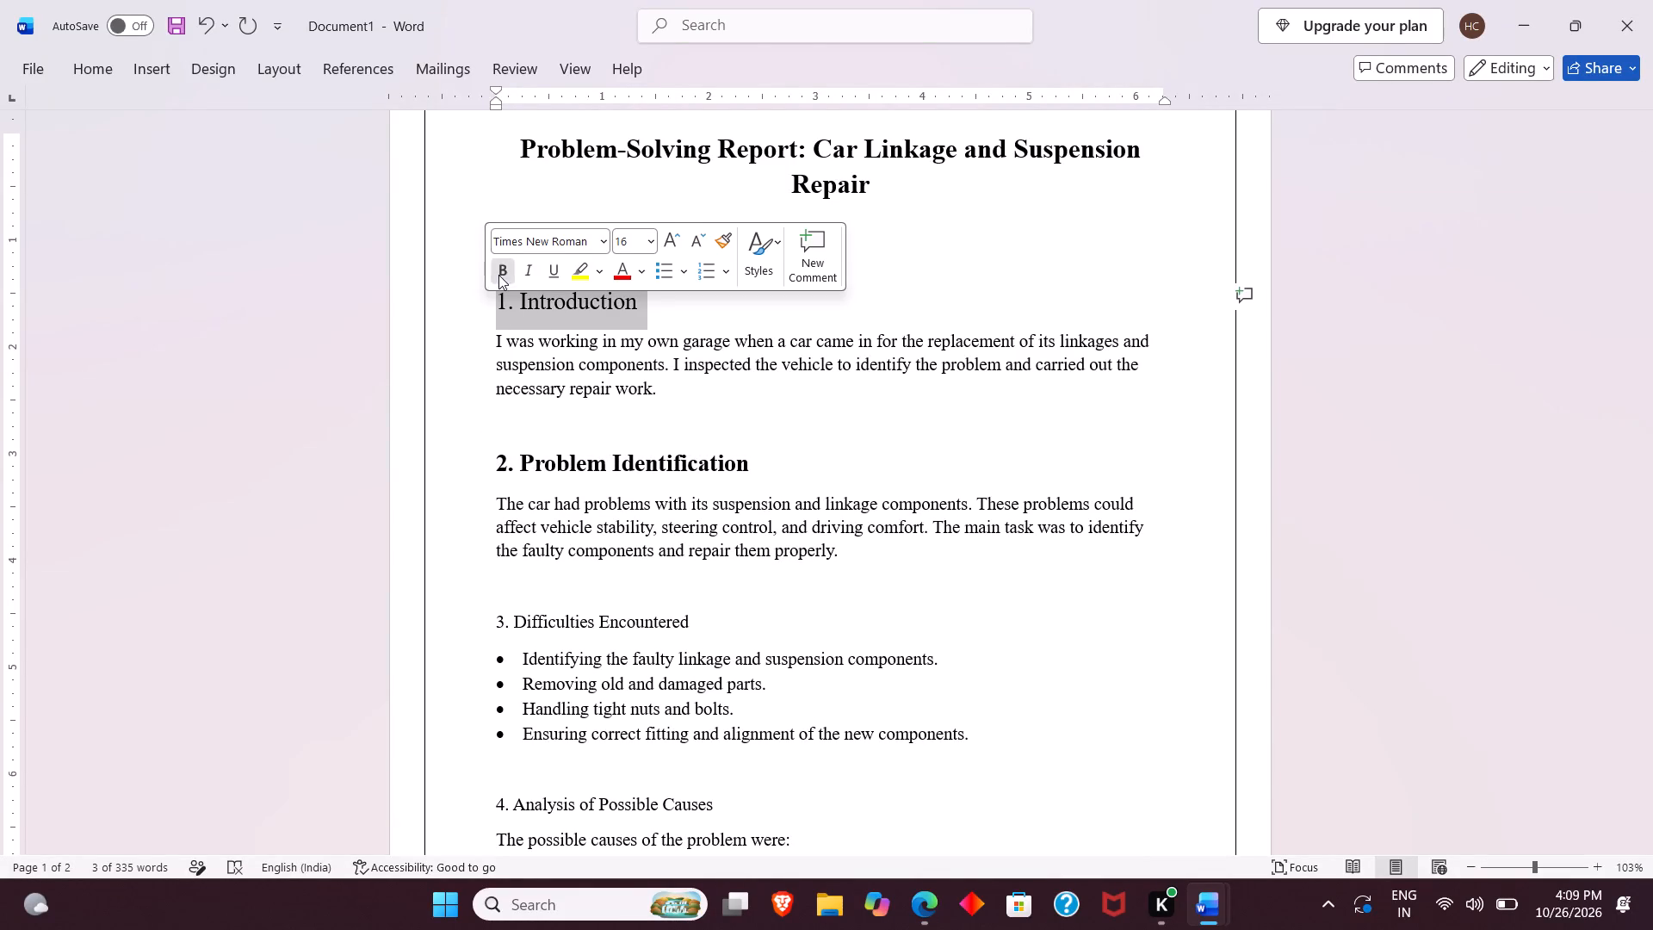
click(702, 329)
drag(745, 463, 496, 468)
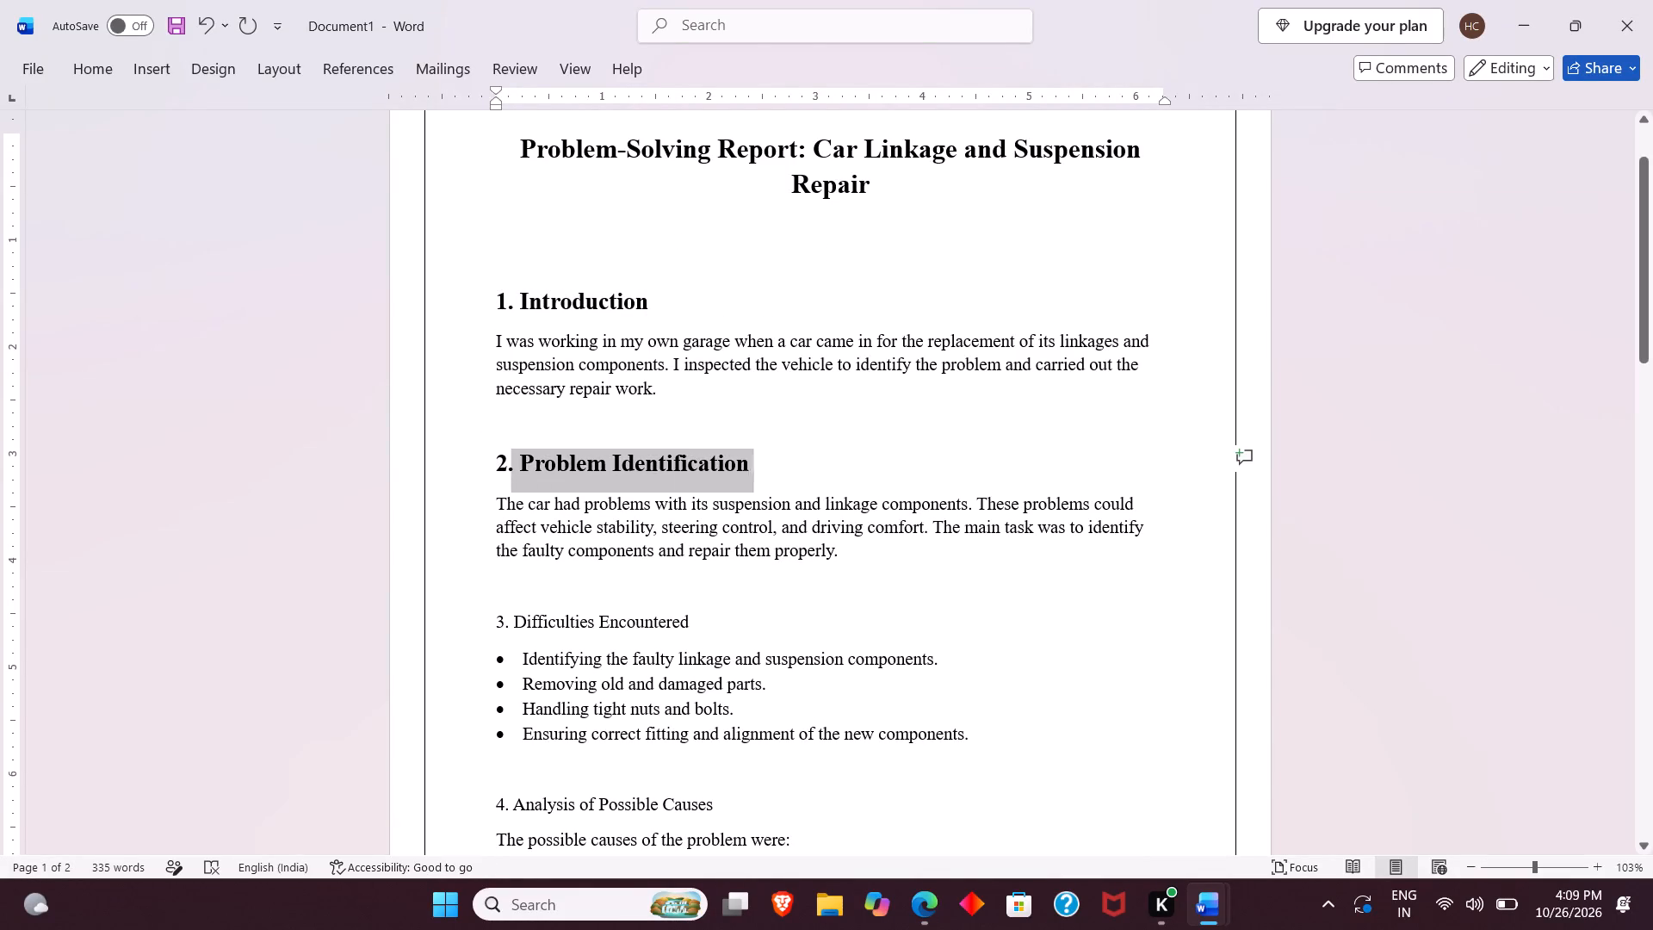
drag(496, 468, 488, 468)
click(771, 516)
Make the "3. Difficulties Encountered" heading bold and increase its font size to 16.
scroll(749, 530, down, 1)
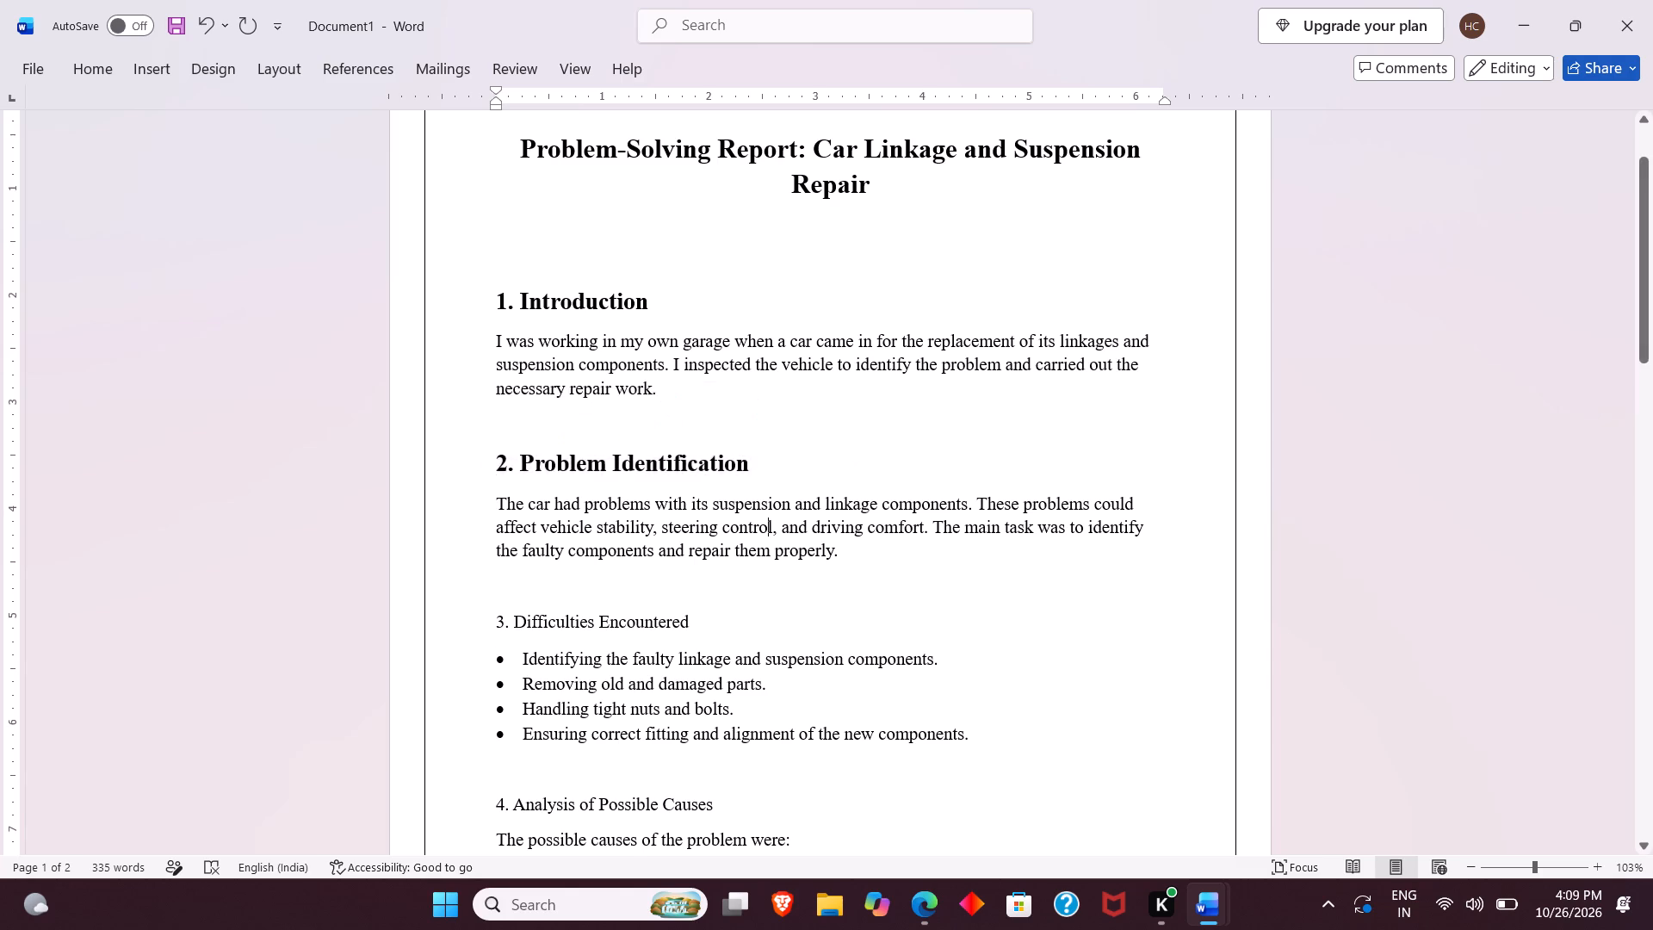
scroll(746, 530, down, 2)
drag(709, 467, 486, 478)
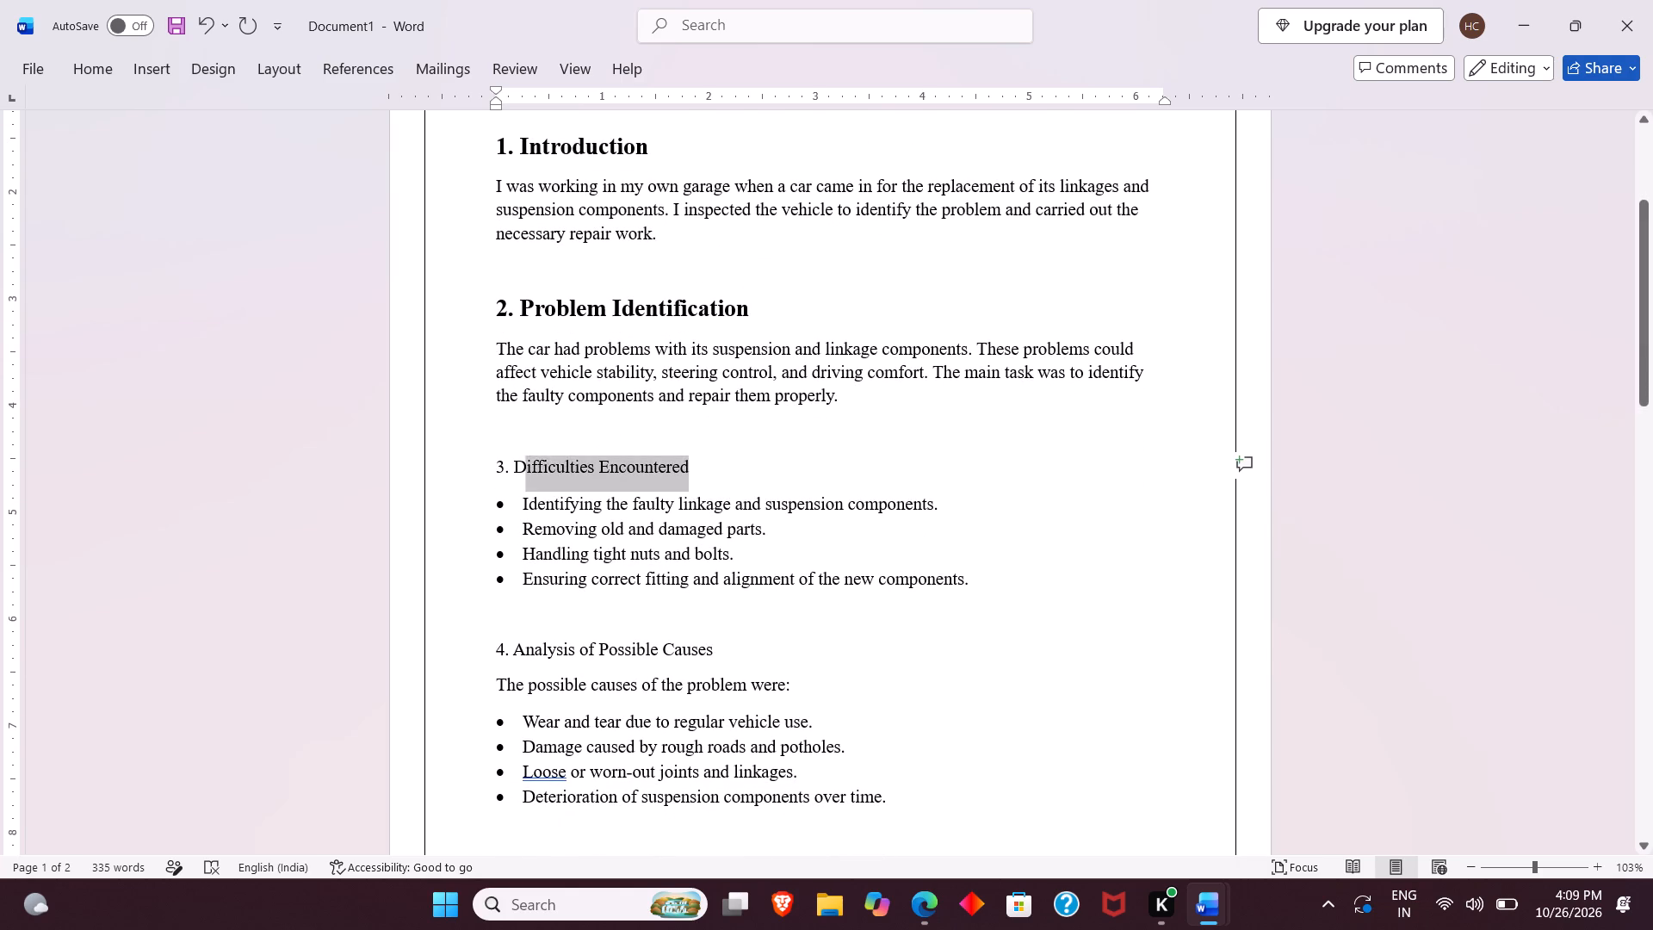
drag(486, 478, 471, 479)
click(483, 444)
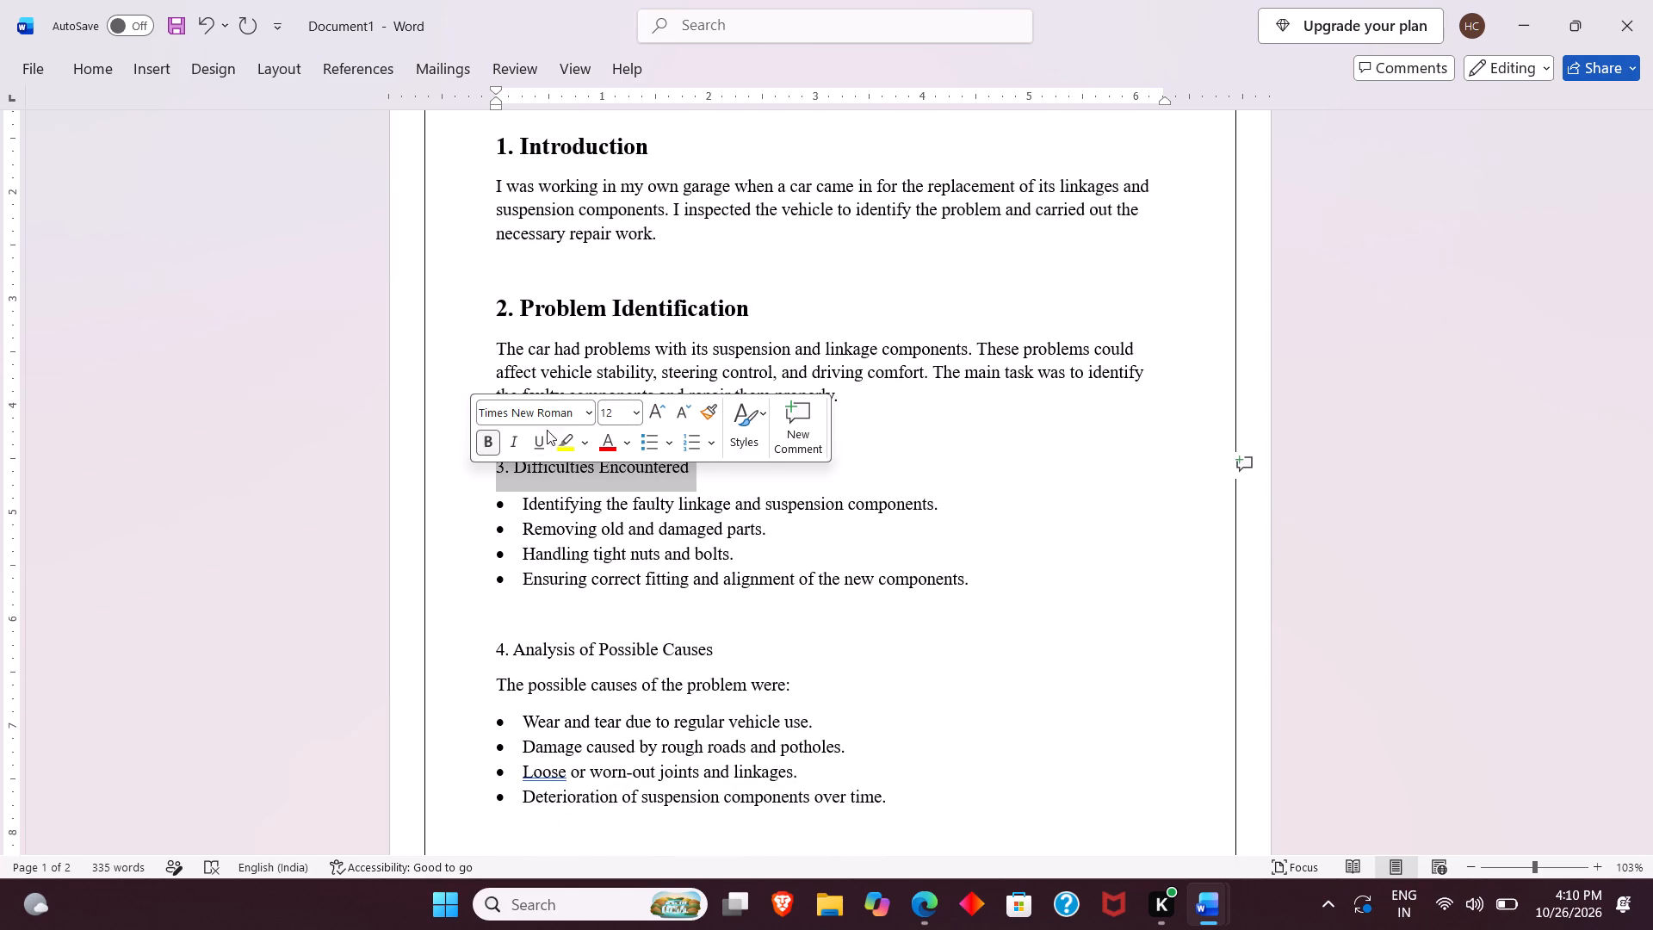
click(652, 409)
click(651, 413)
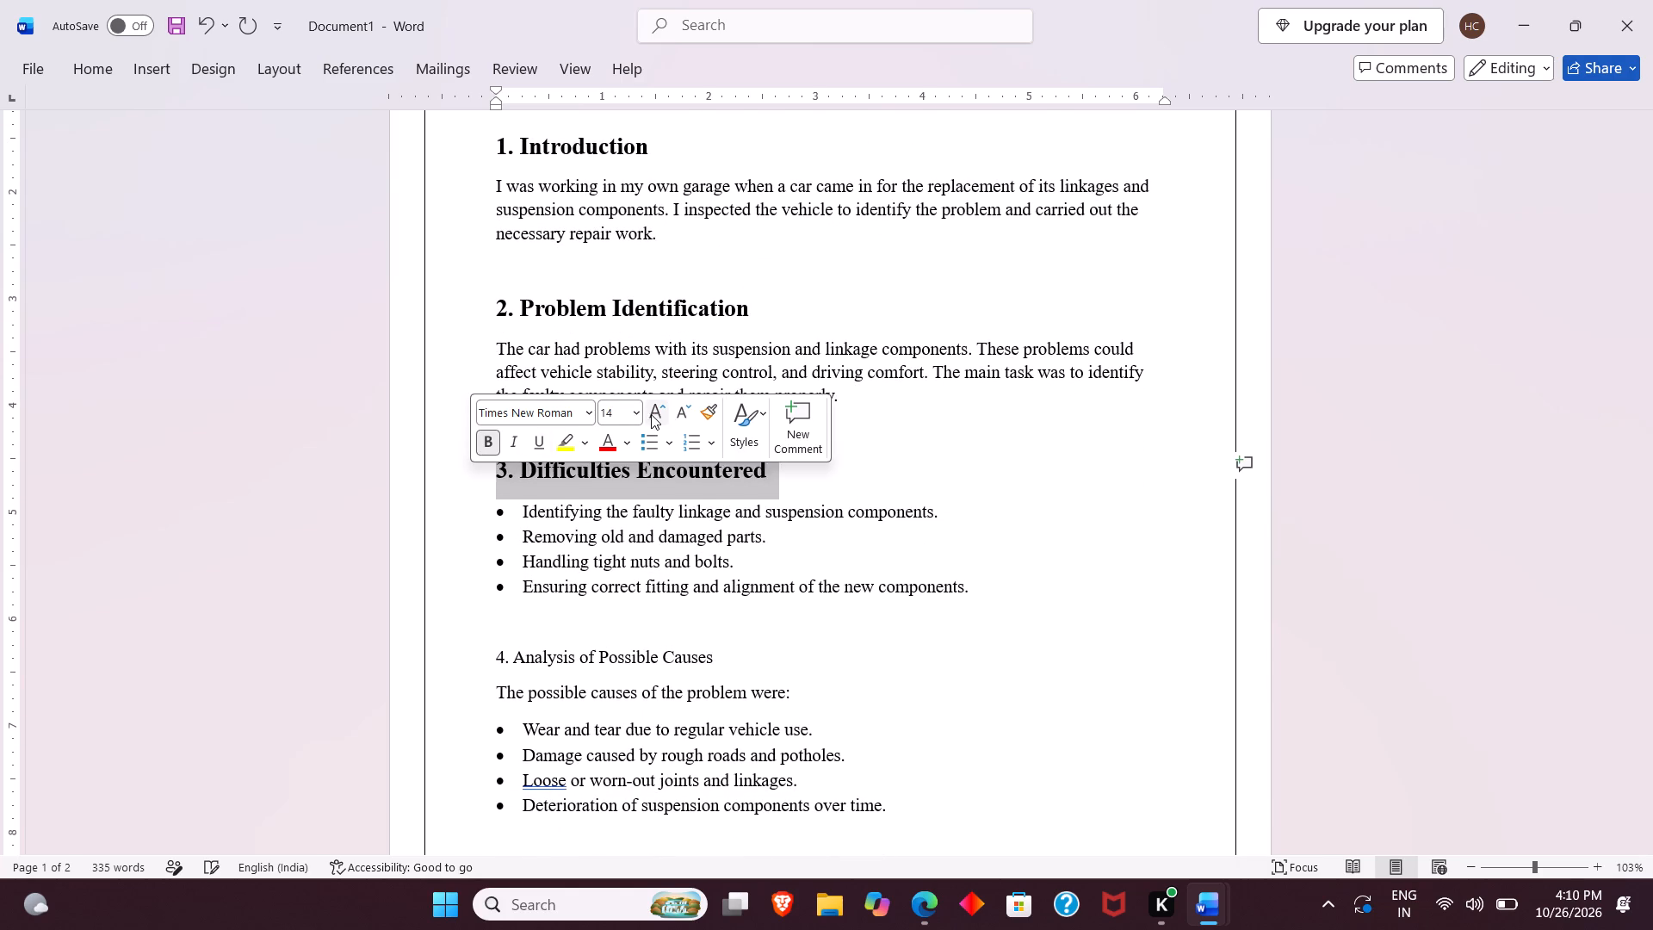
Make the "4. Analysis of Possible Causes" heading bold and increase its font size to 16.
scroll(641, 449, down, 2)
click(769, 490)
drag(715, 550, 603, 550)
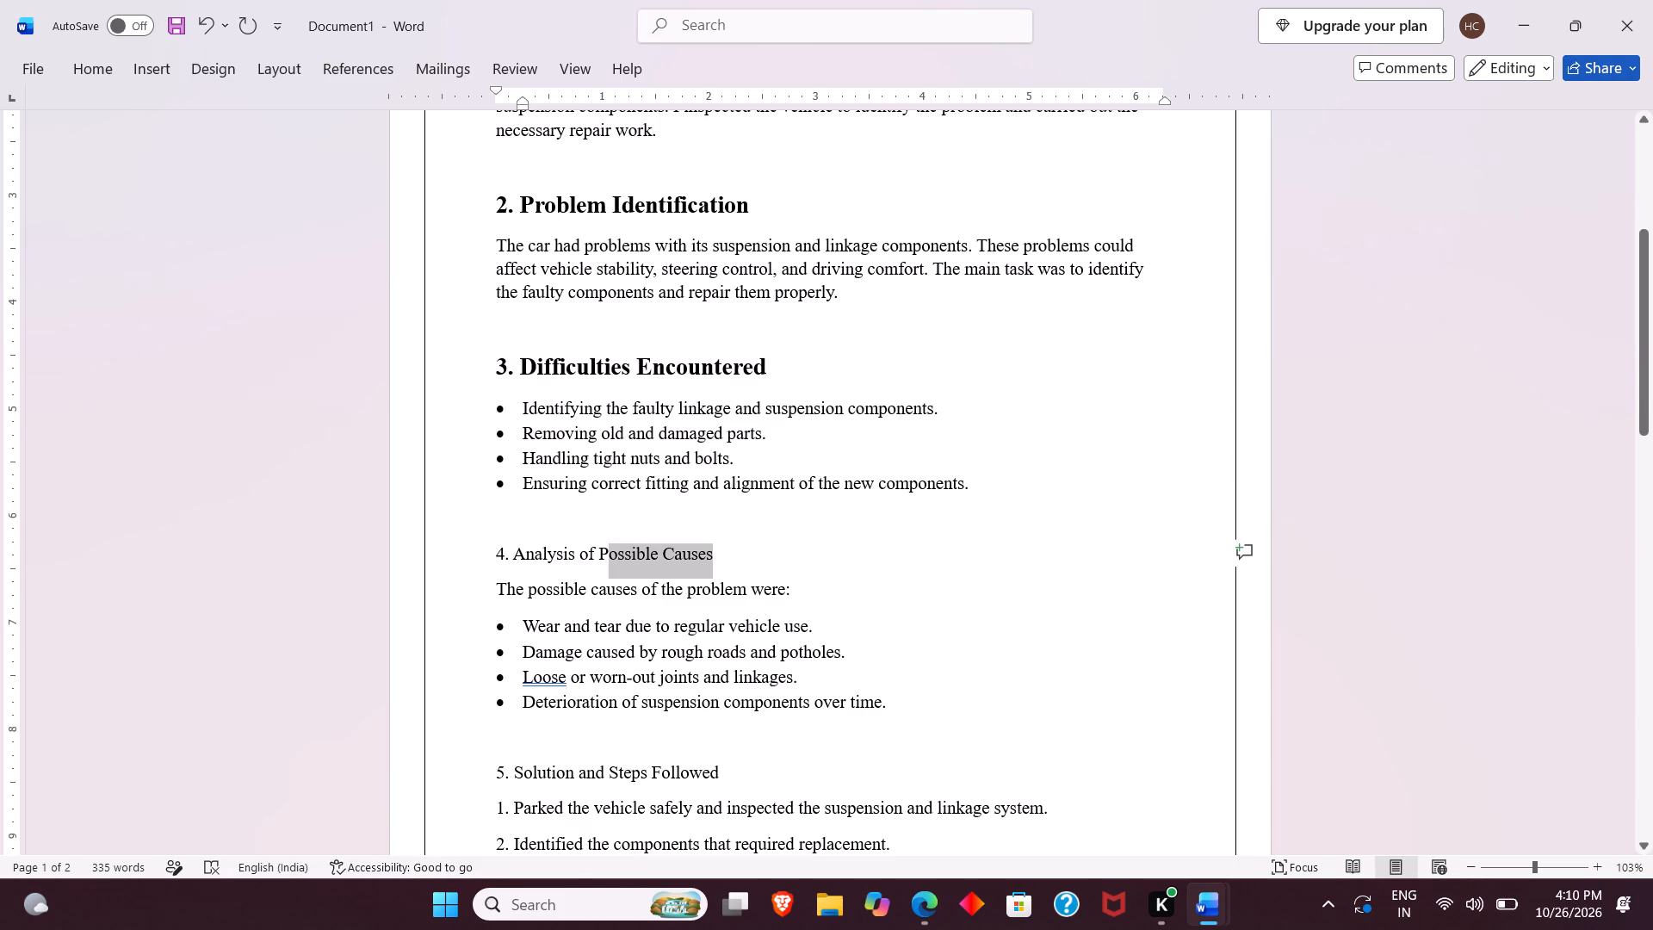
drag(603, 550, 476, 555)
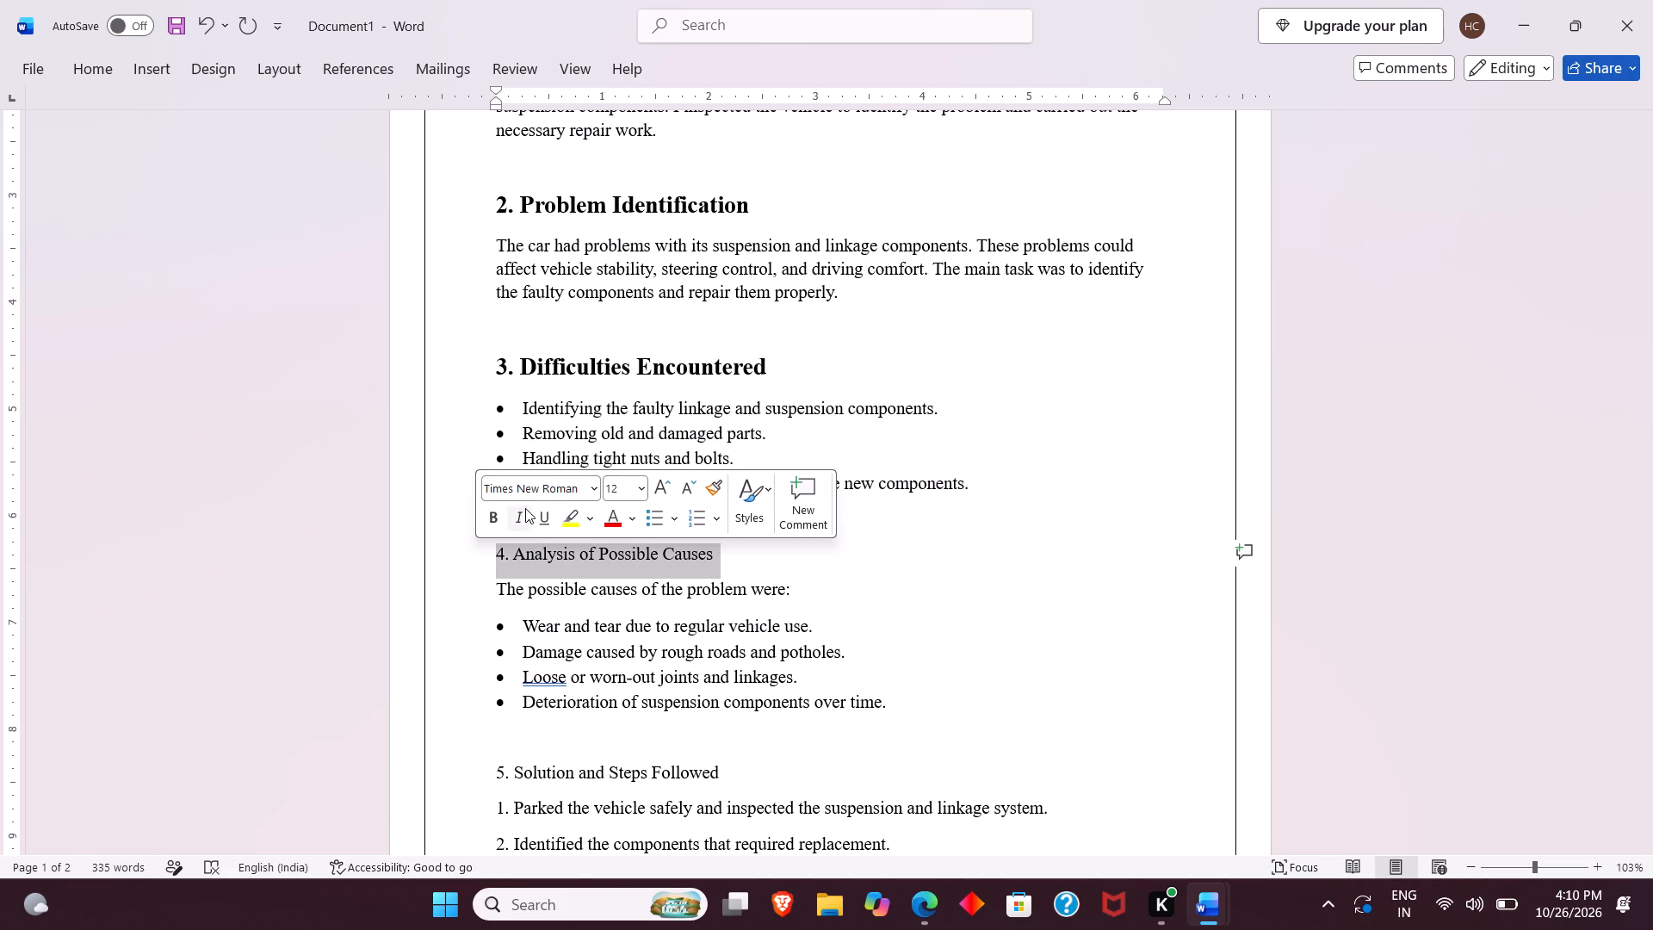
click(498, 508)
double_click(658, 481)
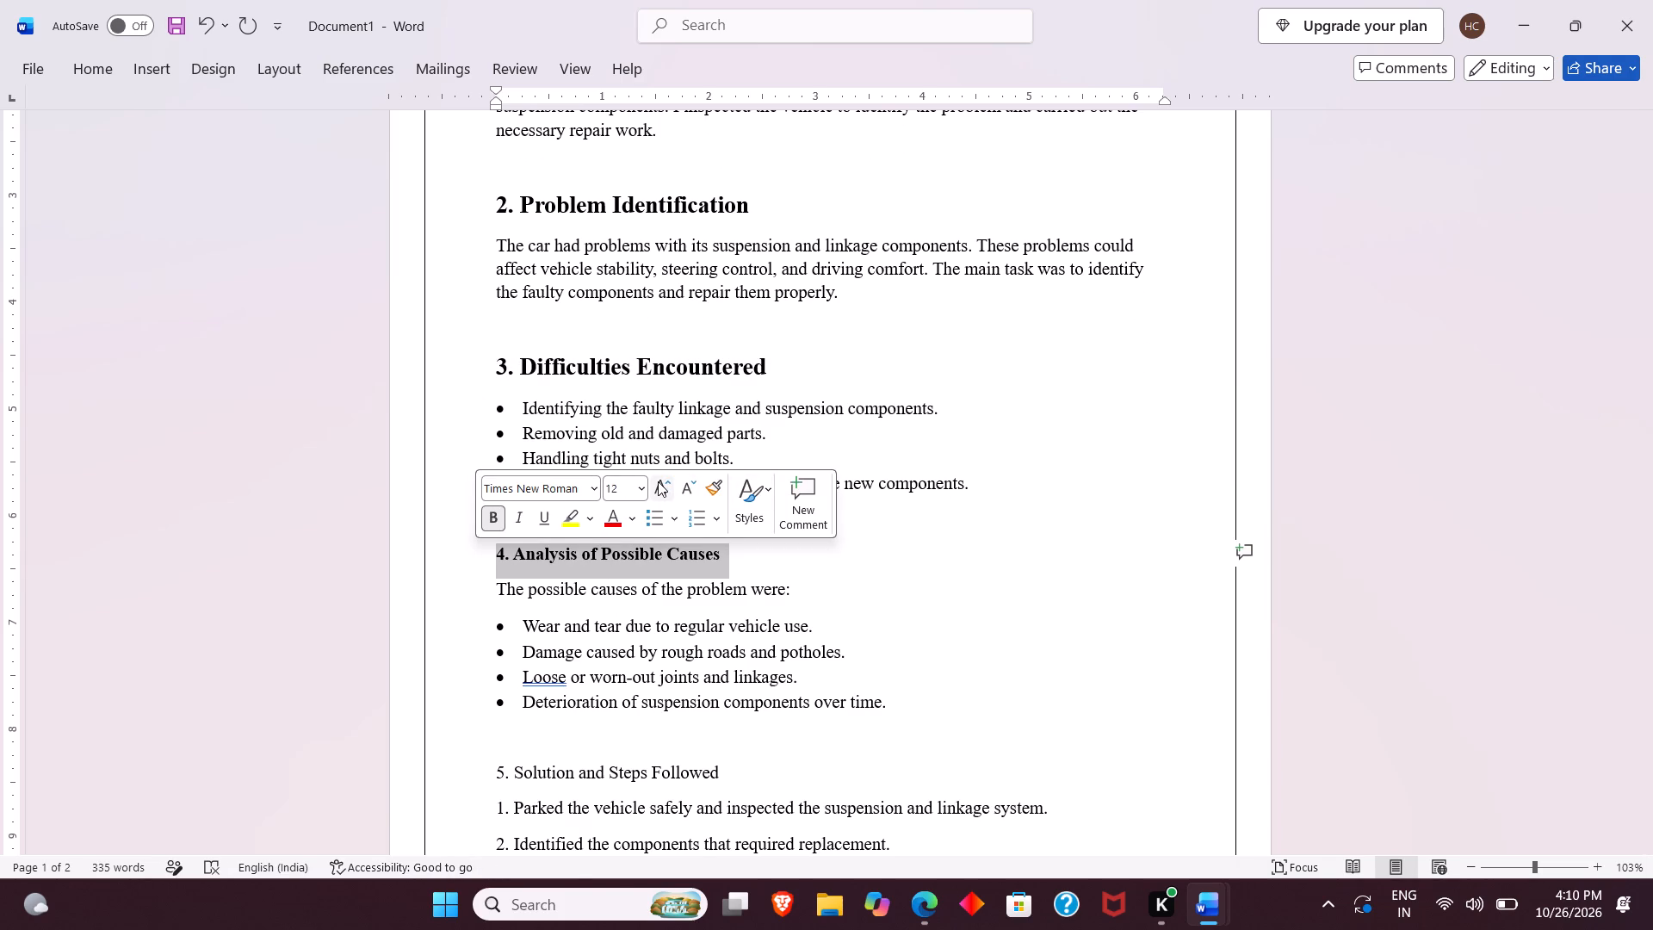
Make the "5. Solution and Steps Followed" heading bold and increase its font size to 16.
scroll(680, 520, down, 6)
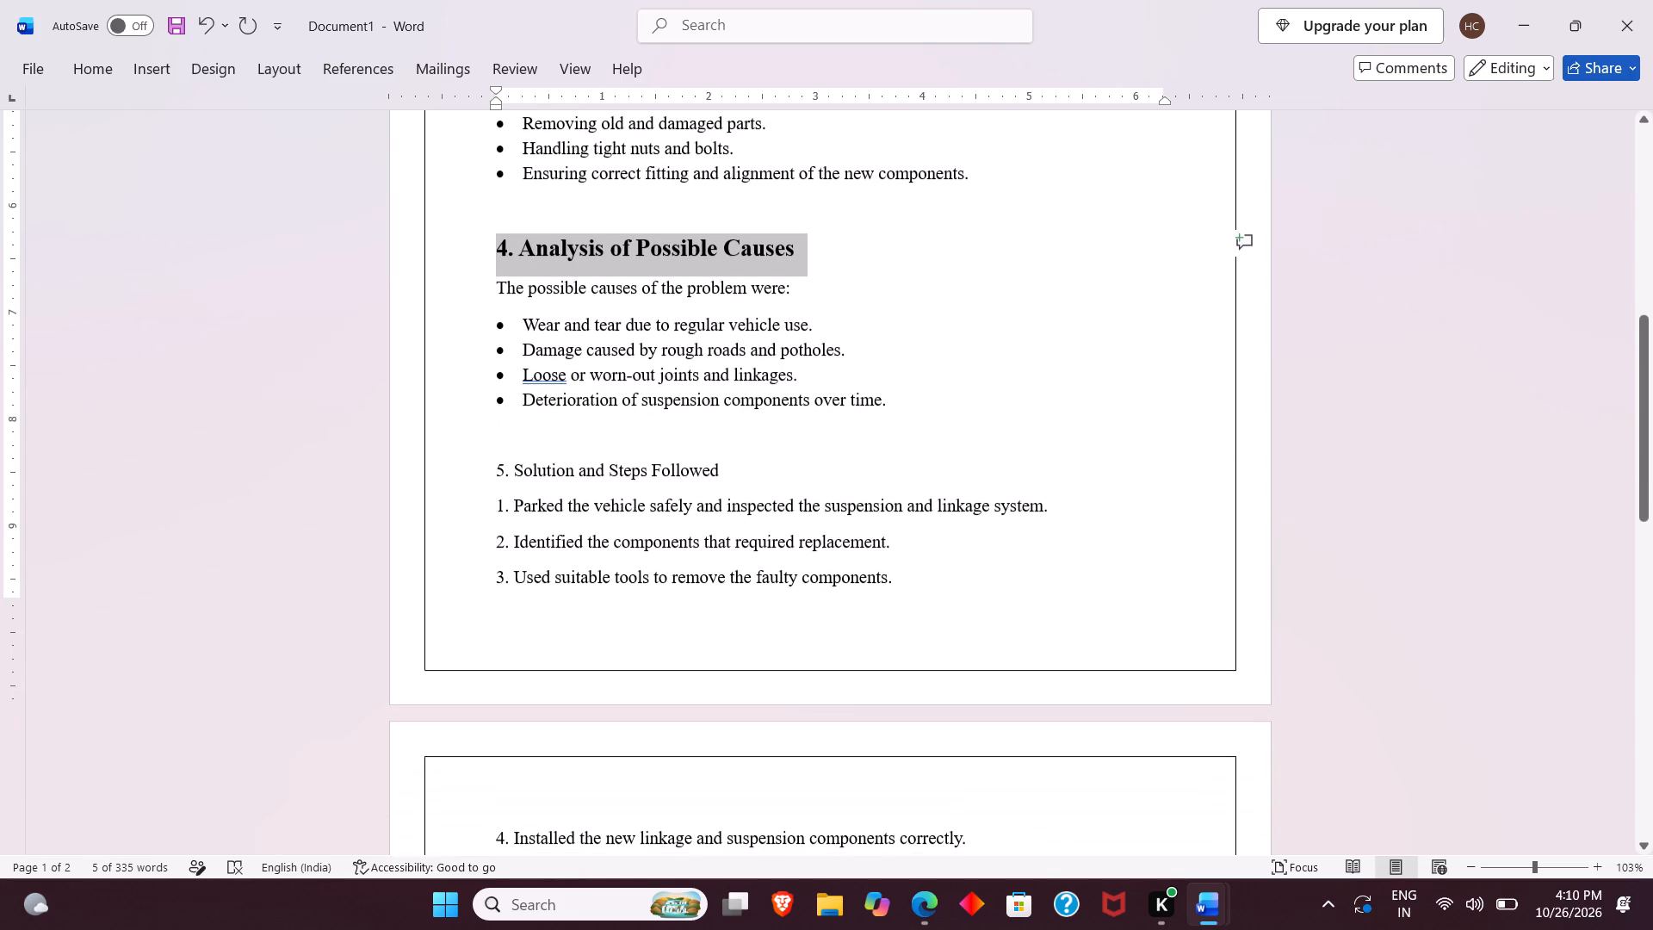
drag(731, 469, 505, 473)
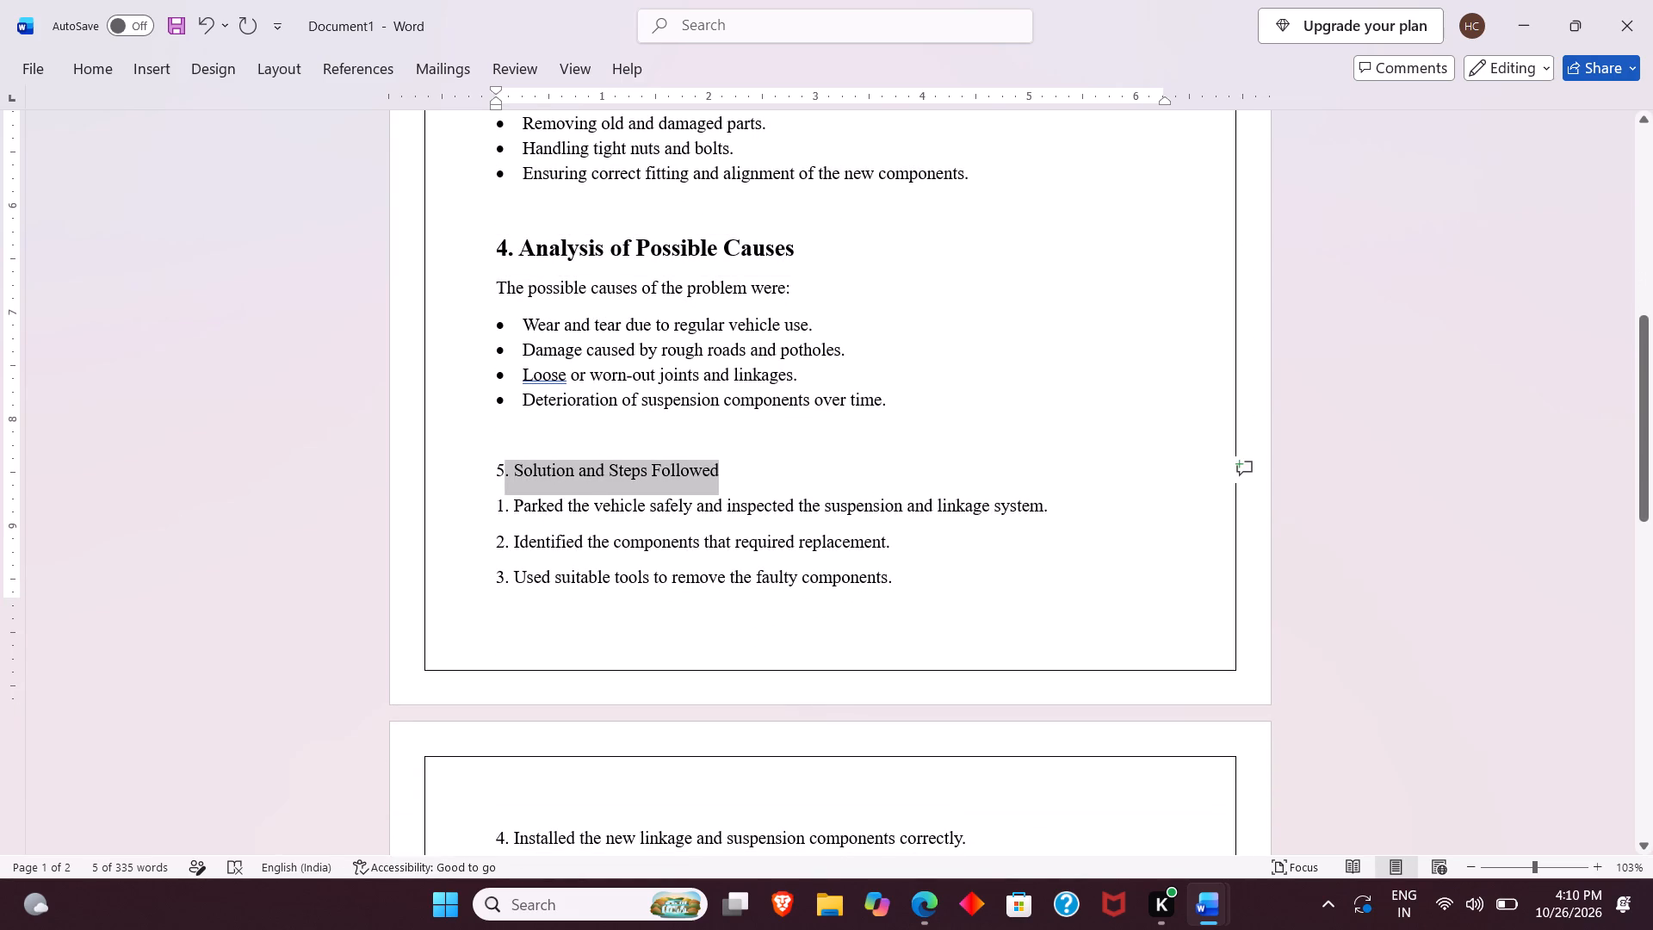
drag(505, 473, 486, 473)
click(502, 441)
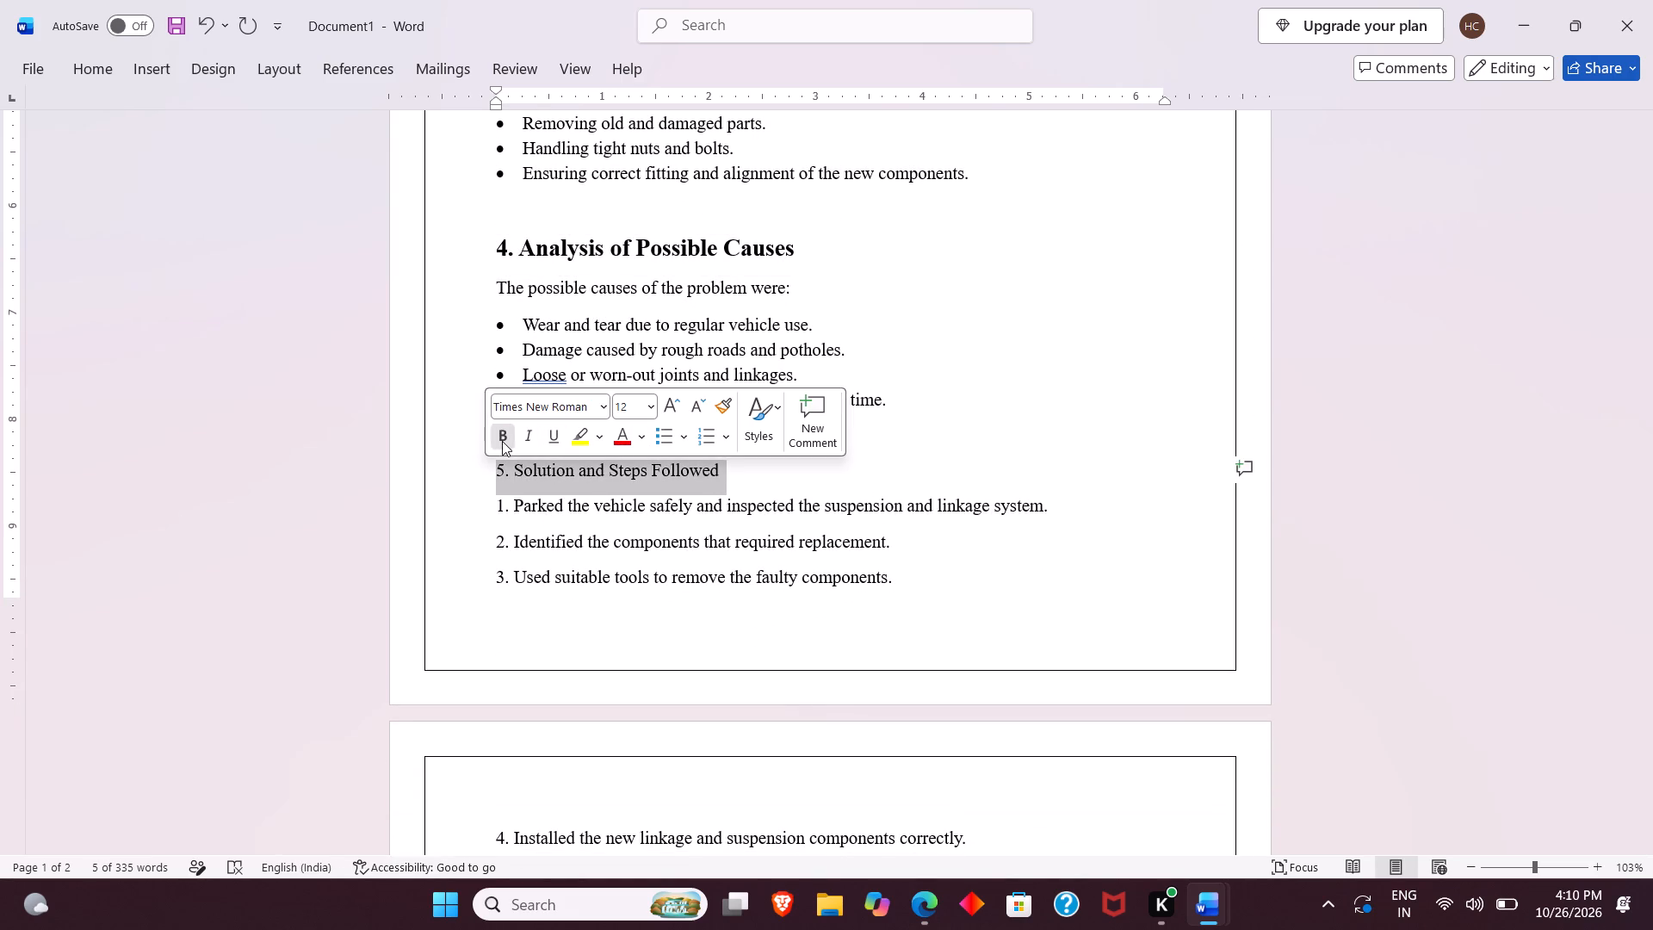
click(675, 412)
click(673, 412)
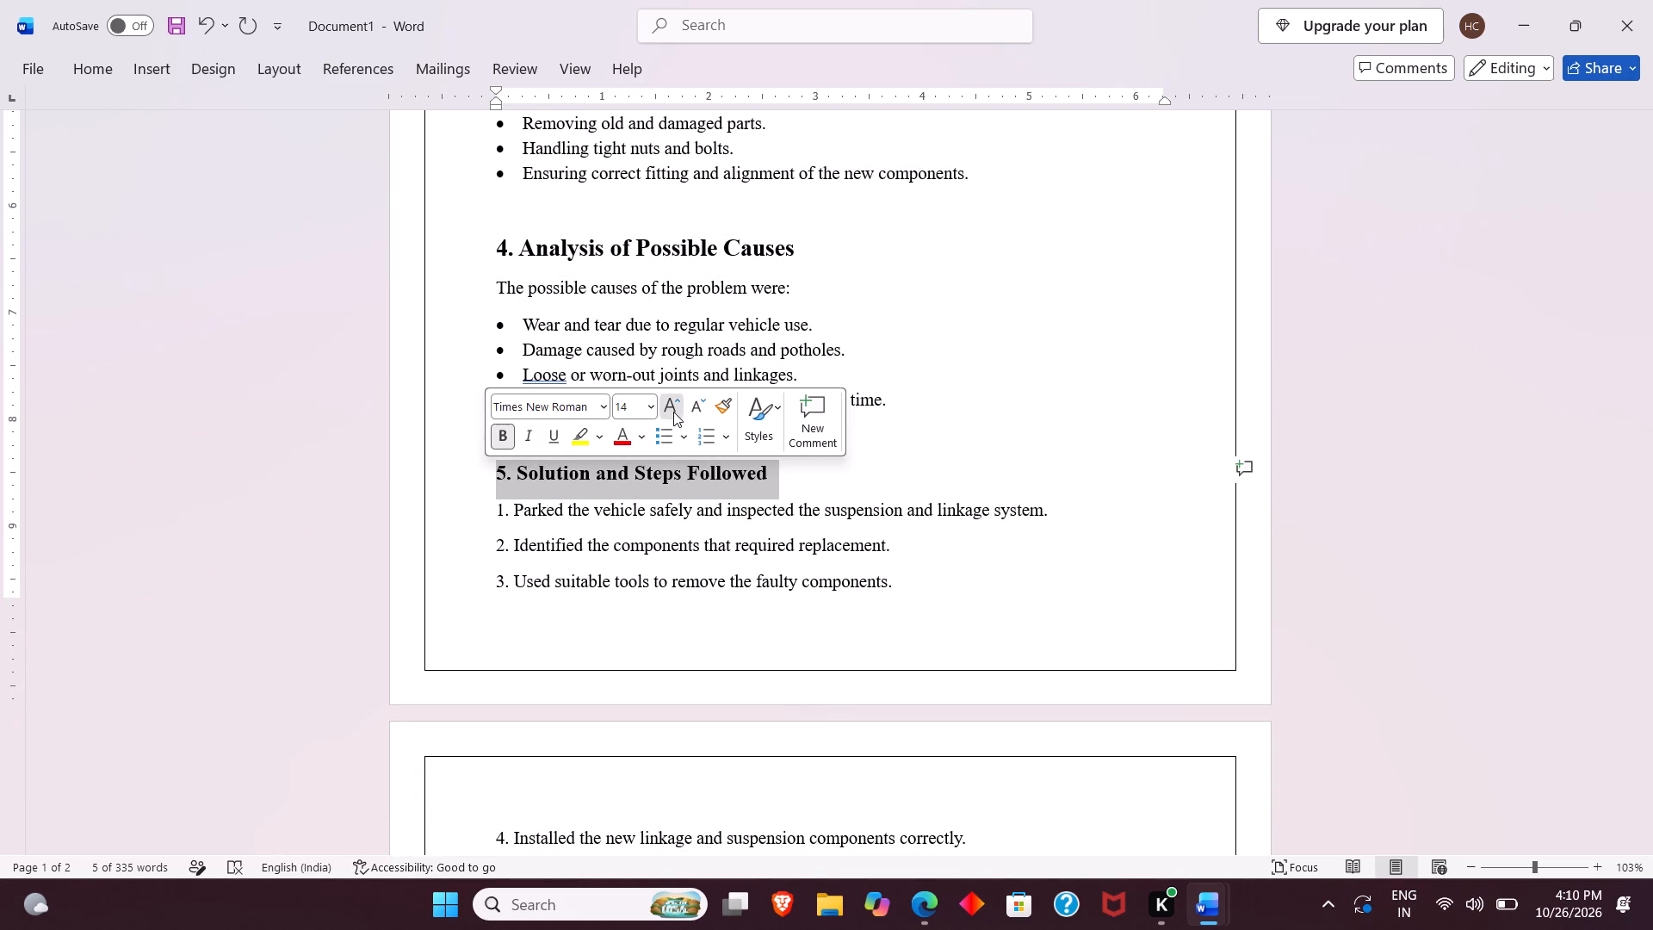
scroll(660, 479, down, 1)
scroll(660, 479, up, 1)
scroll(659, 480, down, 4)
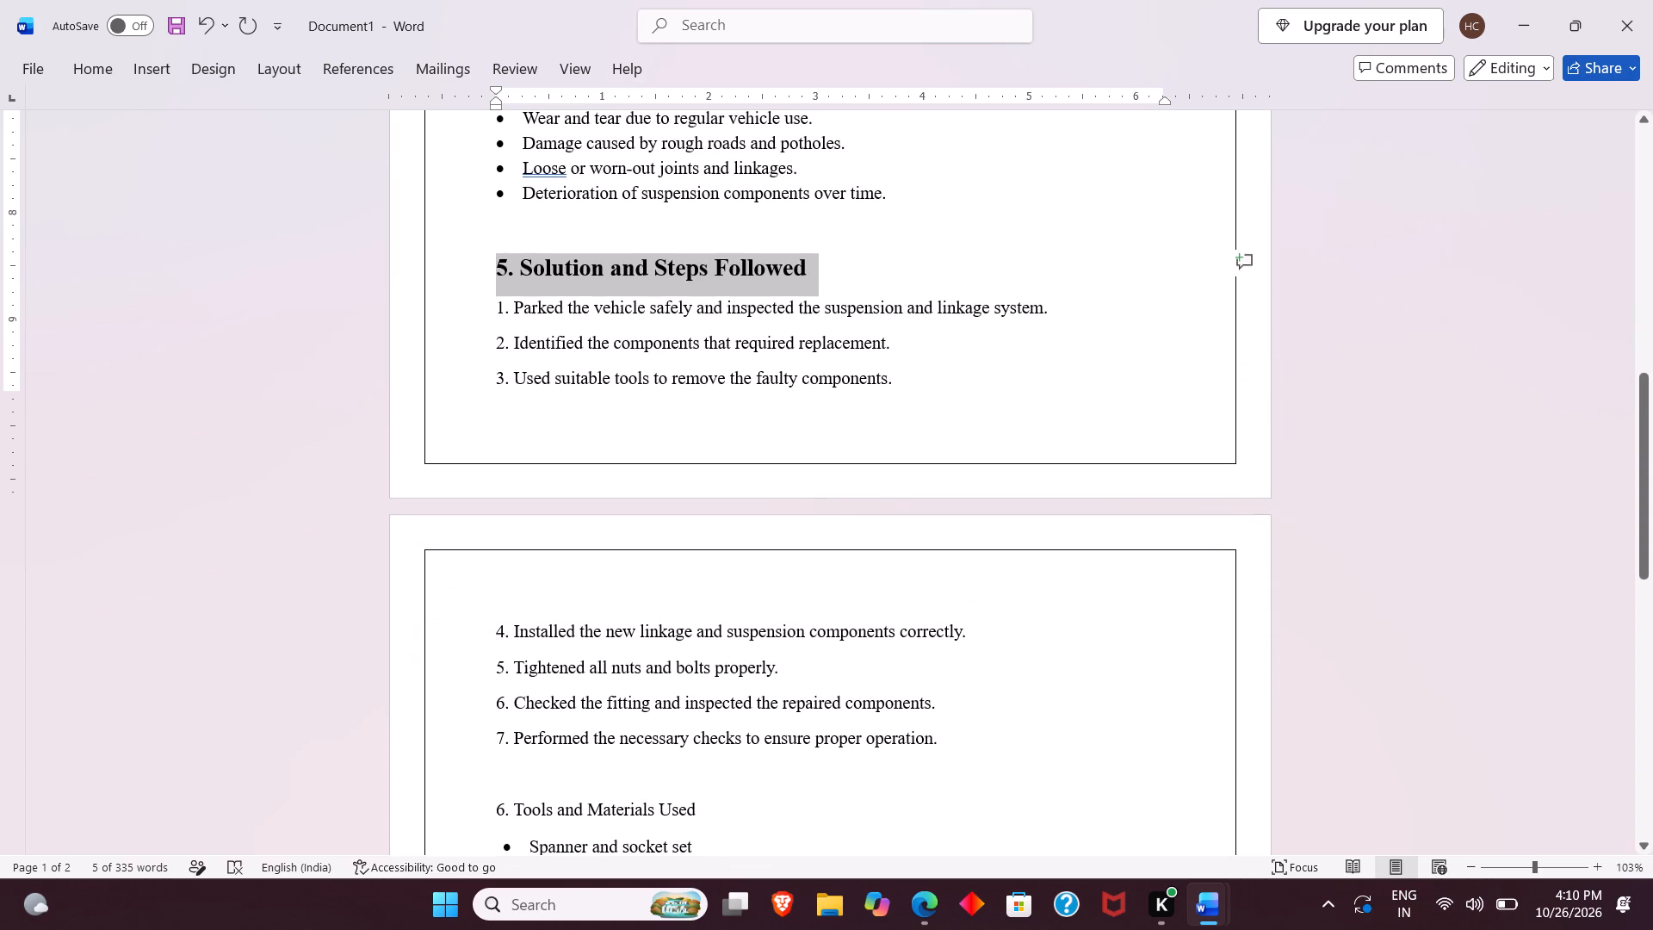
click(677, 565)
Make the "6. Tools and Materials Used" heading bold and increase its font size to 16.
scroll(677, 566, down, 7)
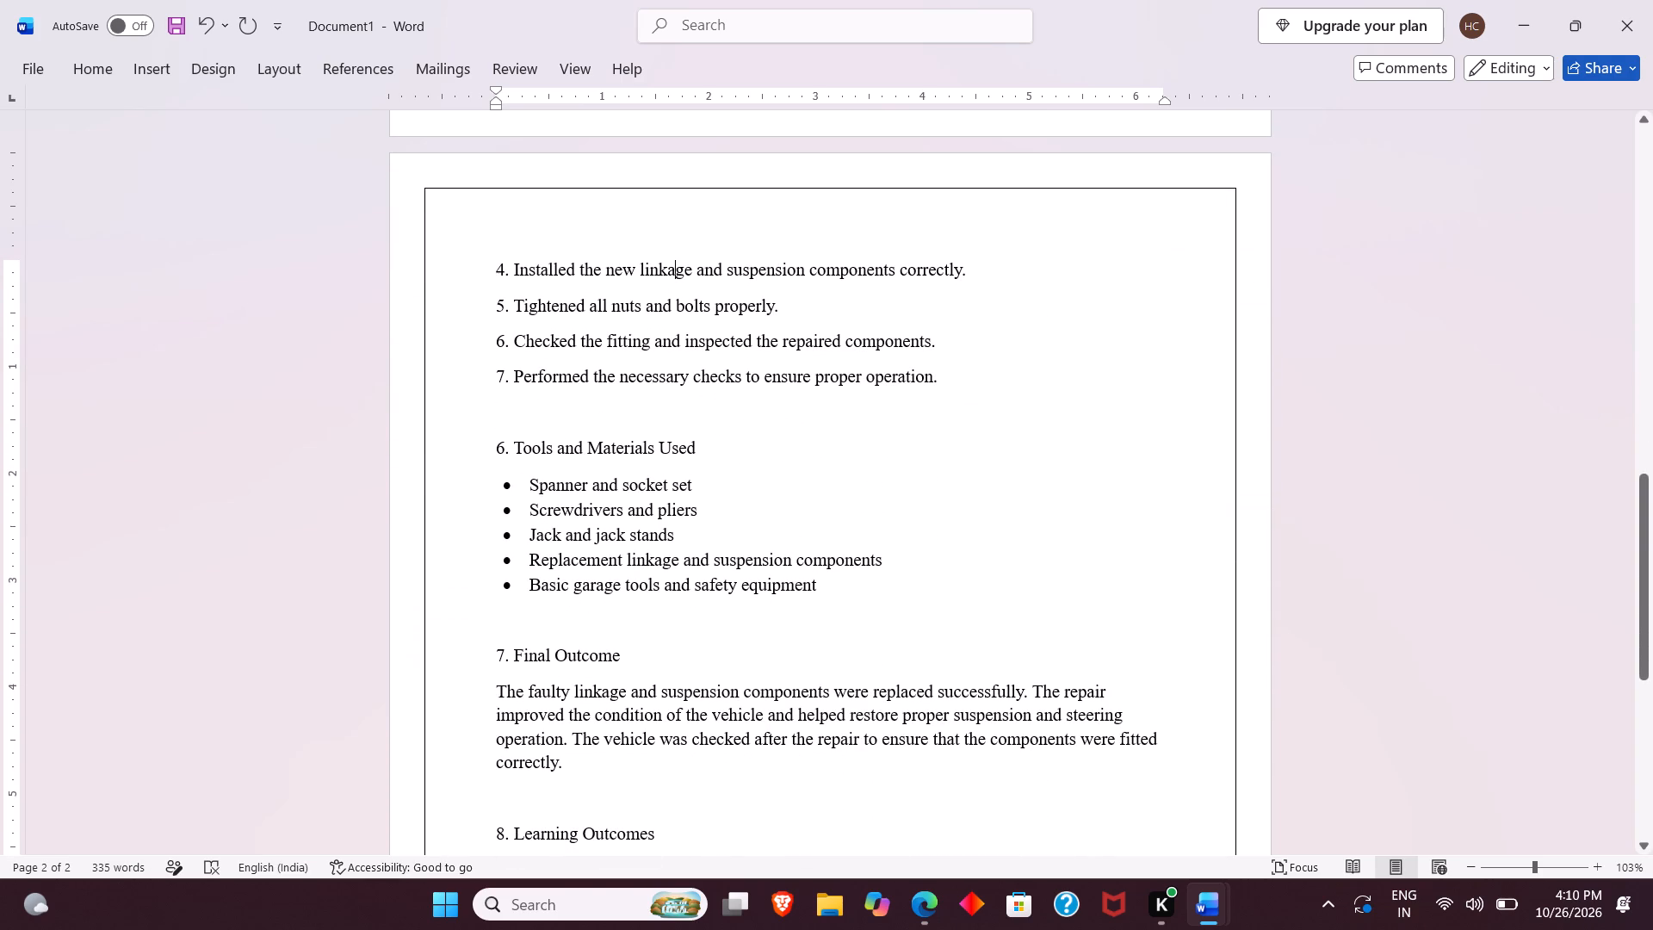
drag(696, 461, 420, 459)
click(439, 429)
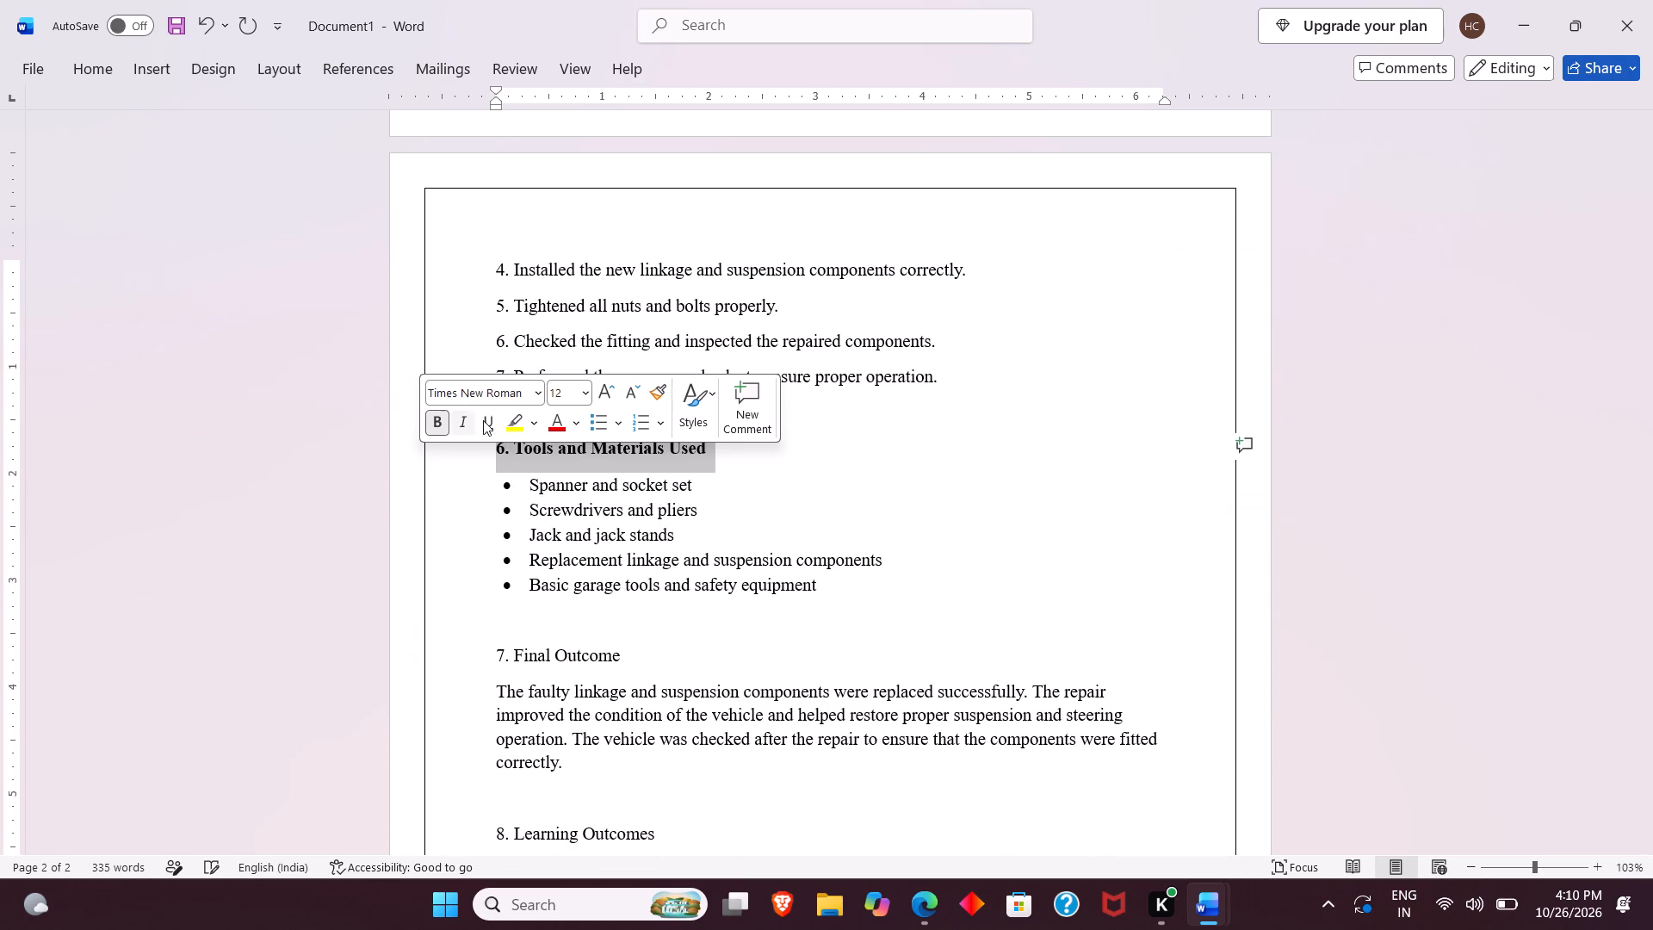
click(610, 401)
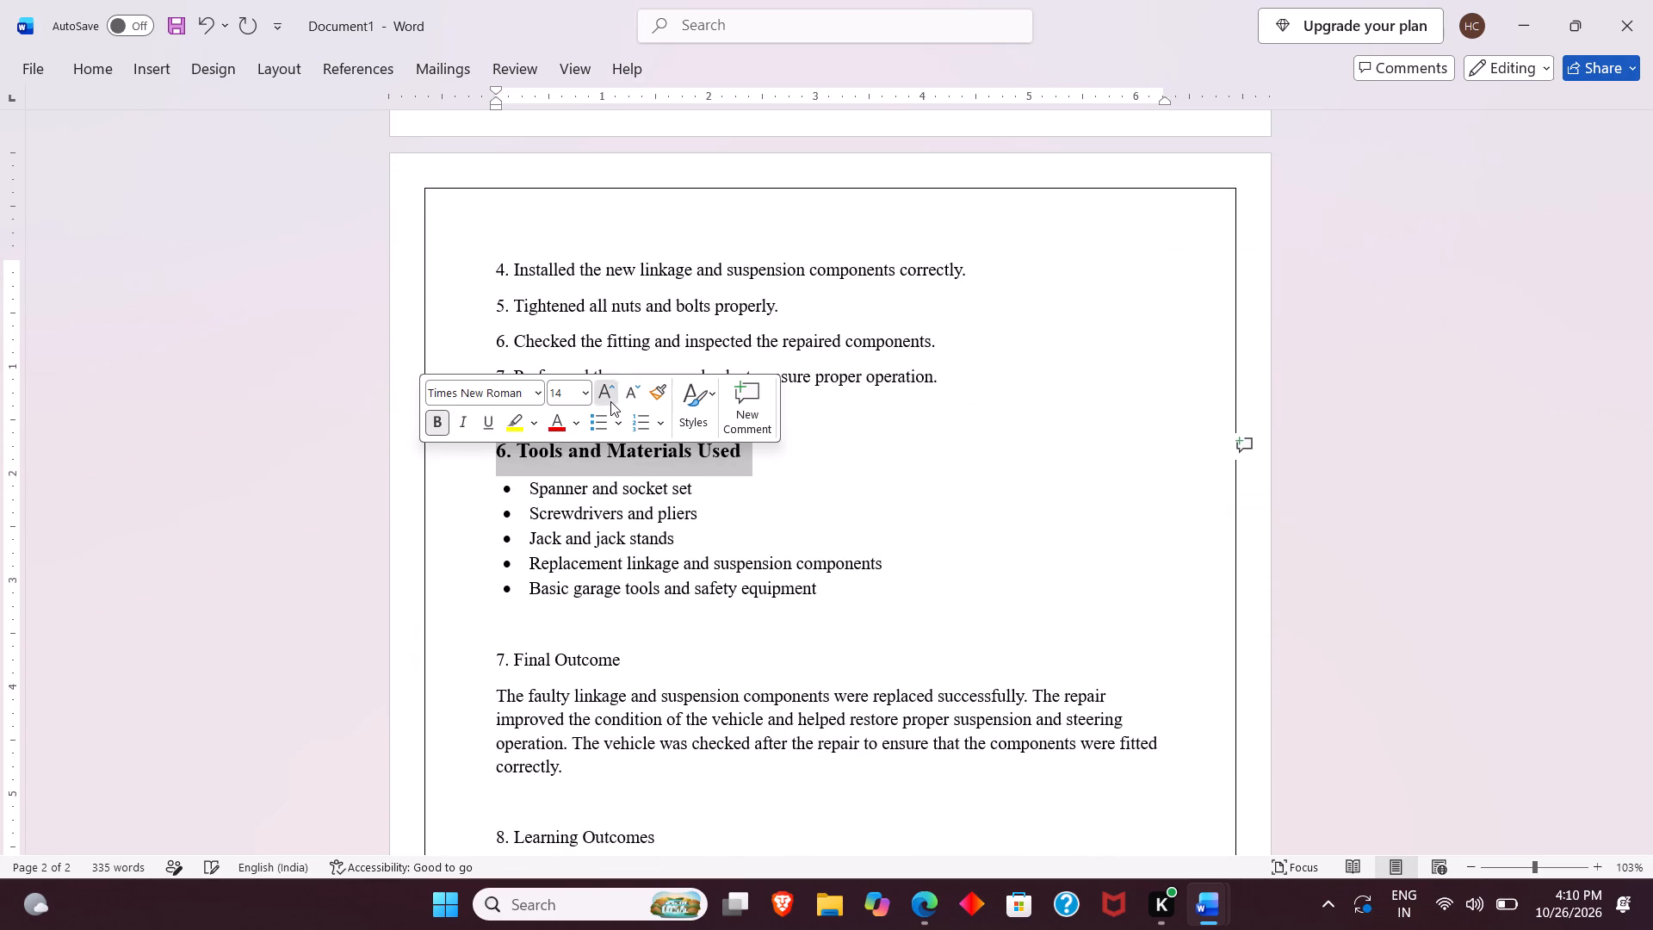
click(610, 401)
click(812, 498)
Increase the "7. Final Outcome" heading's font size to 16 and make it bold.
scroll(800, 515, down, 3)
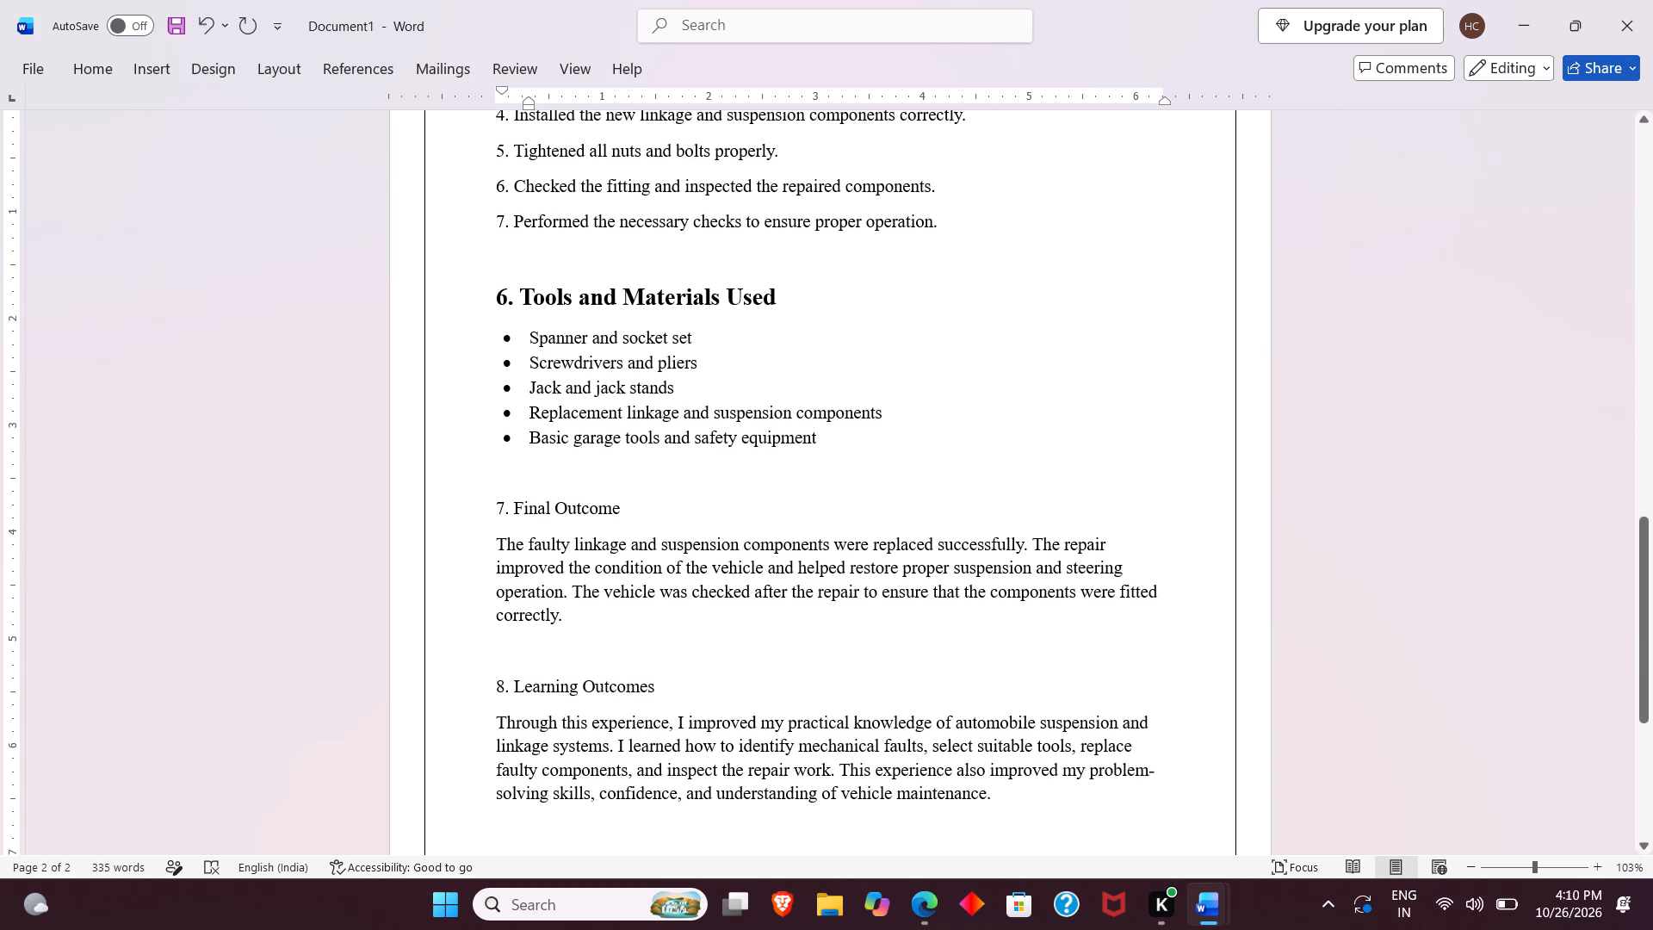
drag(591, 521, 486, 520)
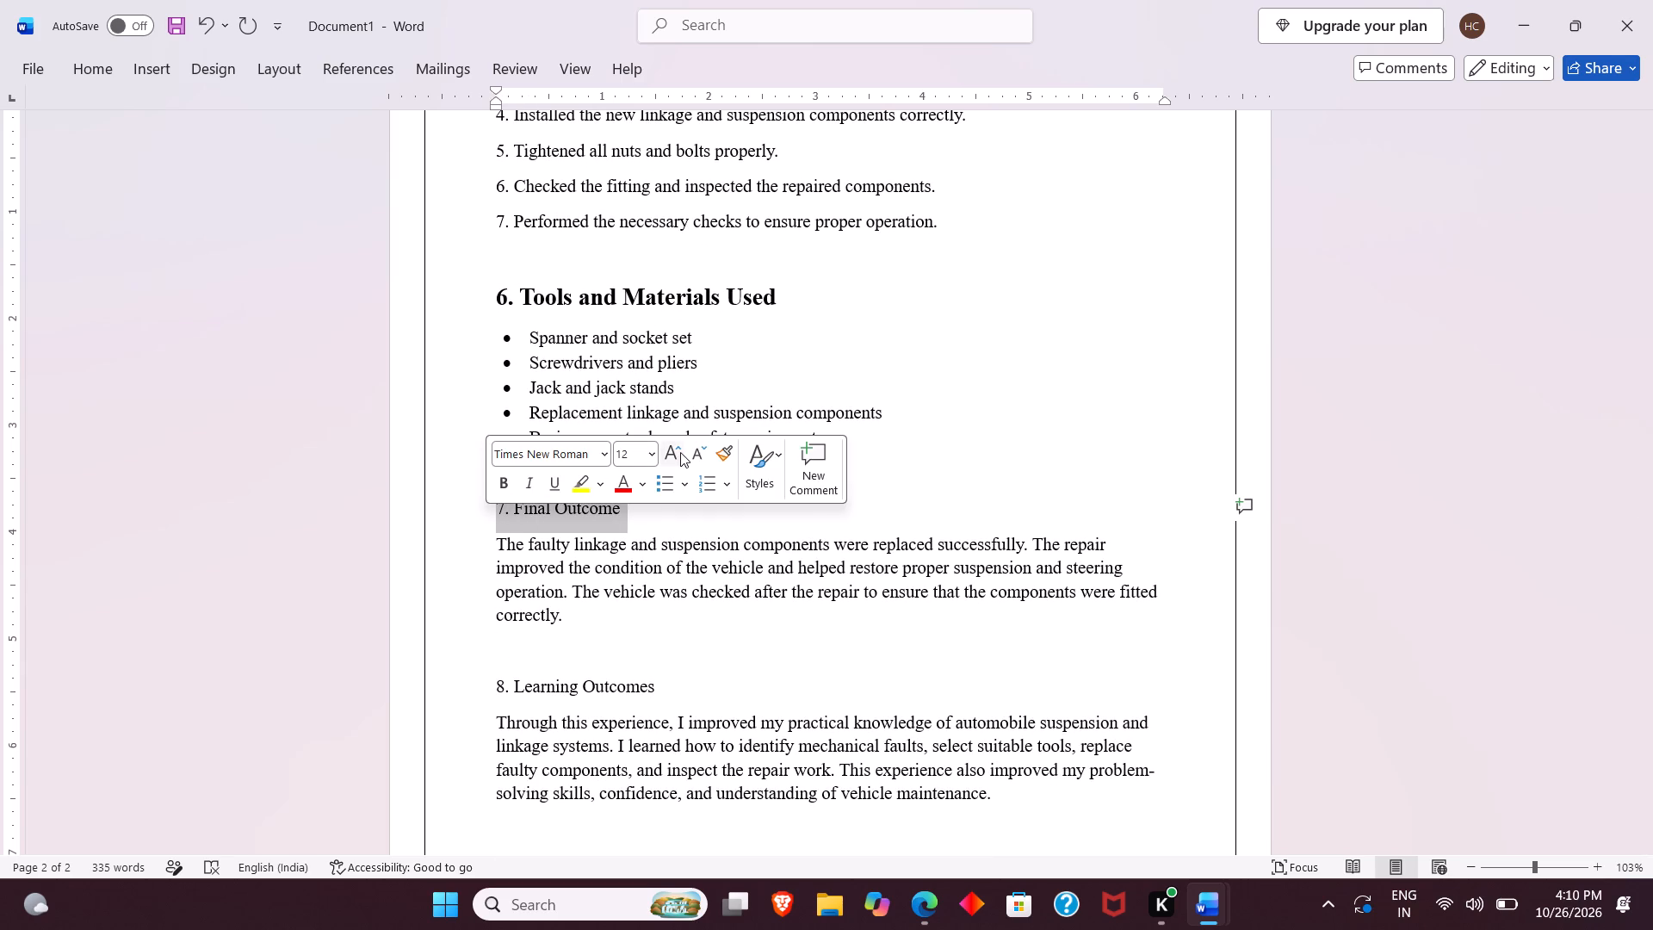
double_click(675, 452)
click(506, 482)
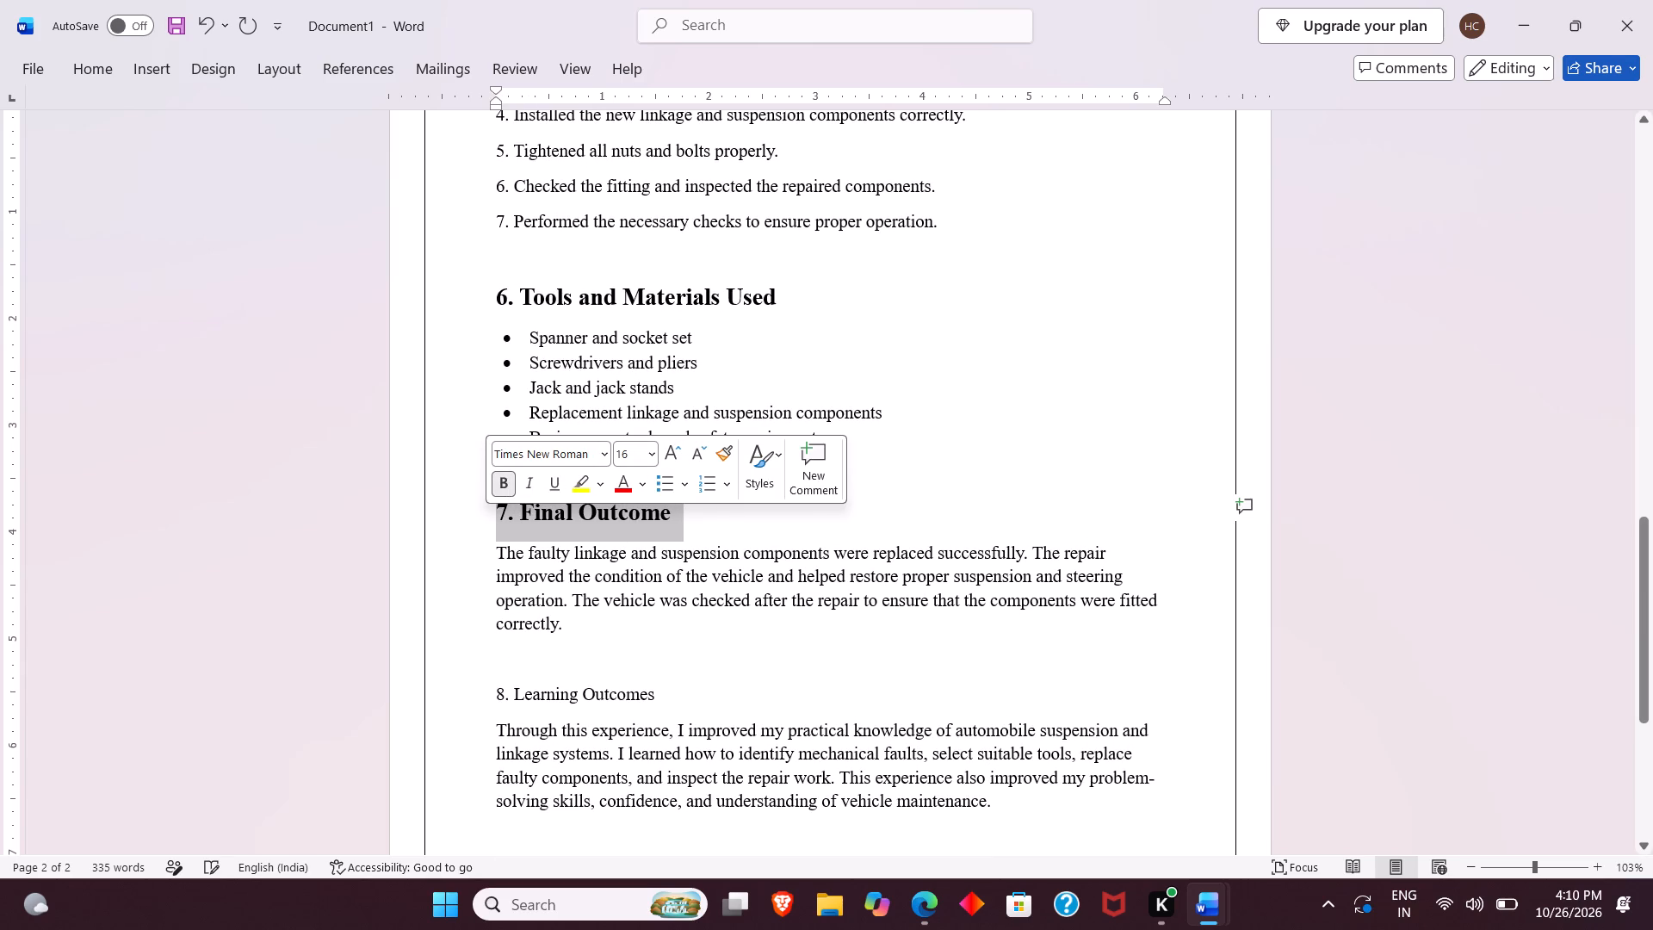
Make the "8. Learning Outcomes" heading bold and increase its font size to 16.
drag(666, 698, 484, 692)
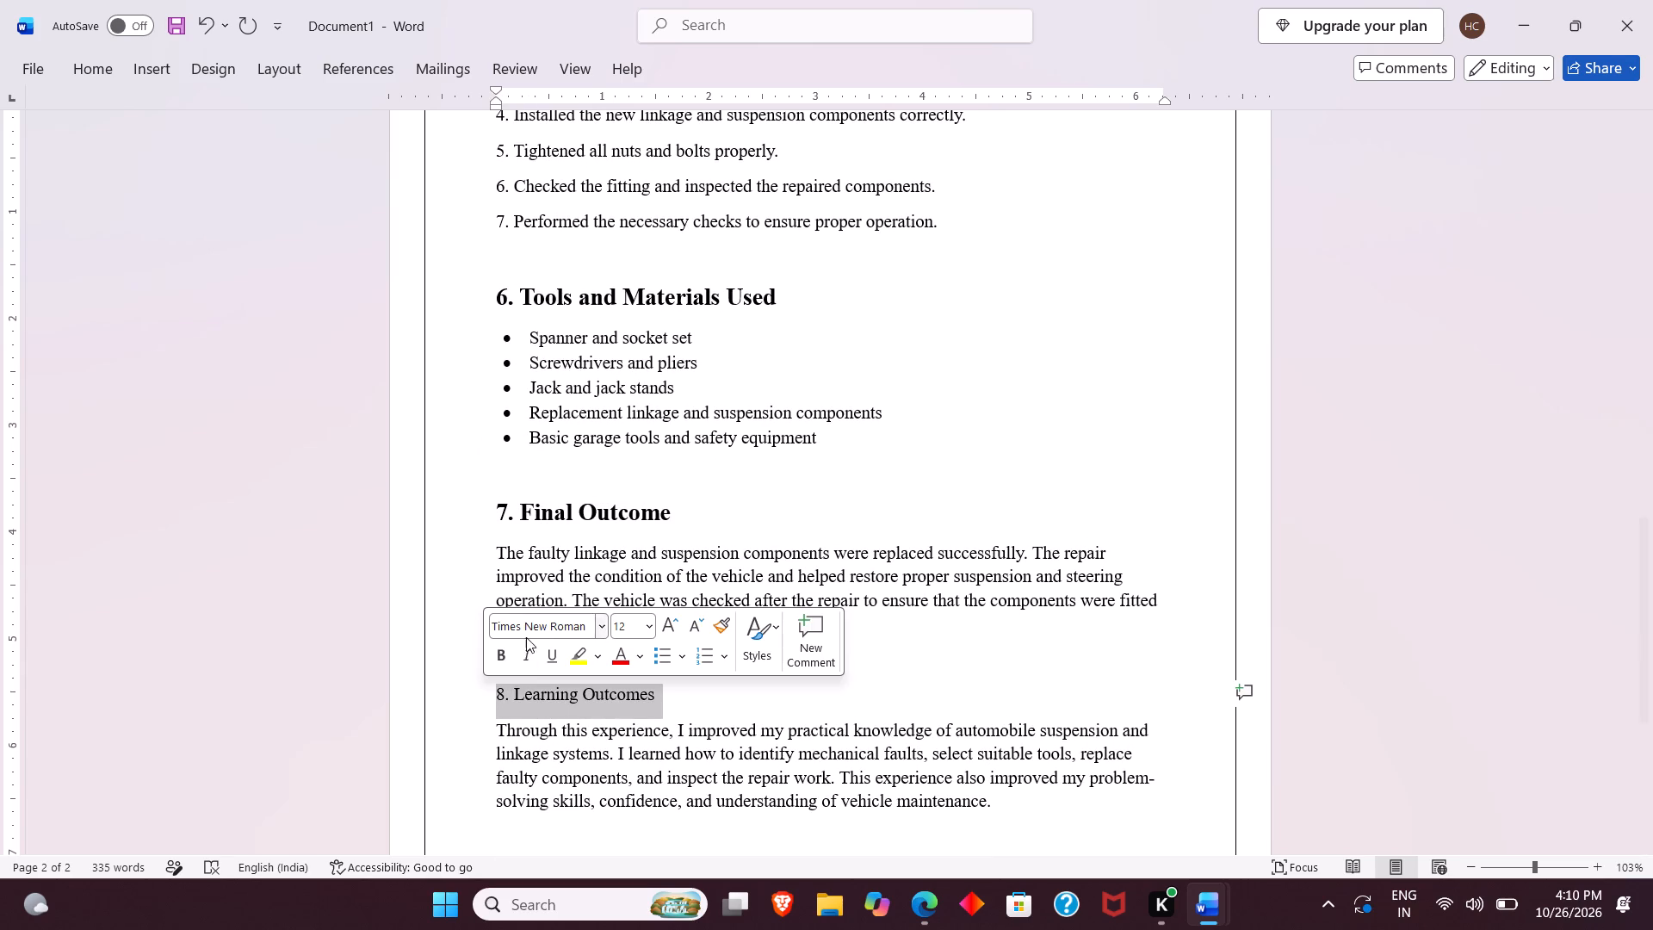
click(501, 654)
double_click(664, 629)
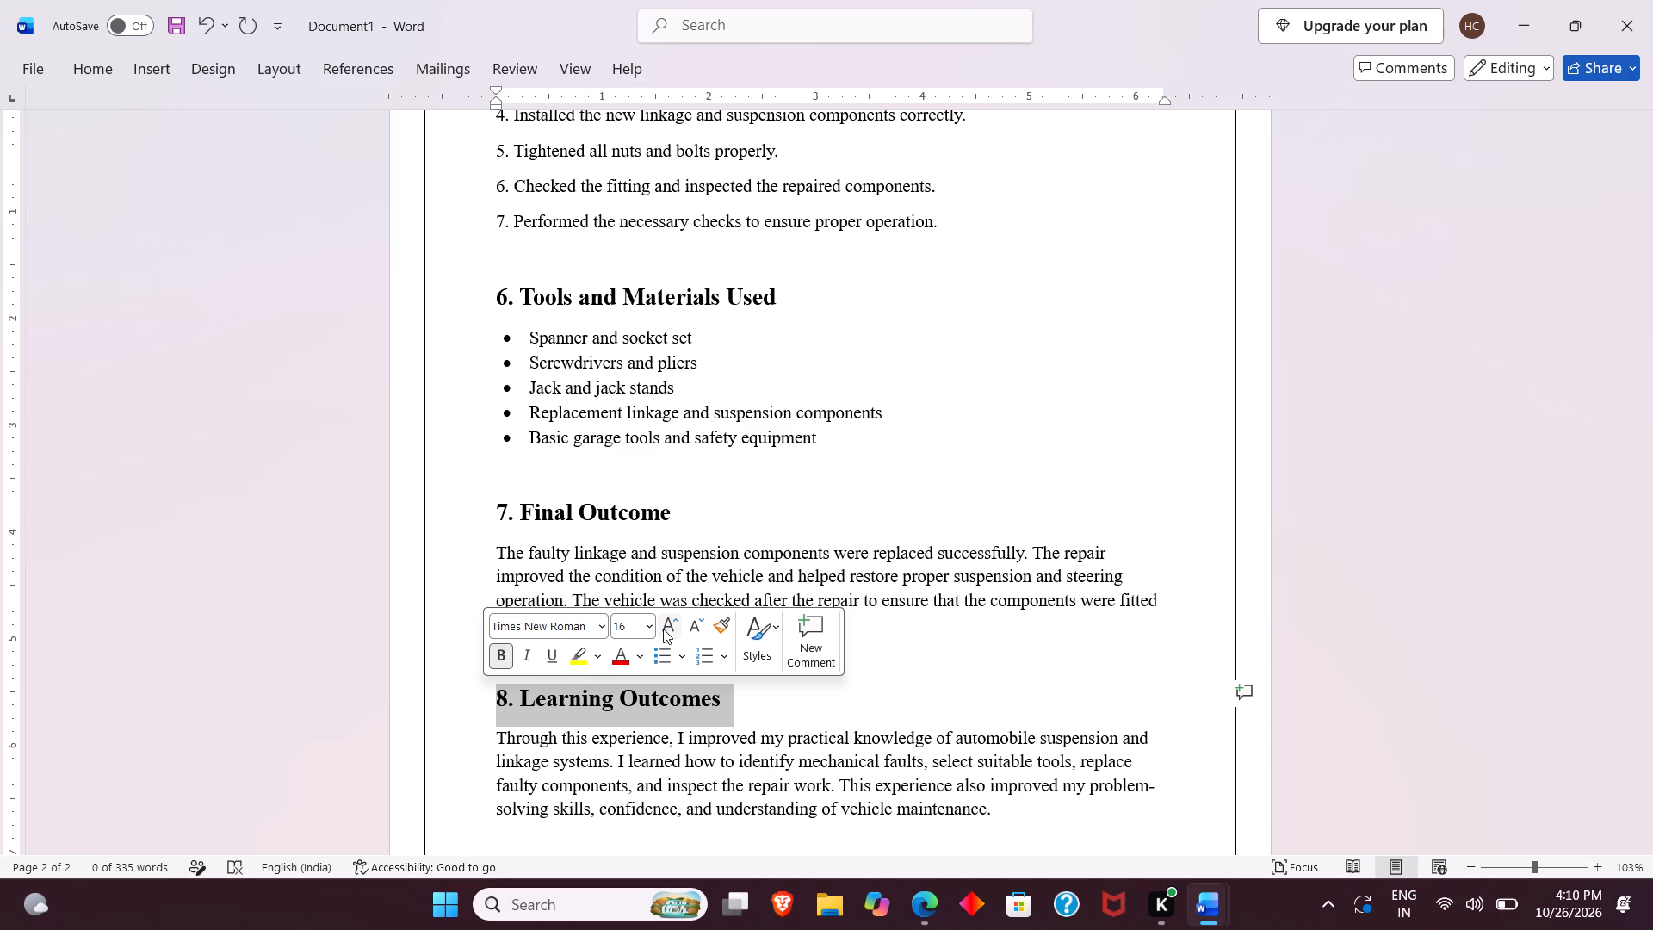
click(913, 679)
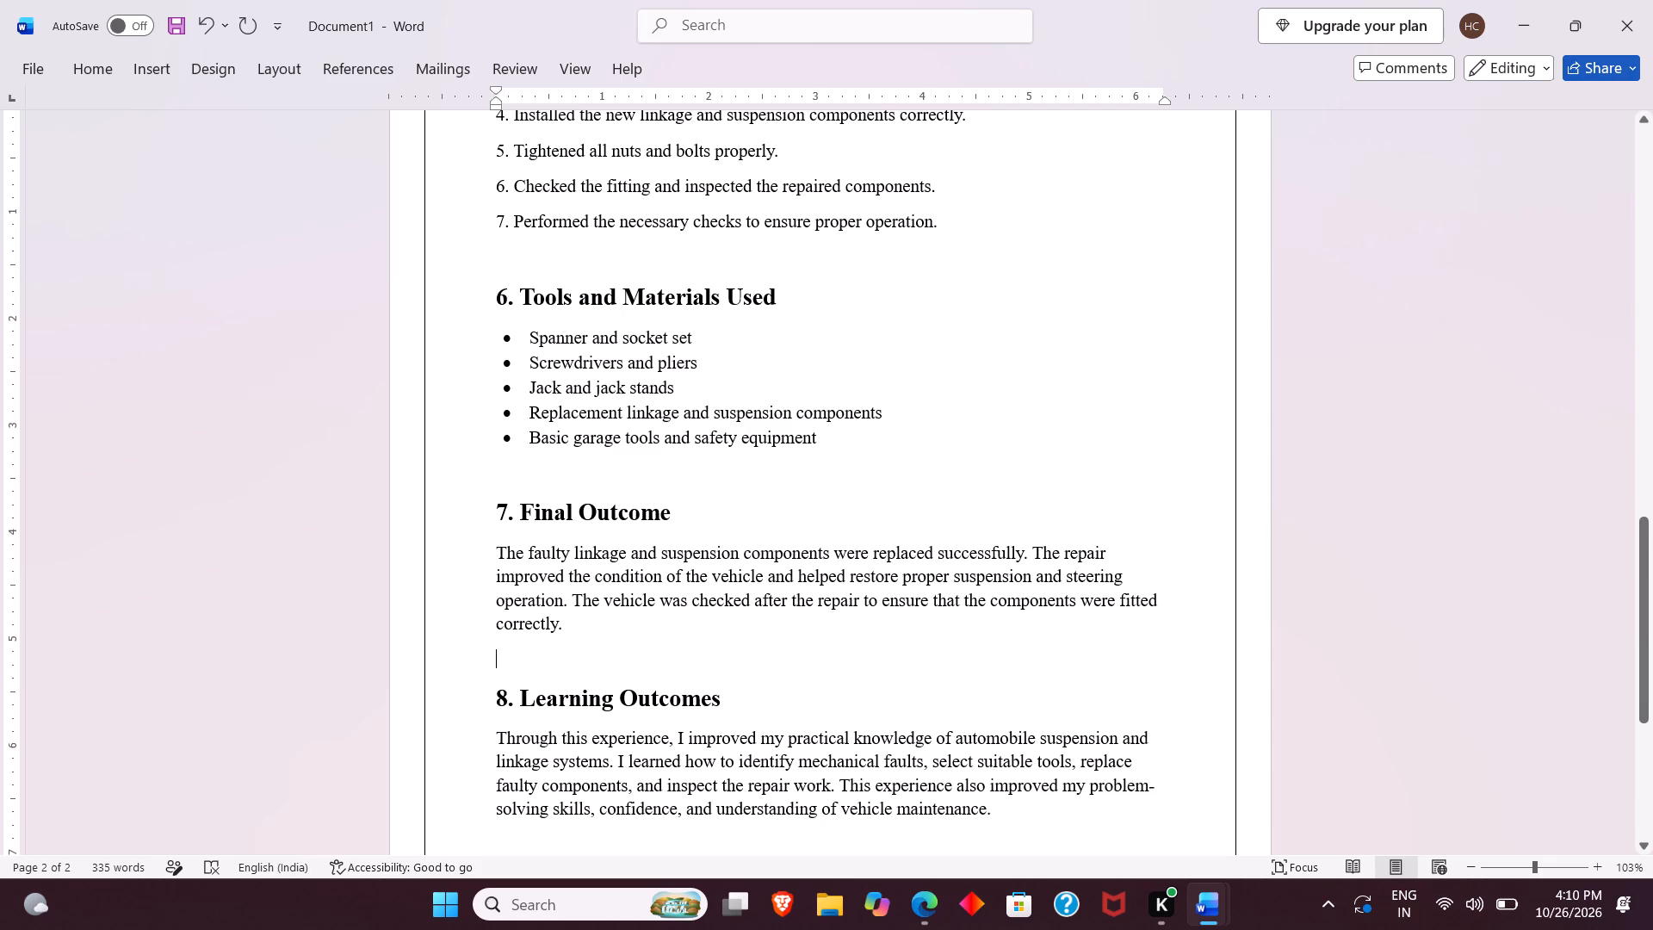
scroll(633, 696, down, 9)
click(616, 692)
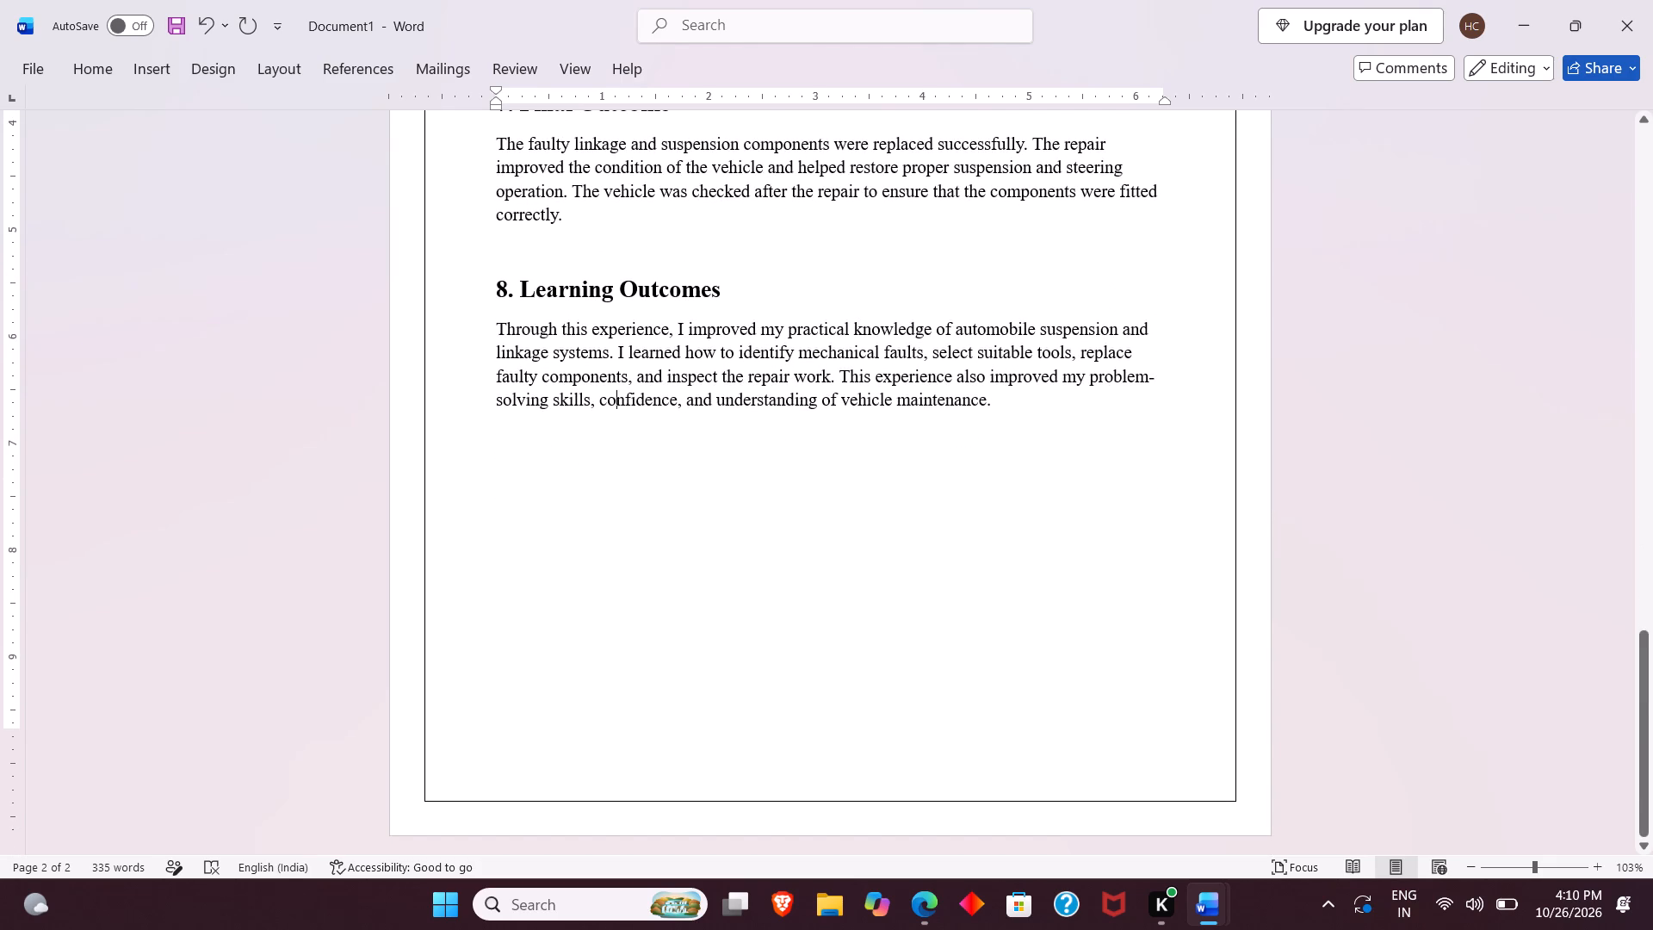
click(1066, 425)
Replace the space after "Loose" in the third bullet under "4. Analysis of Possible Causes" to clear its proofing mark.
scroll(554, 508, up, 4)
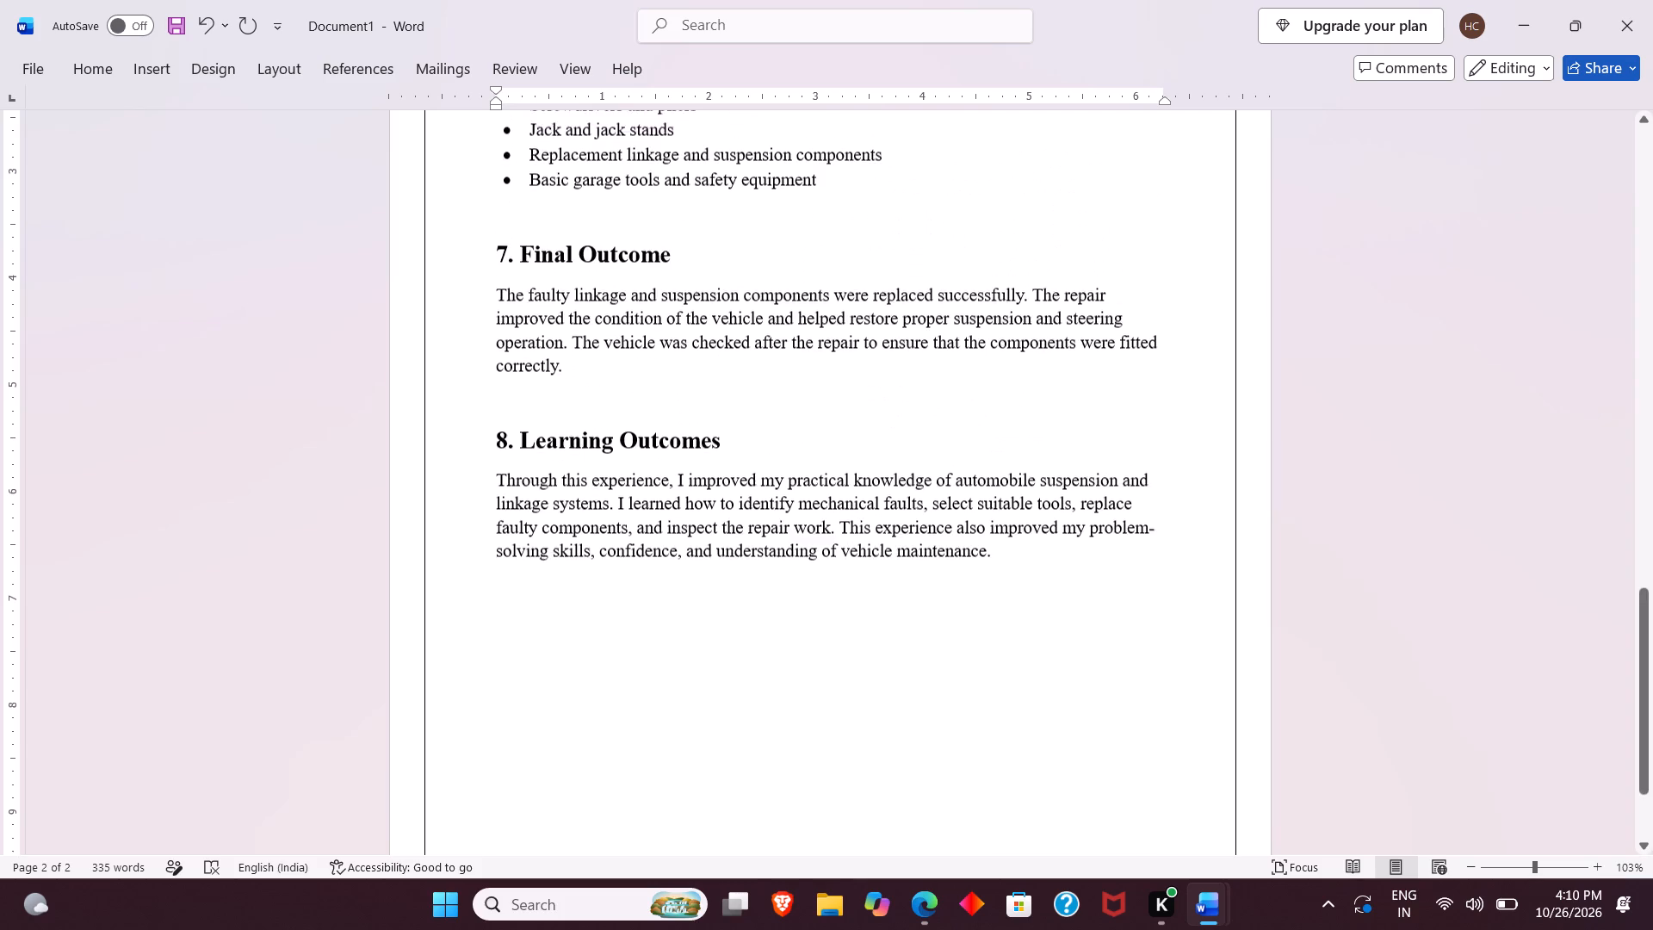
scroll(554, 508, up, 16)
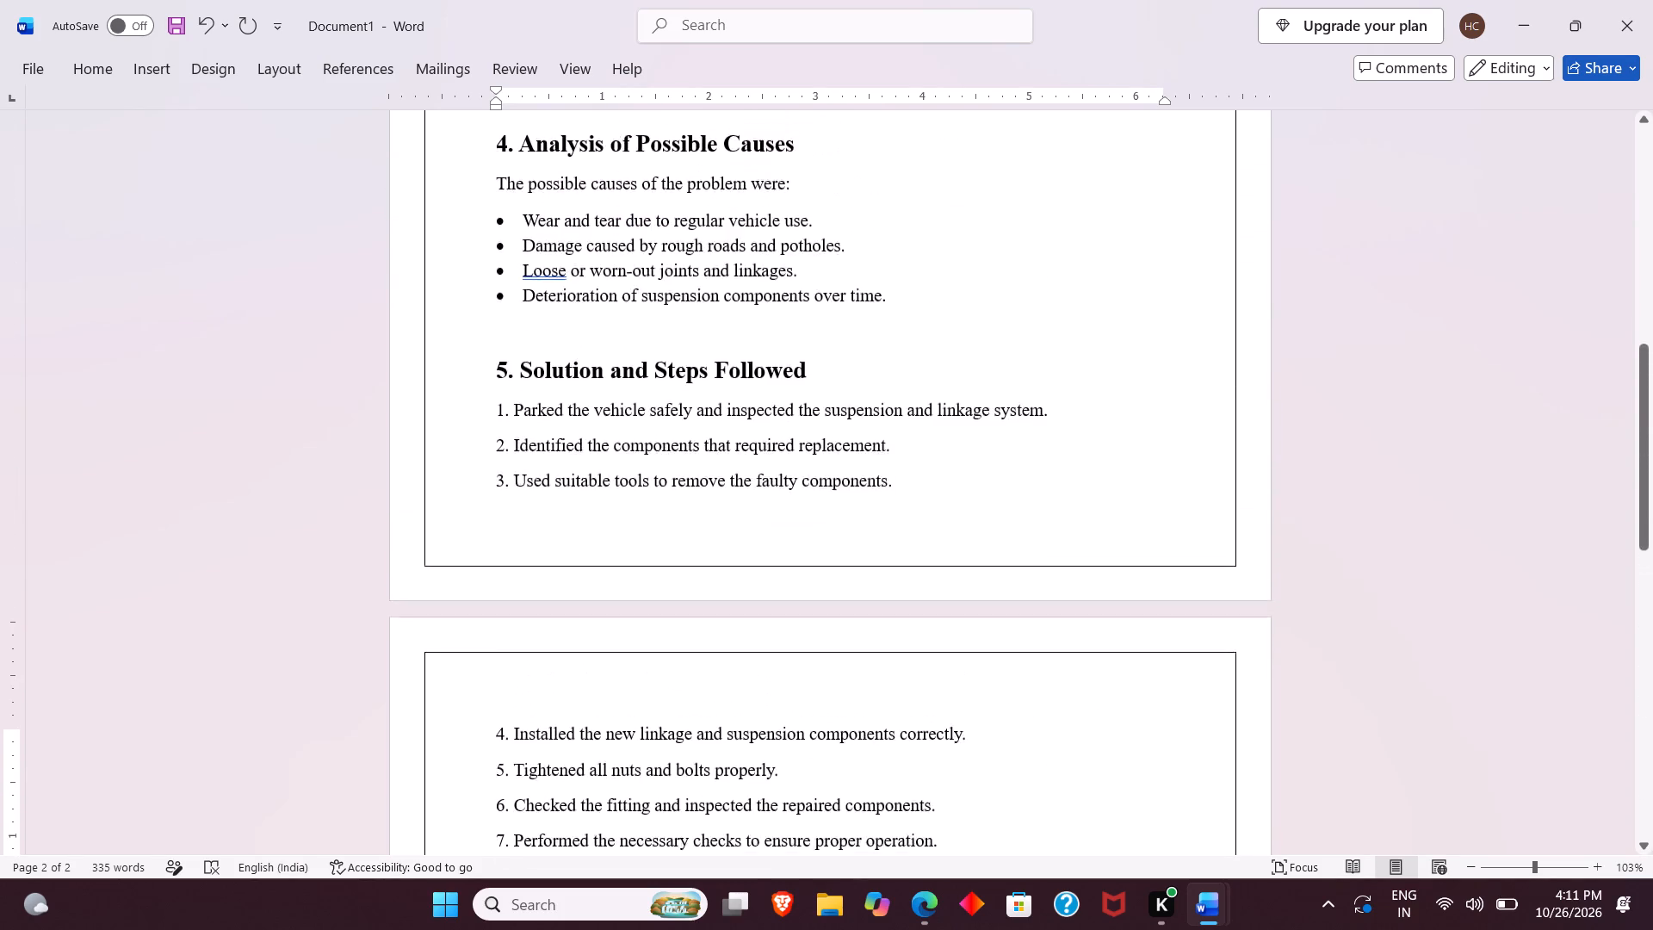
scroll(556, 508, up, 4)
click(568, 486)
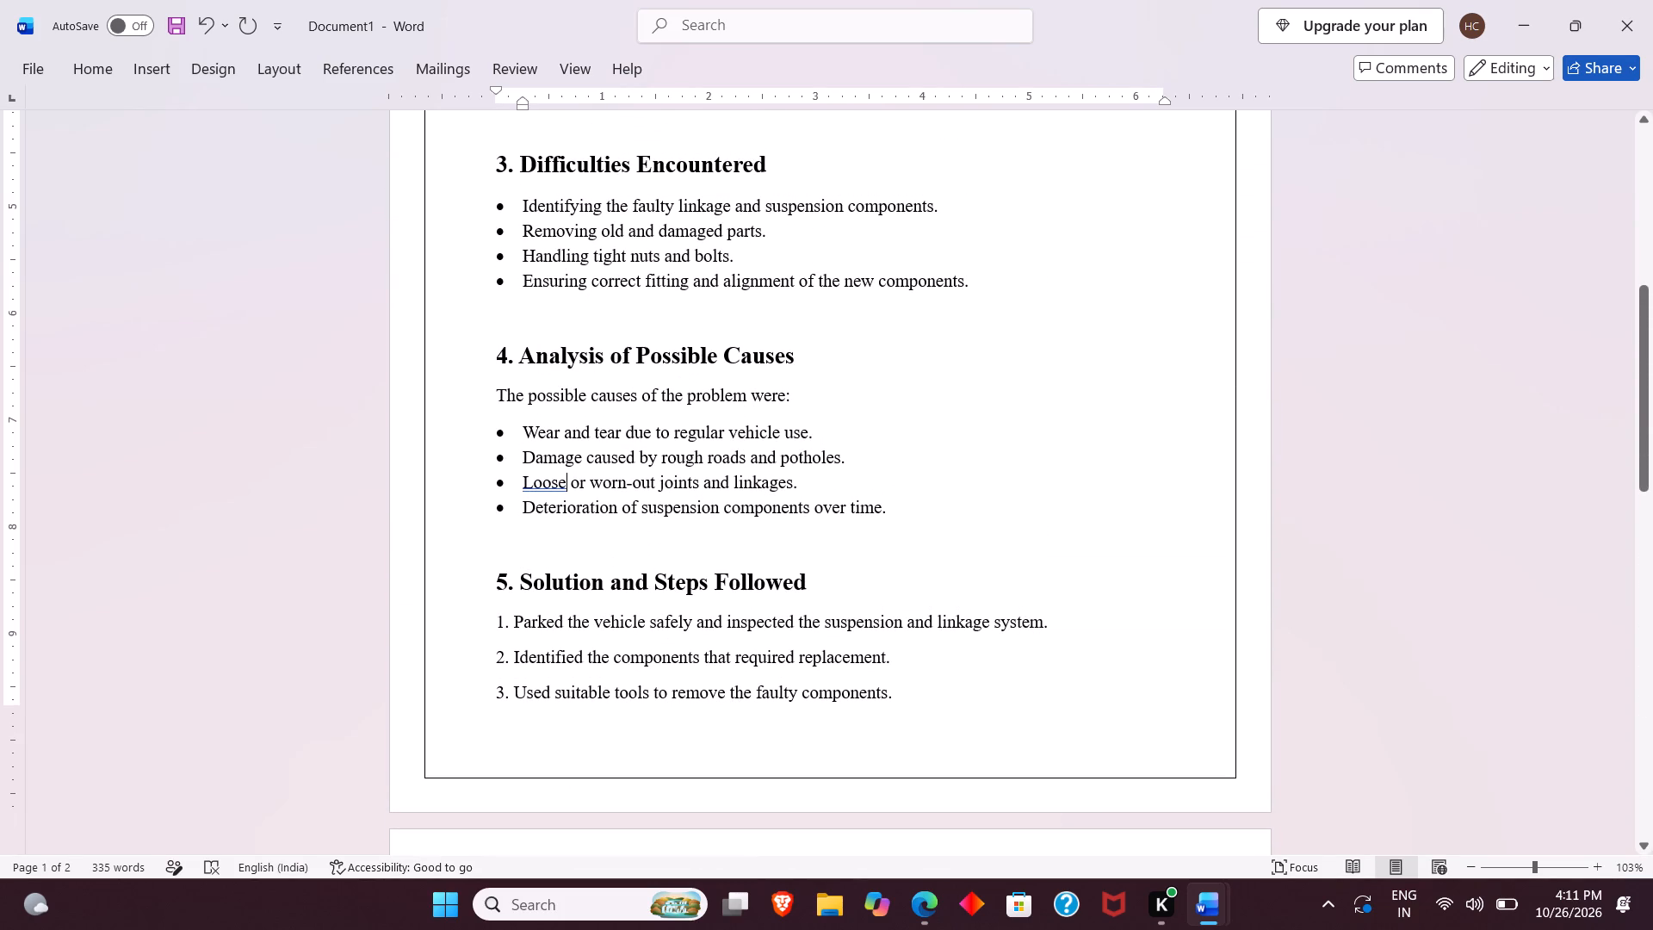
key(Right)
key(BackSpace)
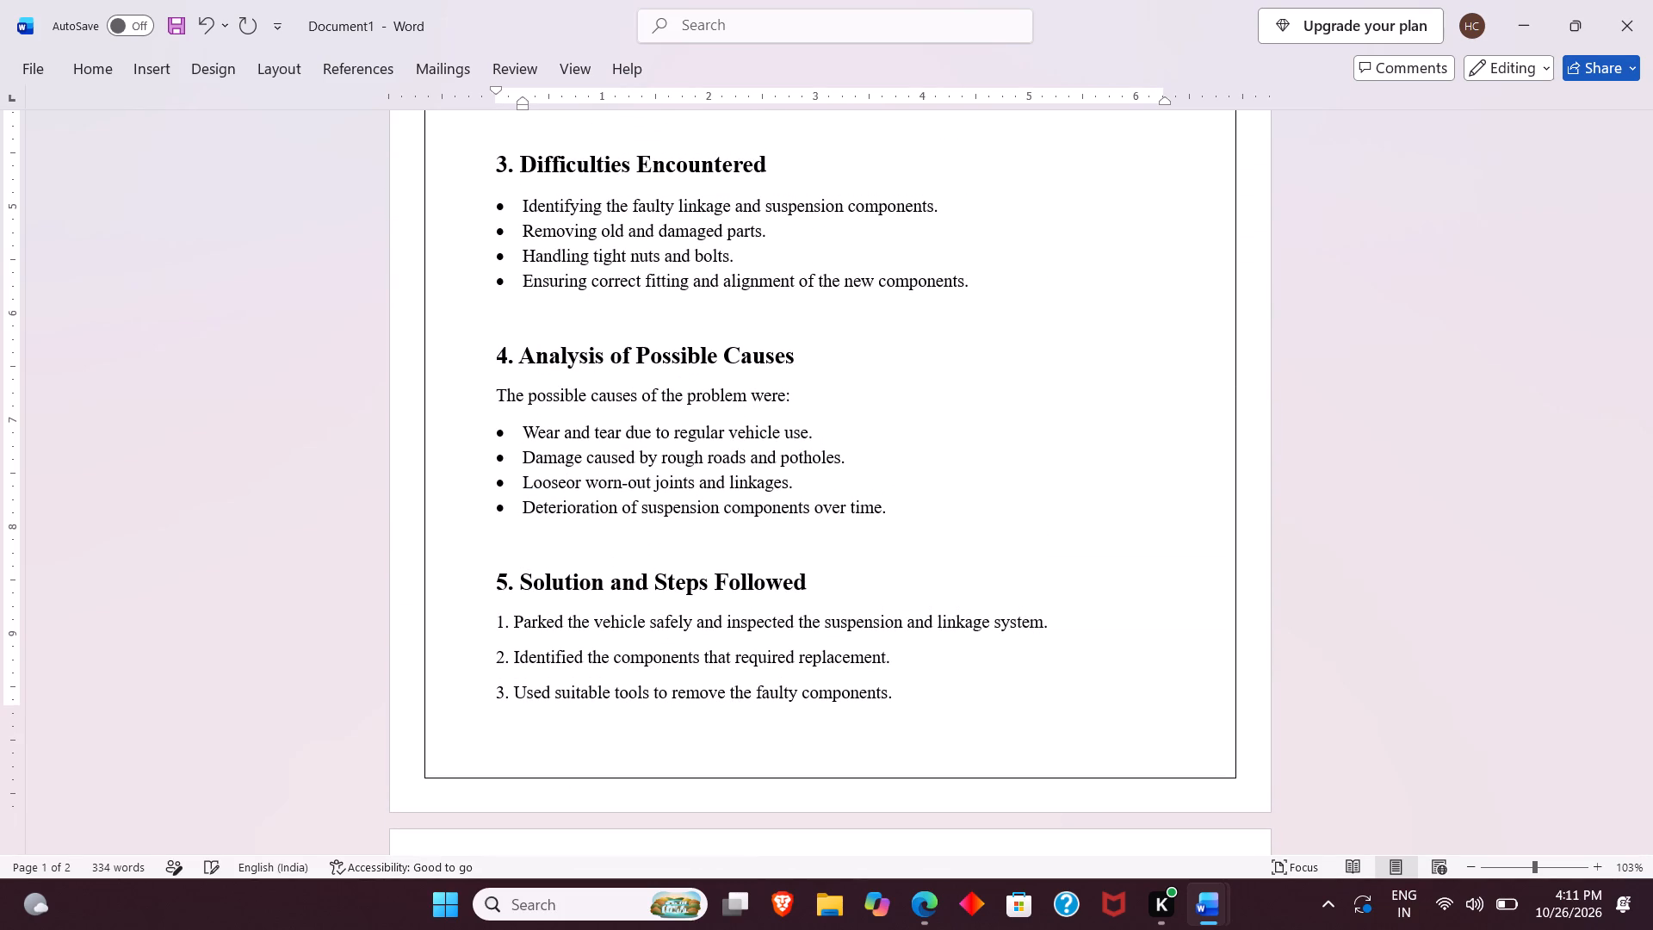
key(space)
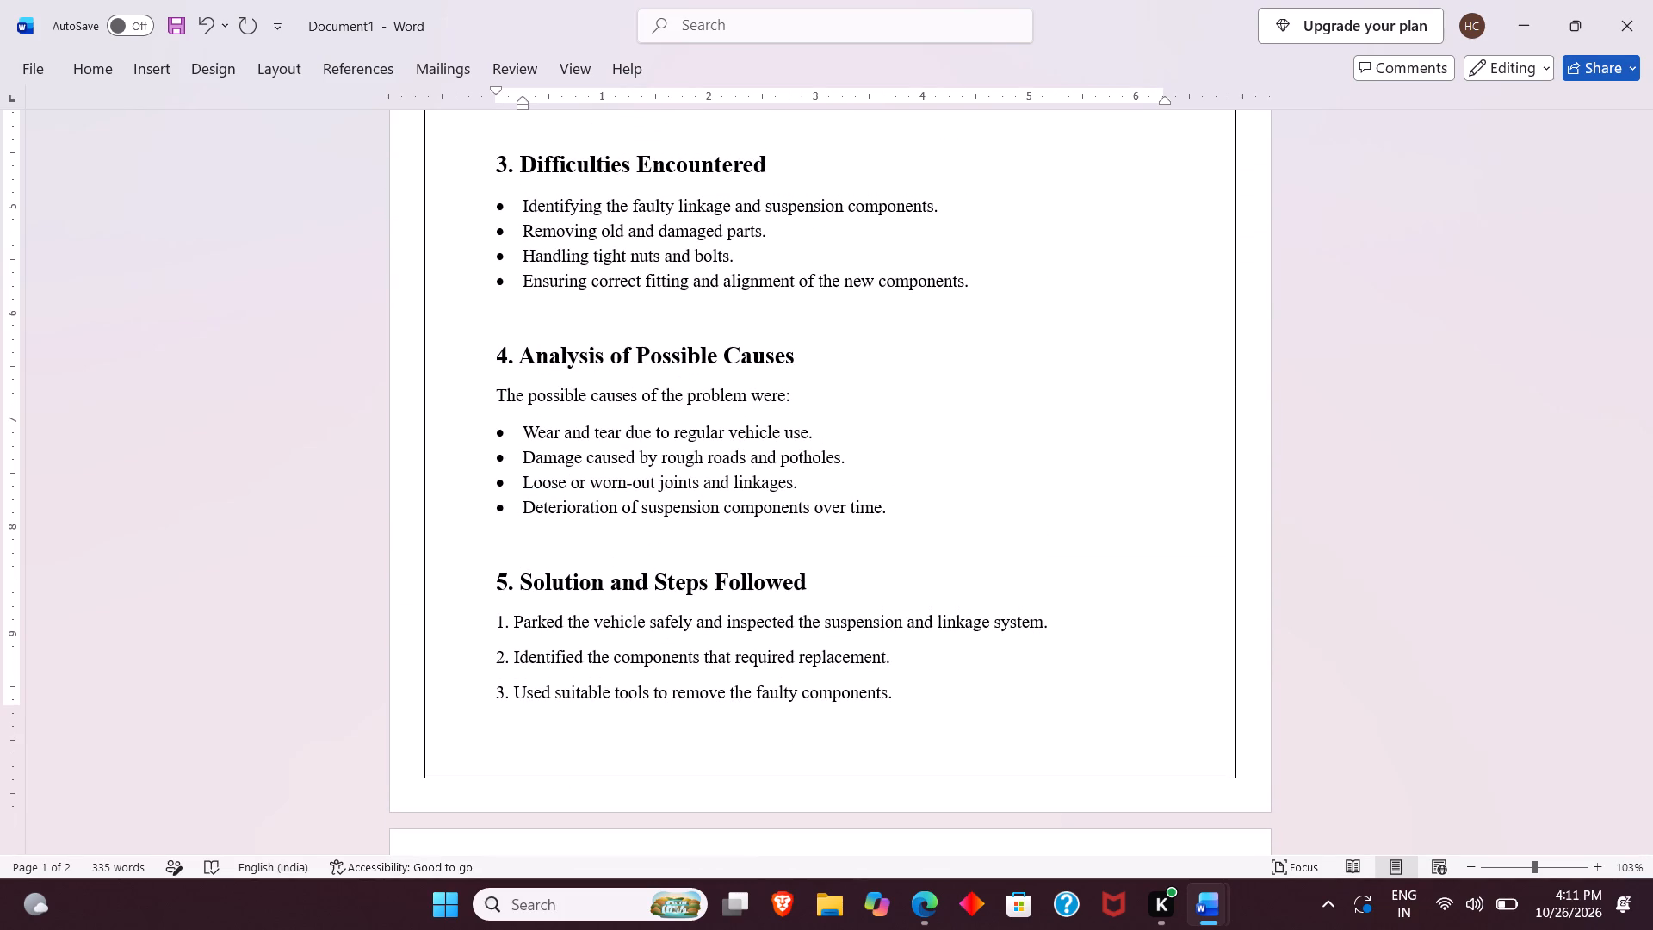
Review both pages of the report from title to Learning Outcomes, checking headings, lists, spacing and page border.
scroll(703, 497, down, 1)
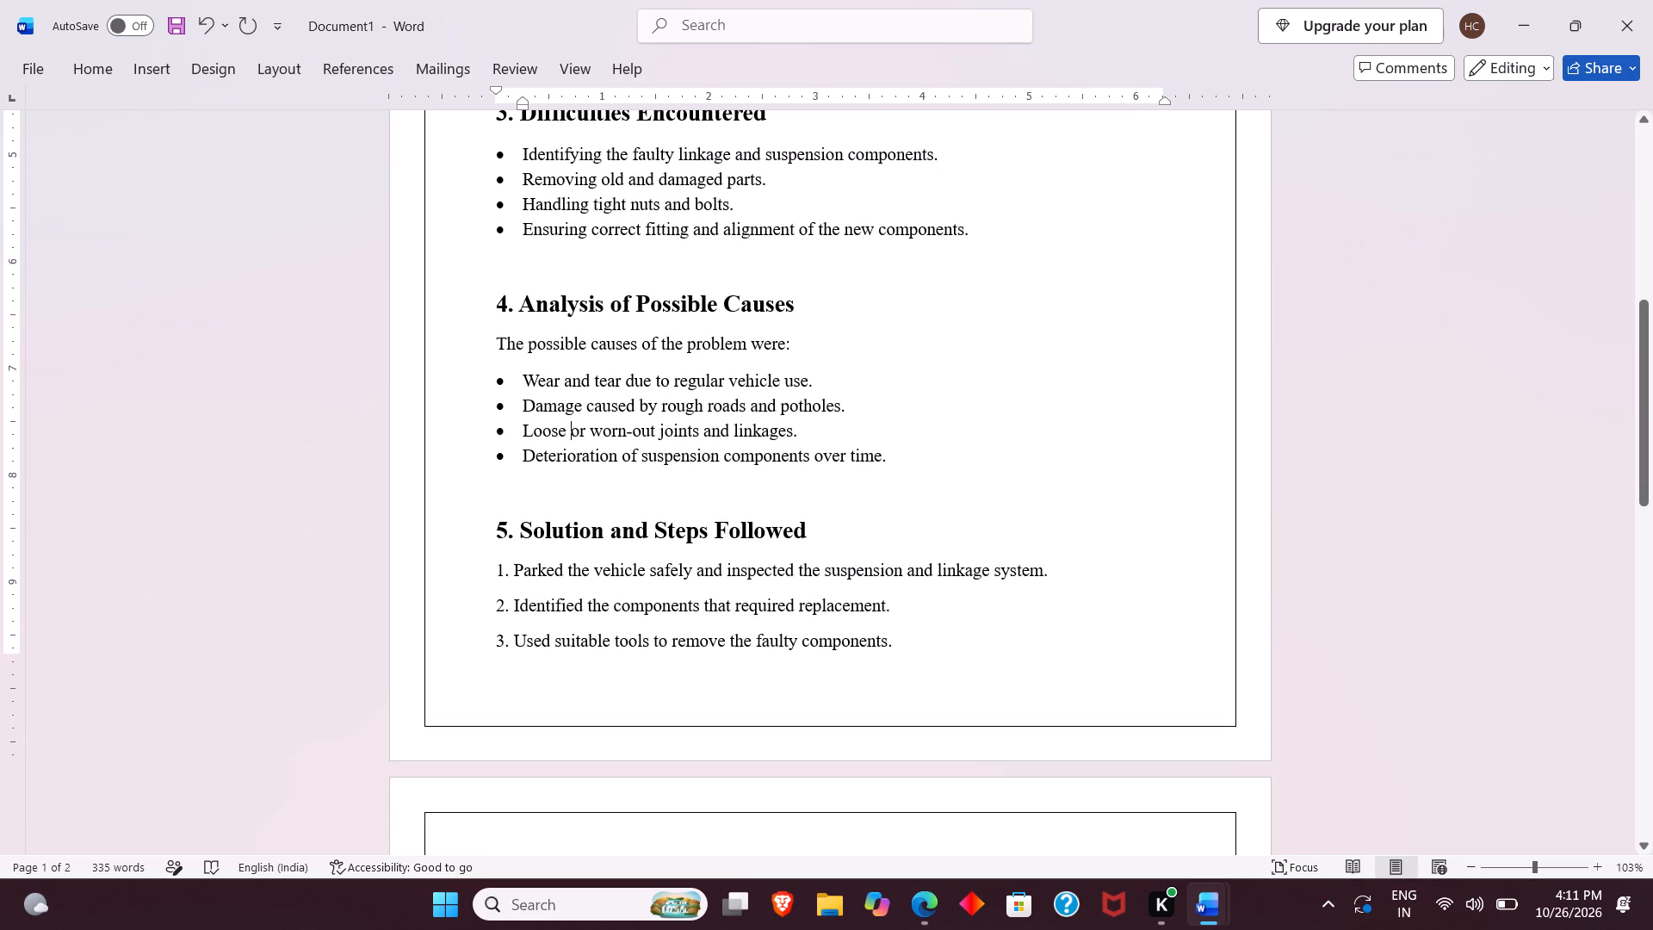
scroll(687, 493, up, 13)
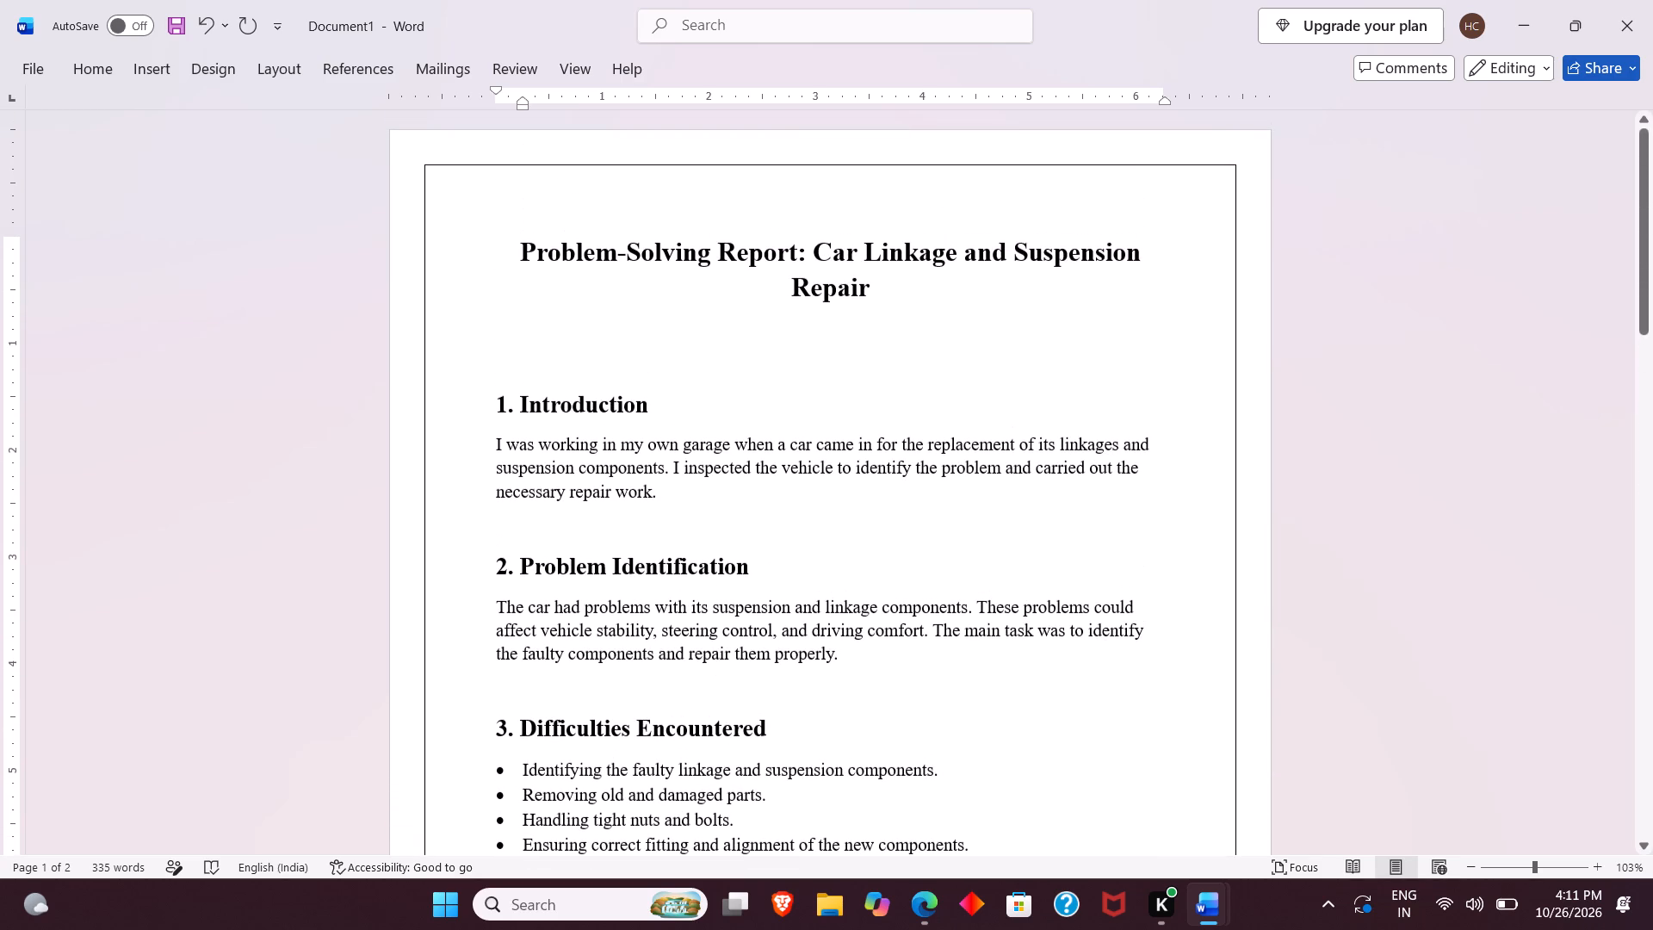
scroll(674, 511, up, 5)
scroll(672, 427, down, 1)
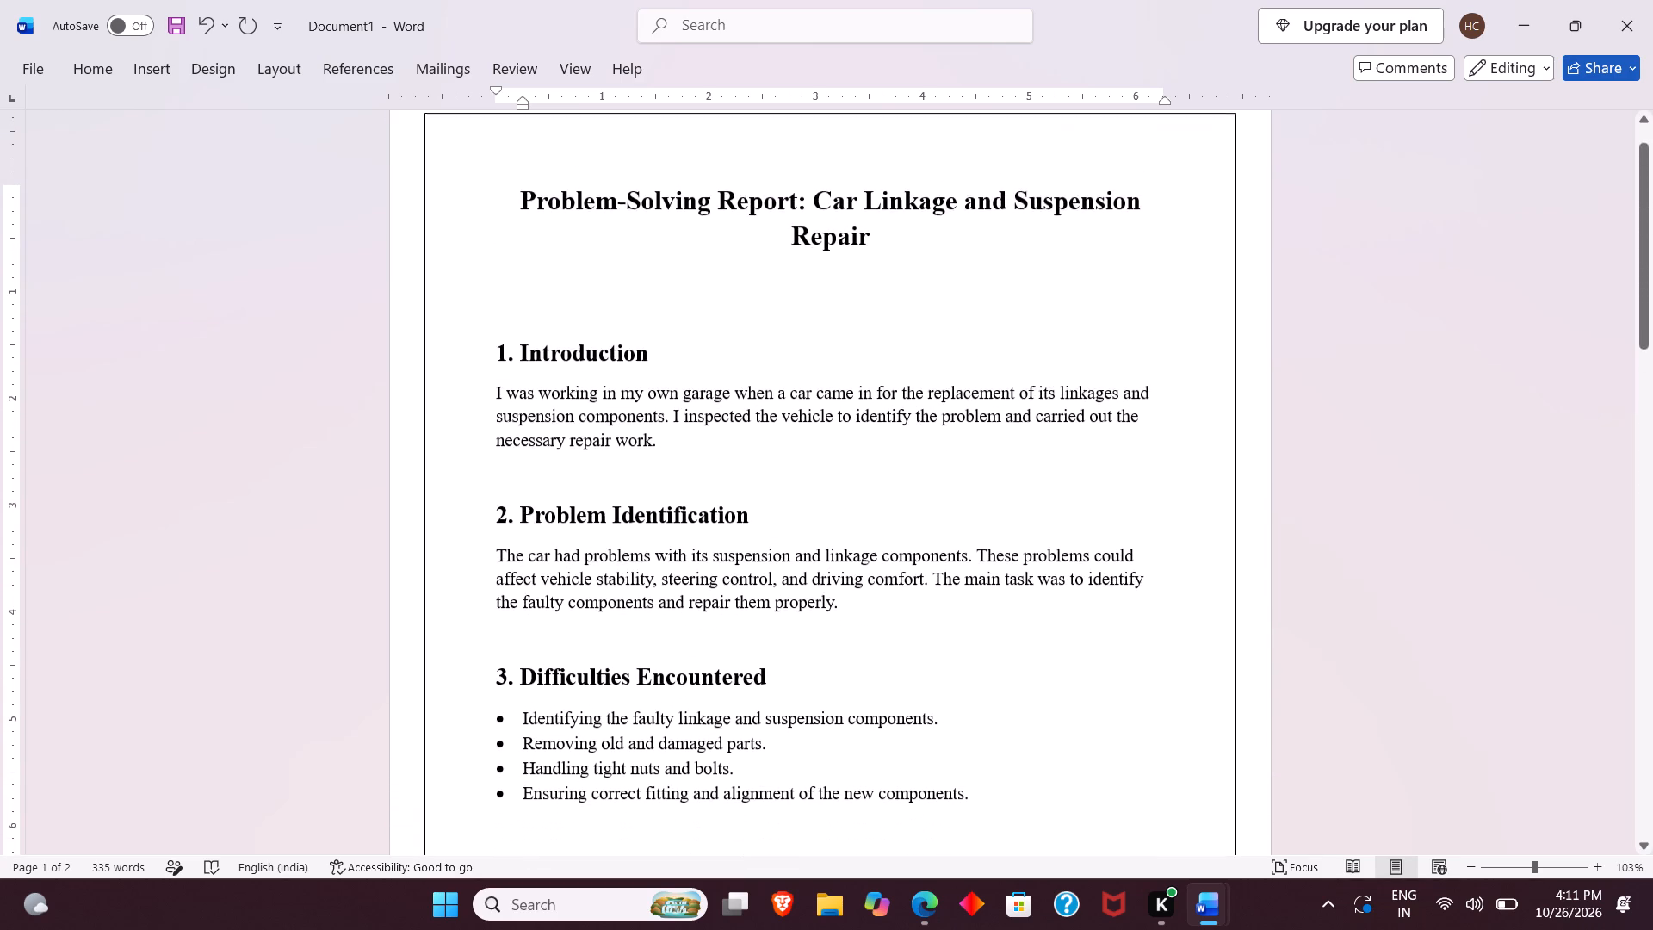
scroll(669, 429, down, 12)
scroll(668, 432, down, 9)
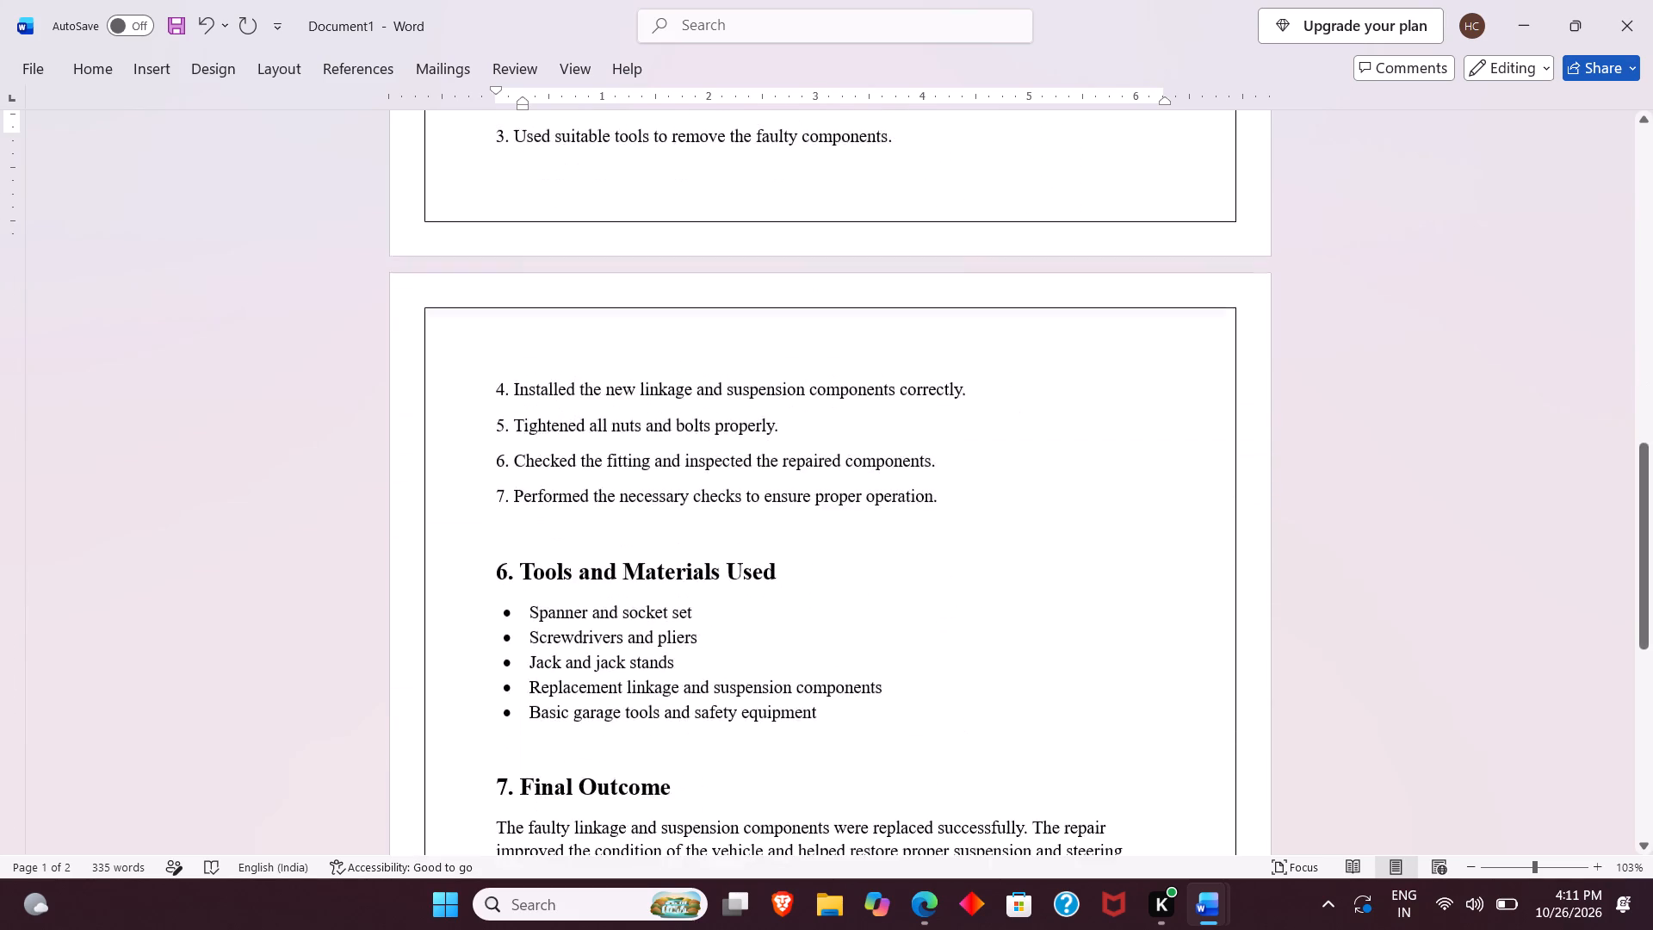
scroll(666, 436, down, 12)
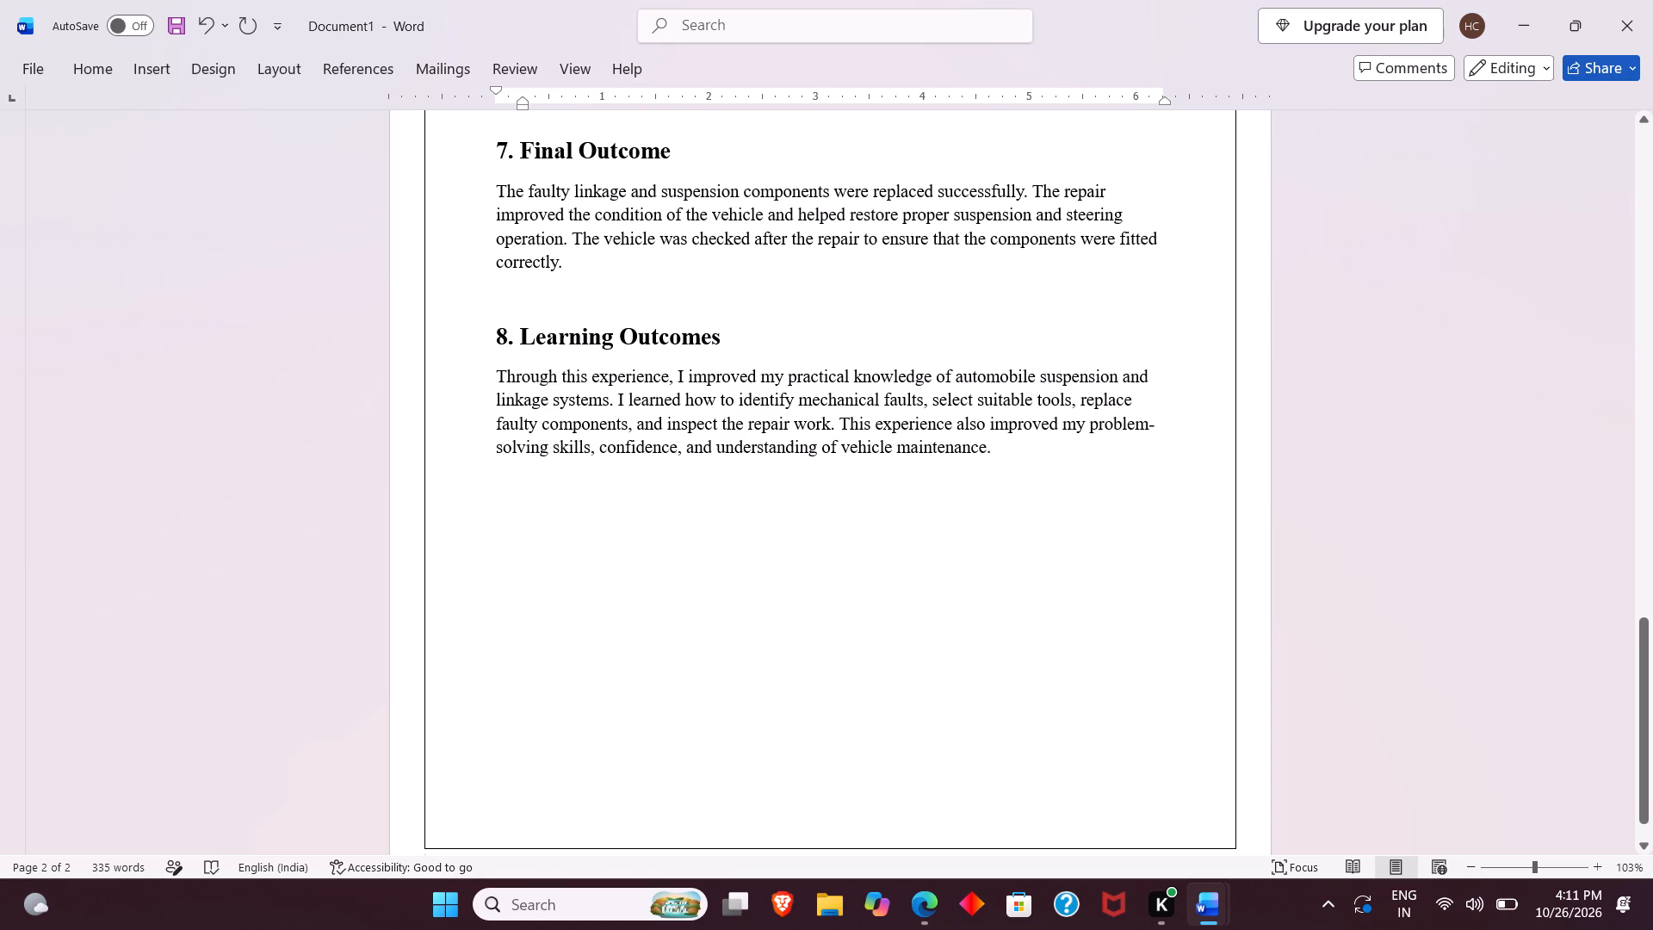
scroll(562, 531, up, 6)
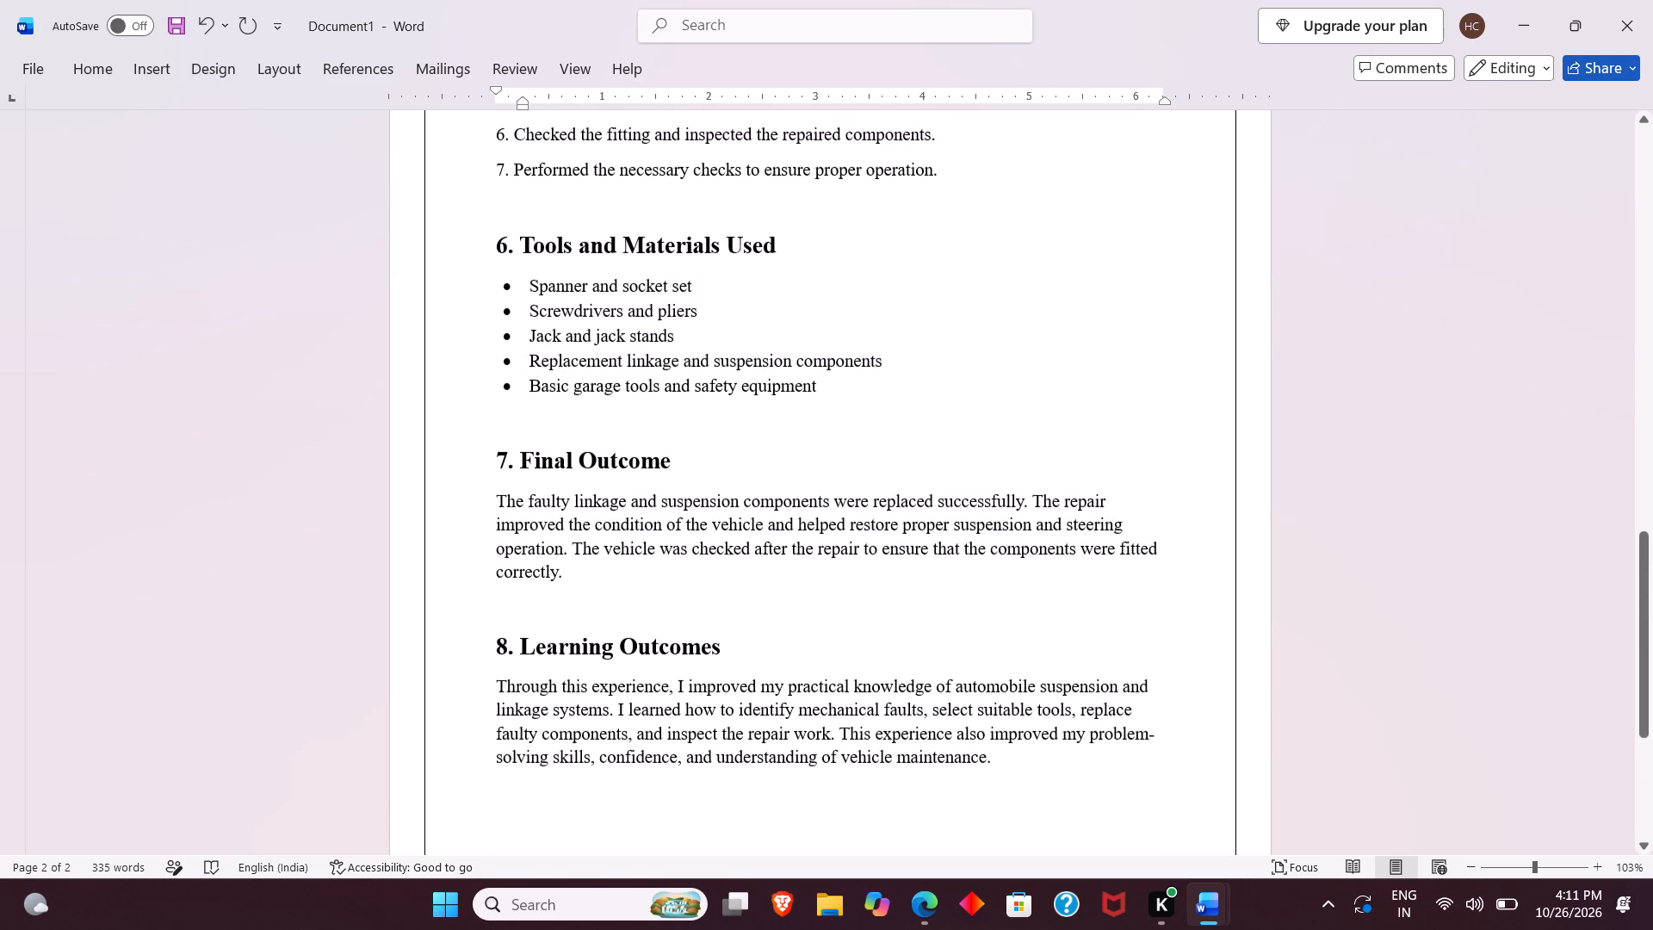
scroll(562, 531, up, 17)
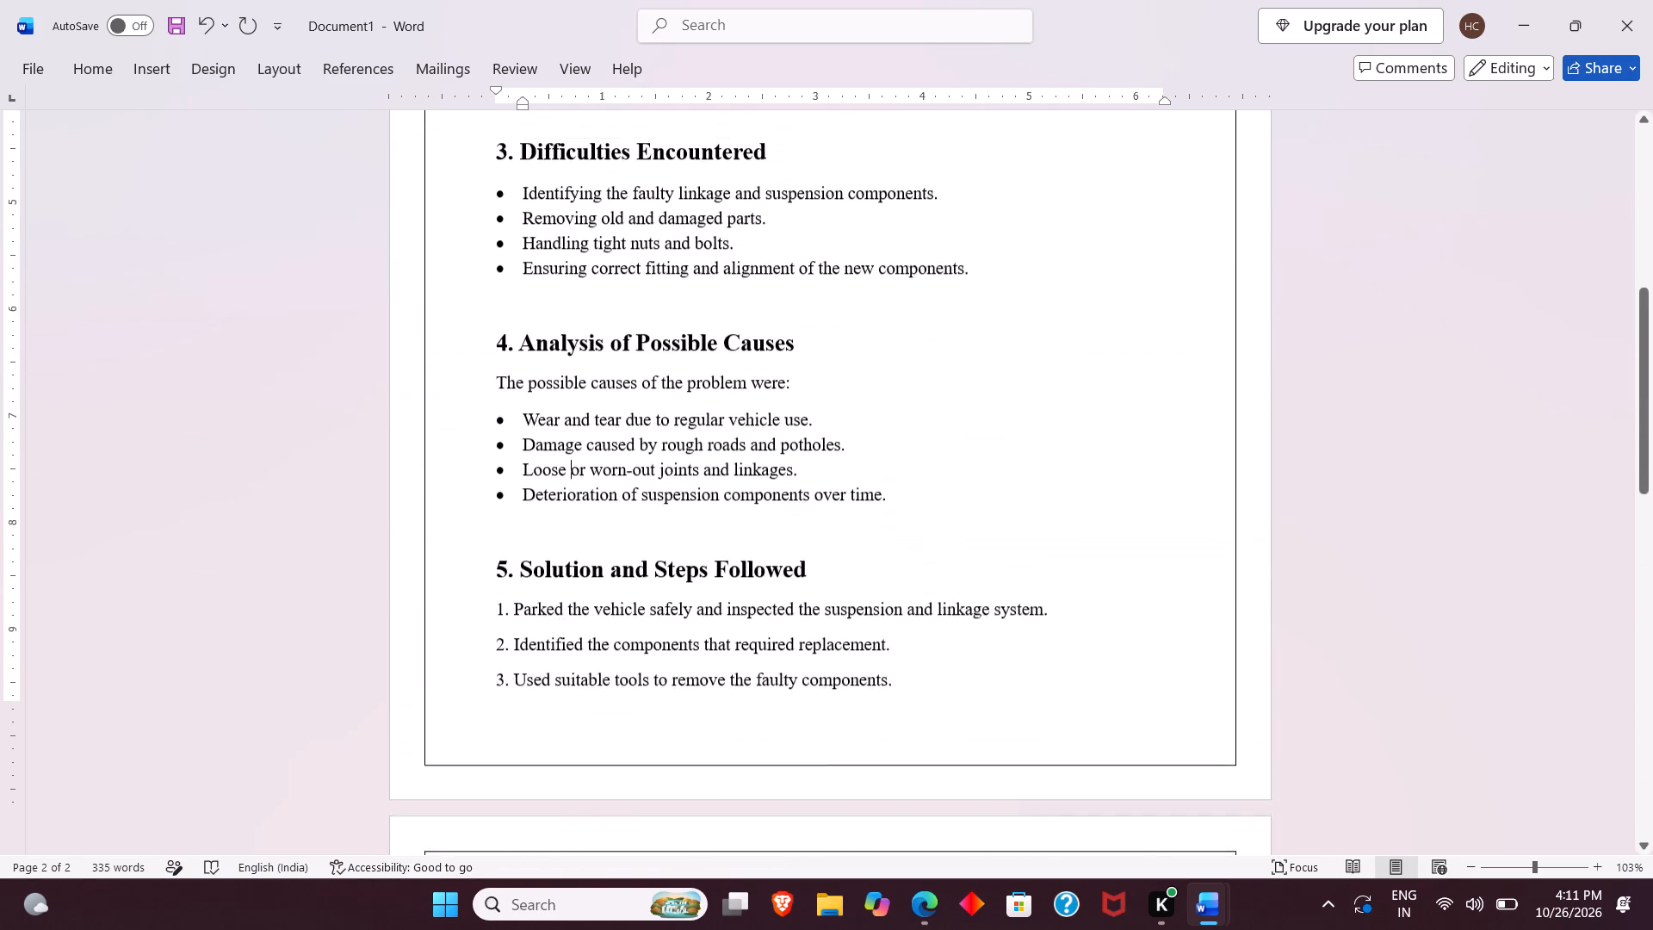
scroll(562, 531, up, 17)
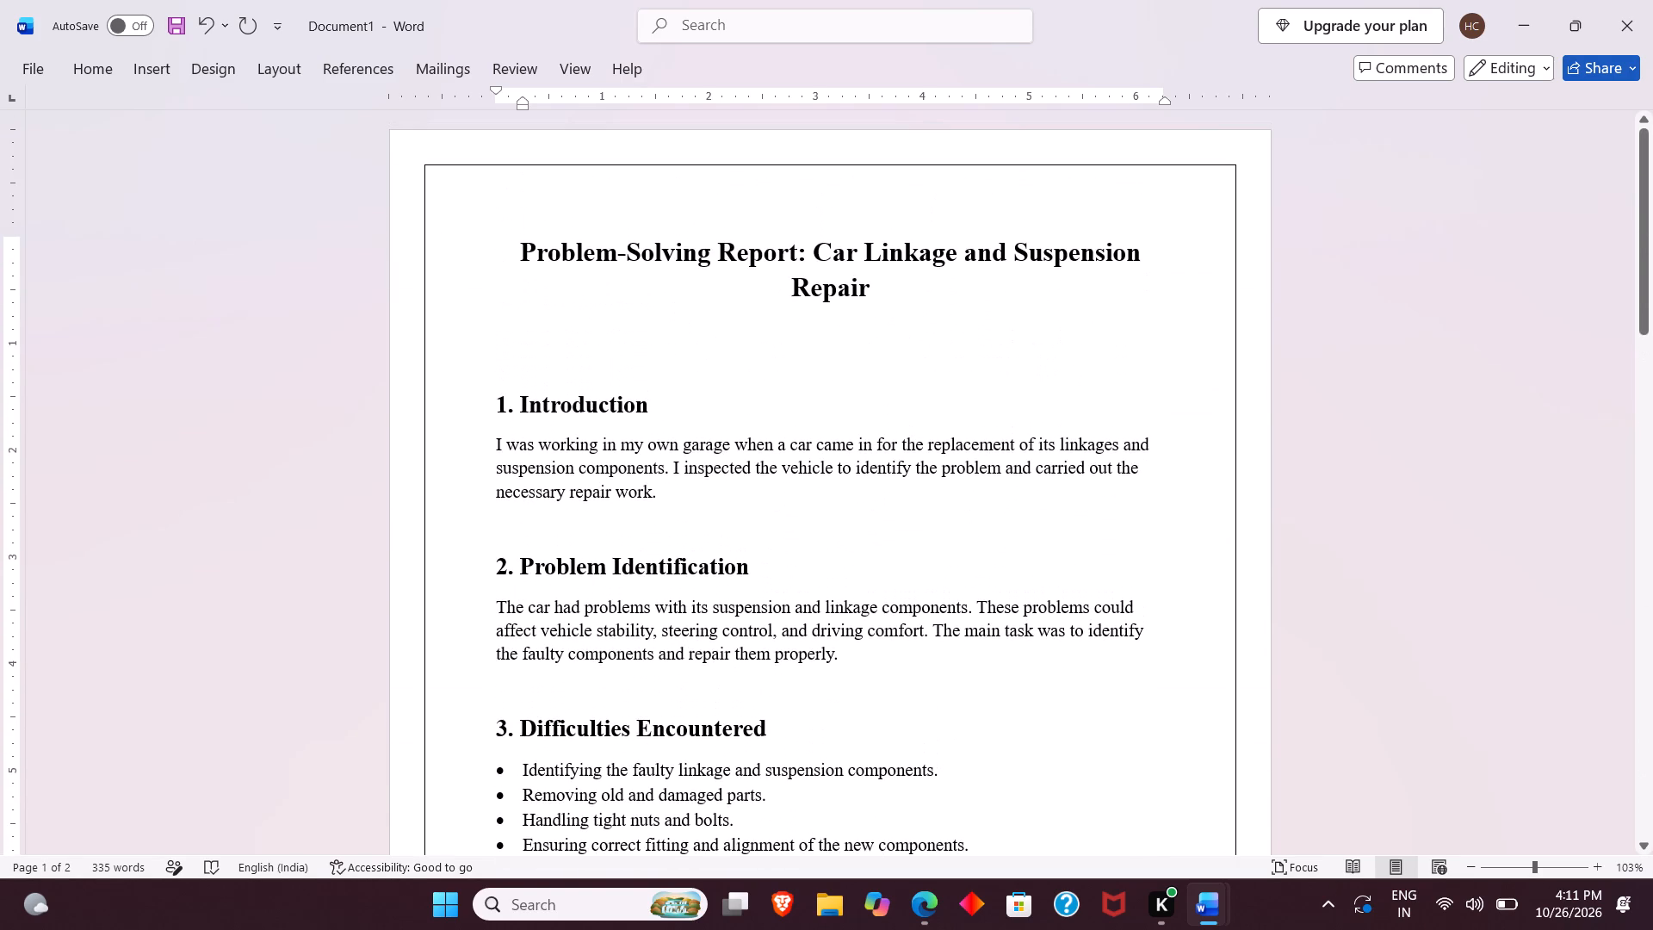
scroll(562, 531, up, 2)
scroll(604, 413, down, 13)
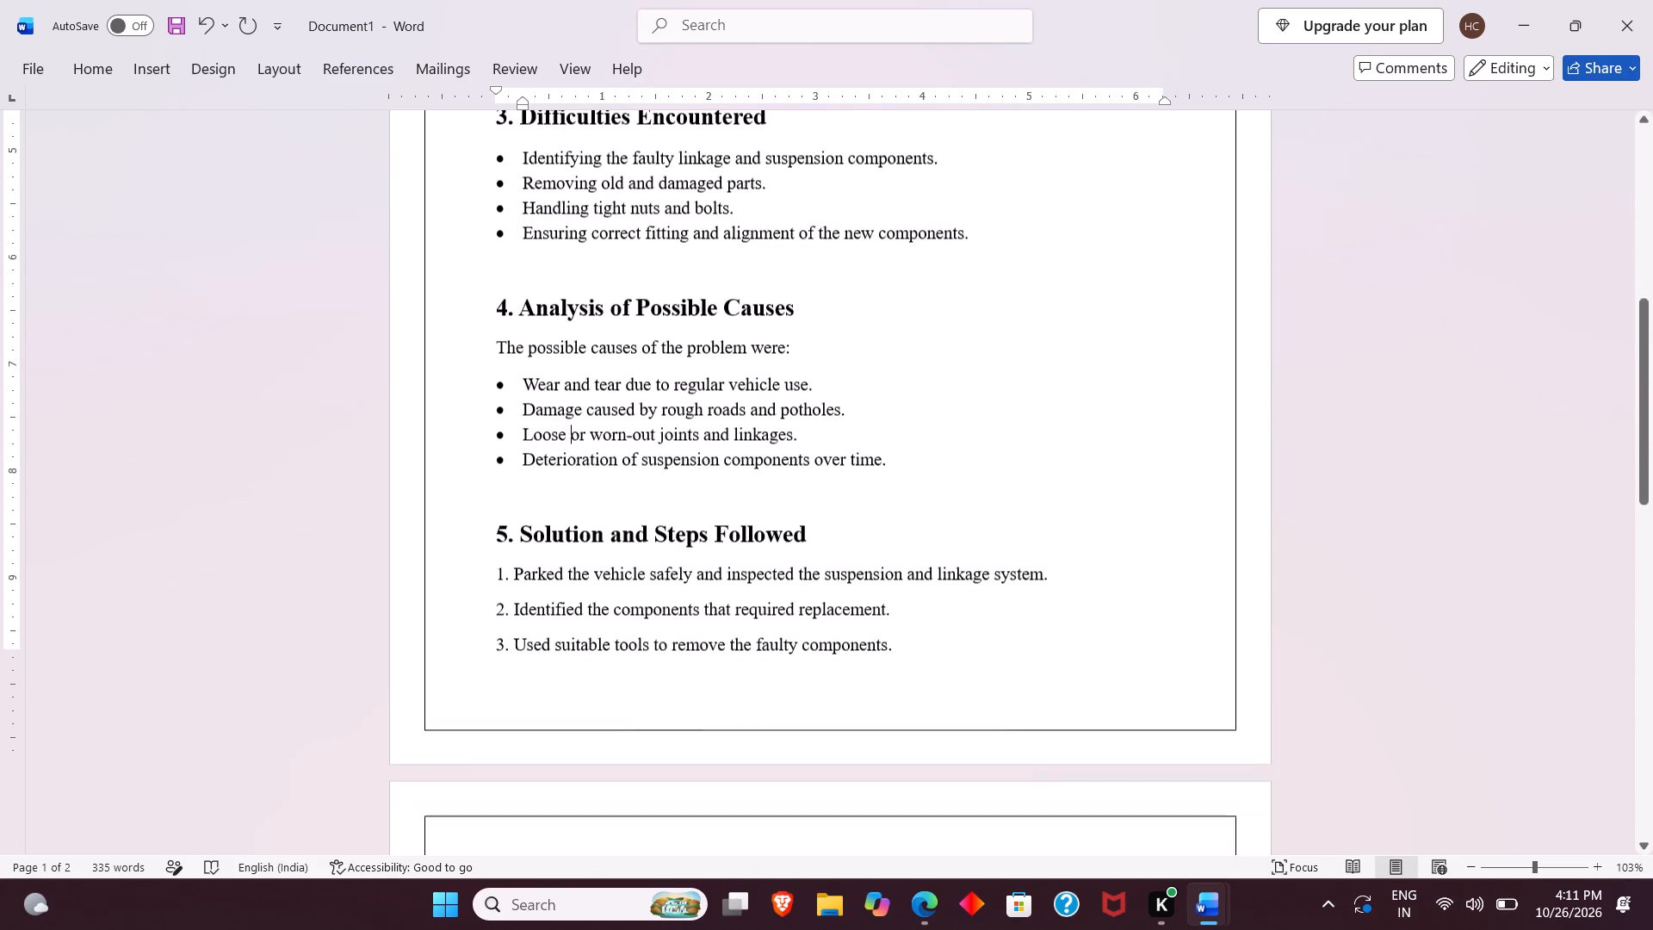
scroll(604, 416, down, 11)
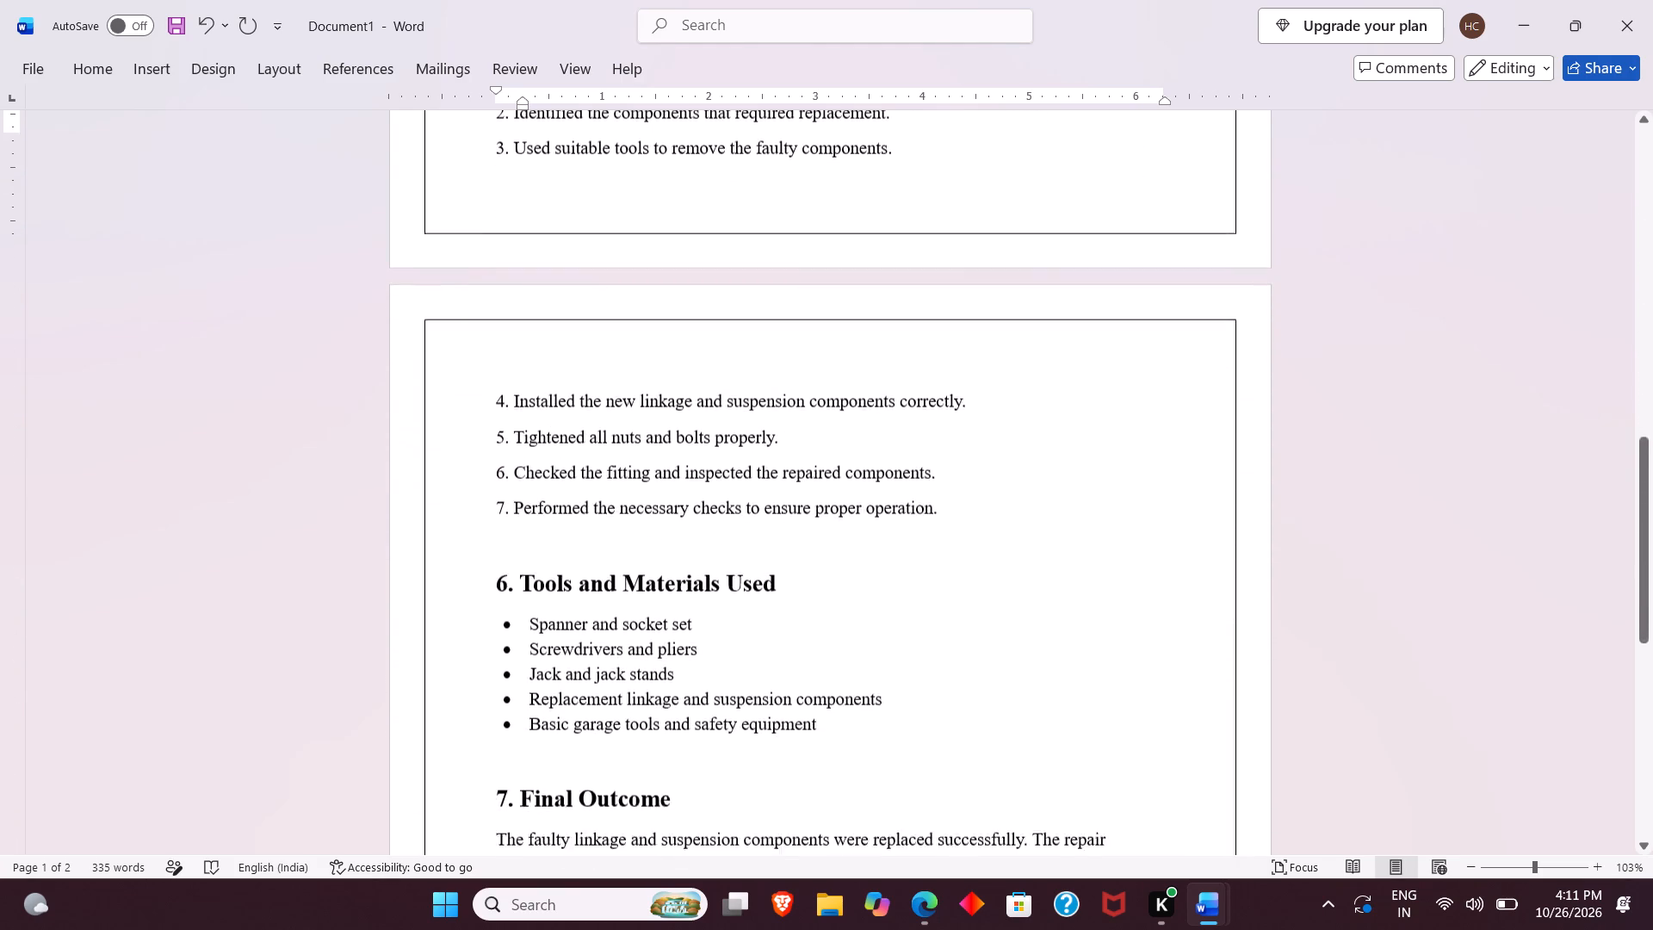
scroll(604, 416, down, 8)
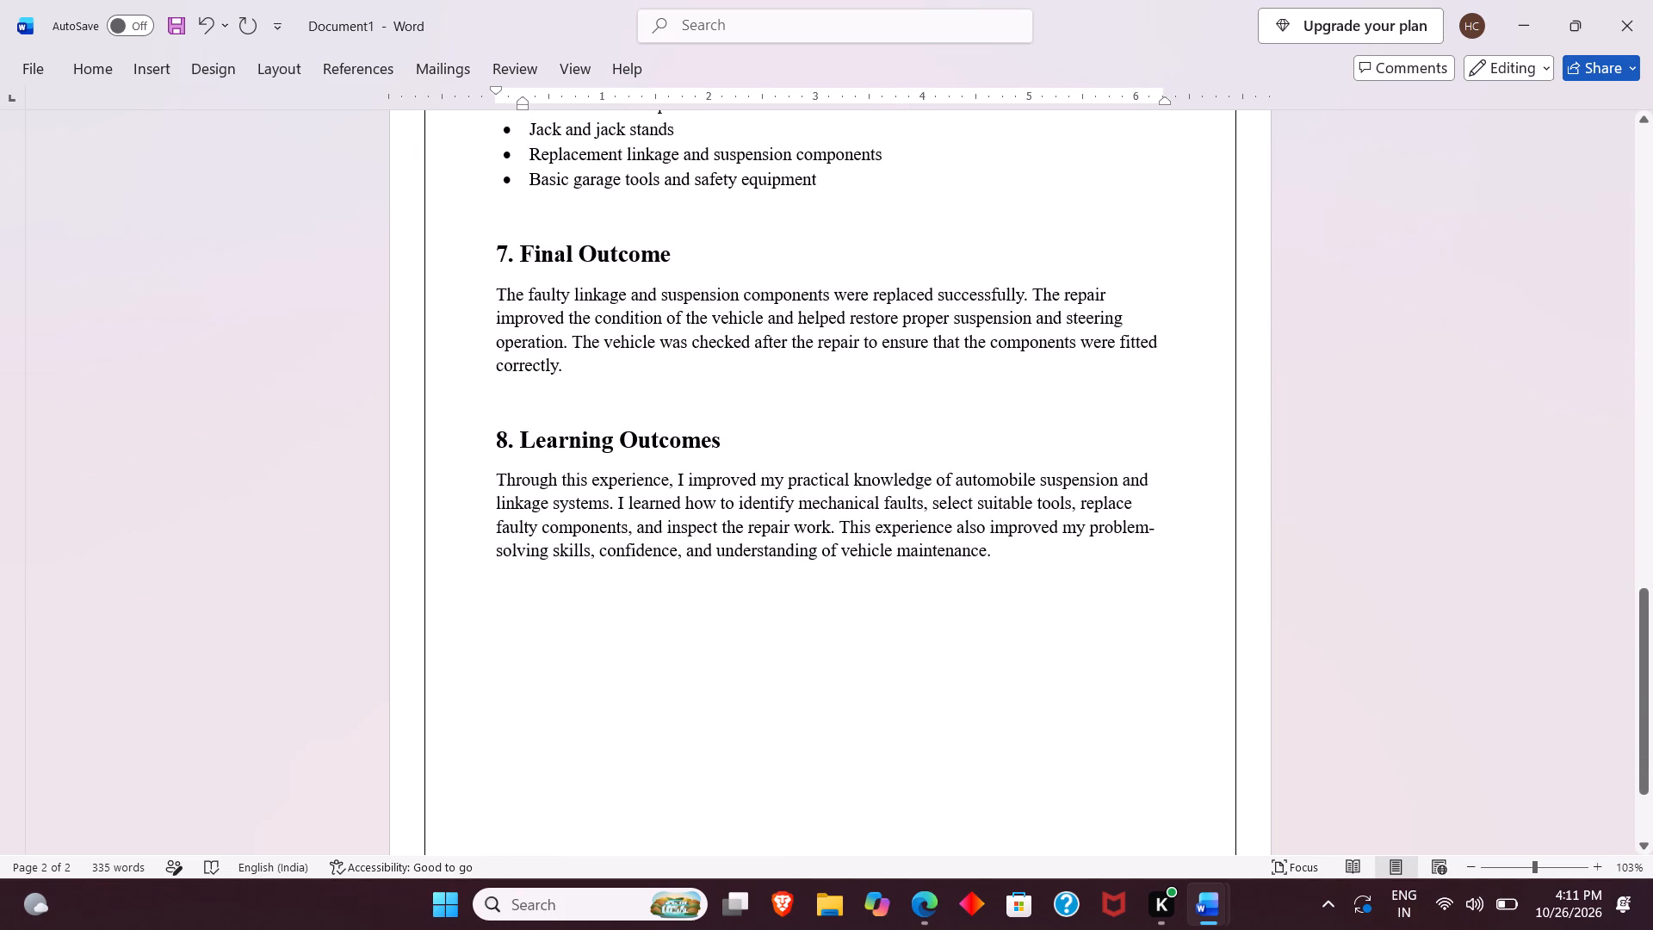
scroll(775, 570, down, 1)
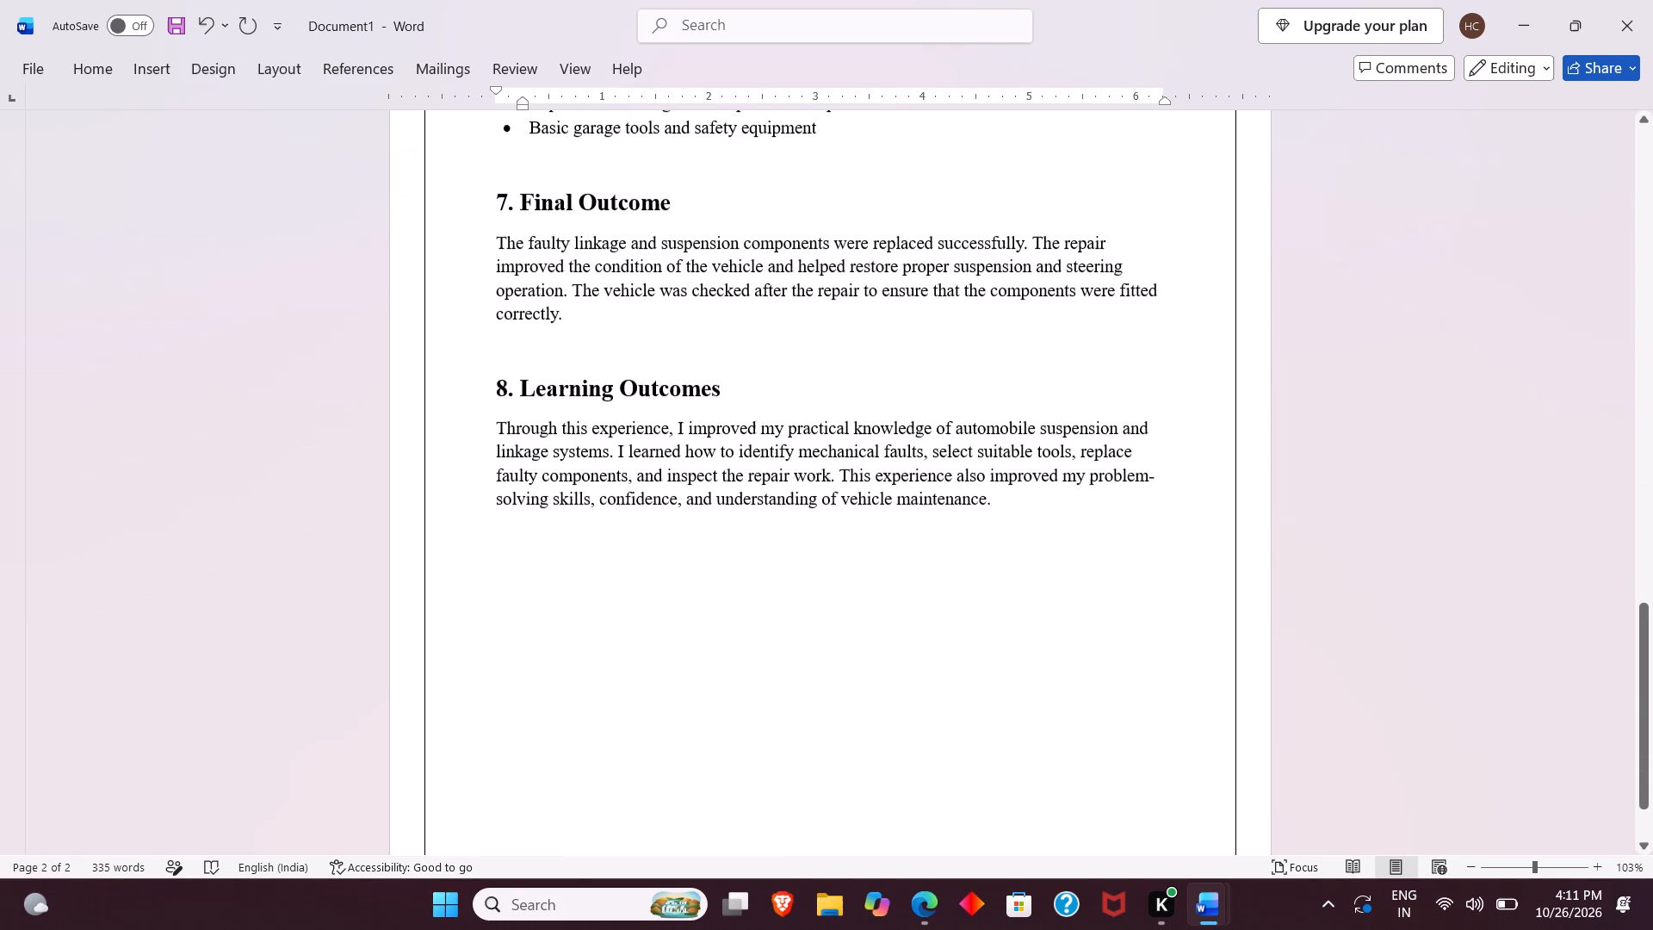
scroll(932, 528, up, 5)
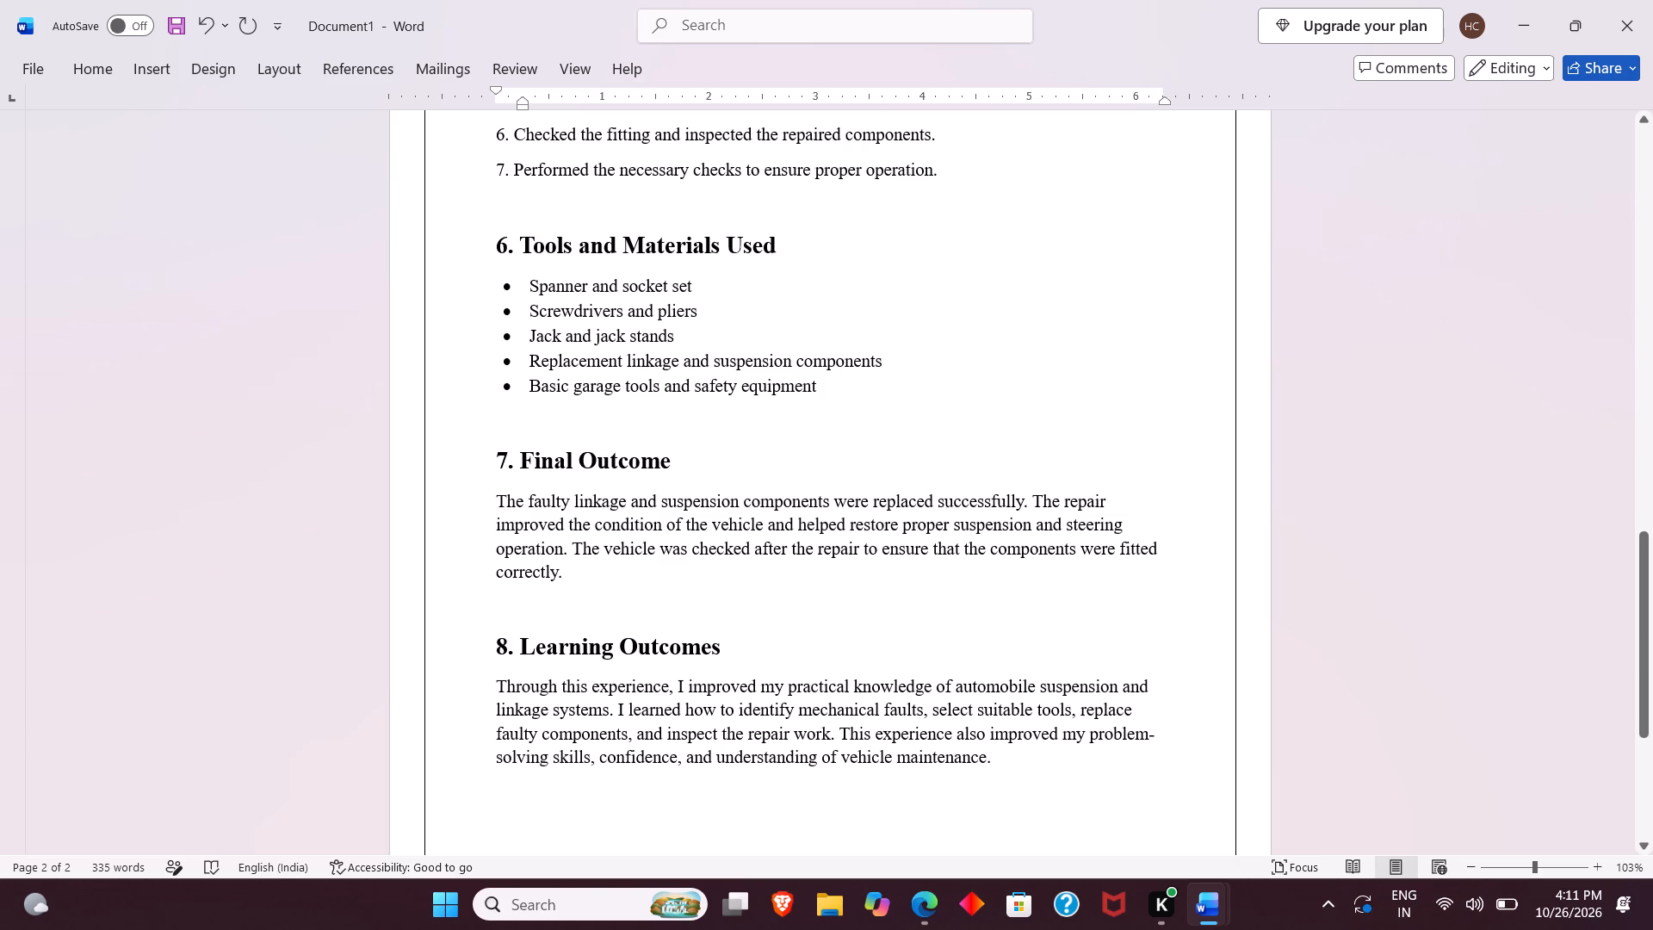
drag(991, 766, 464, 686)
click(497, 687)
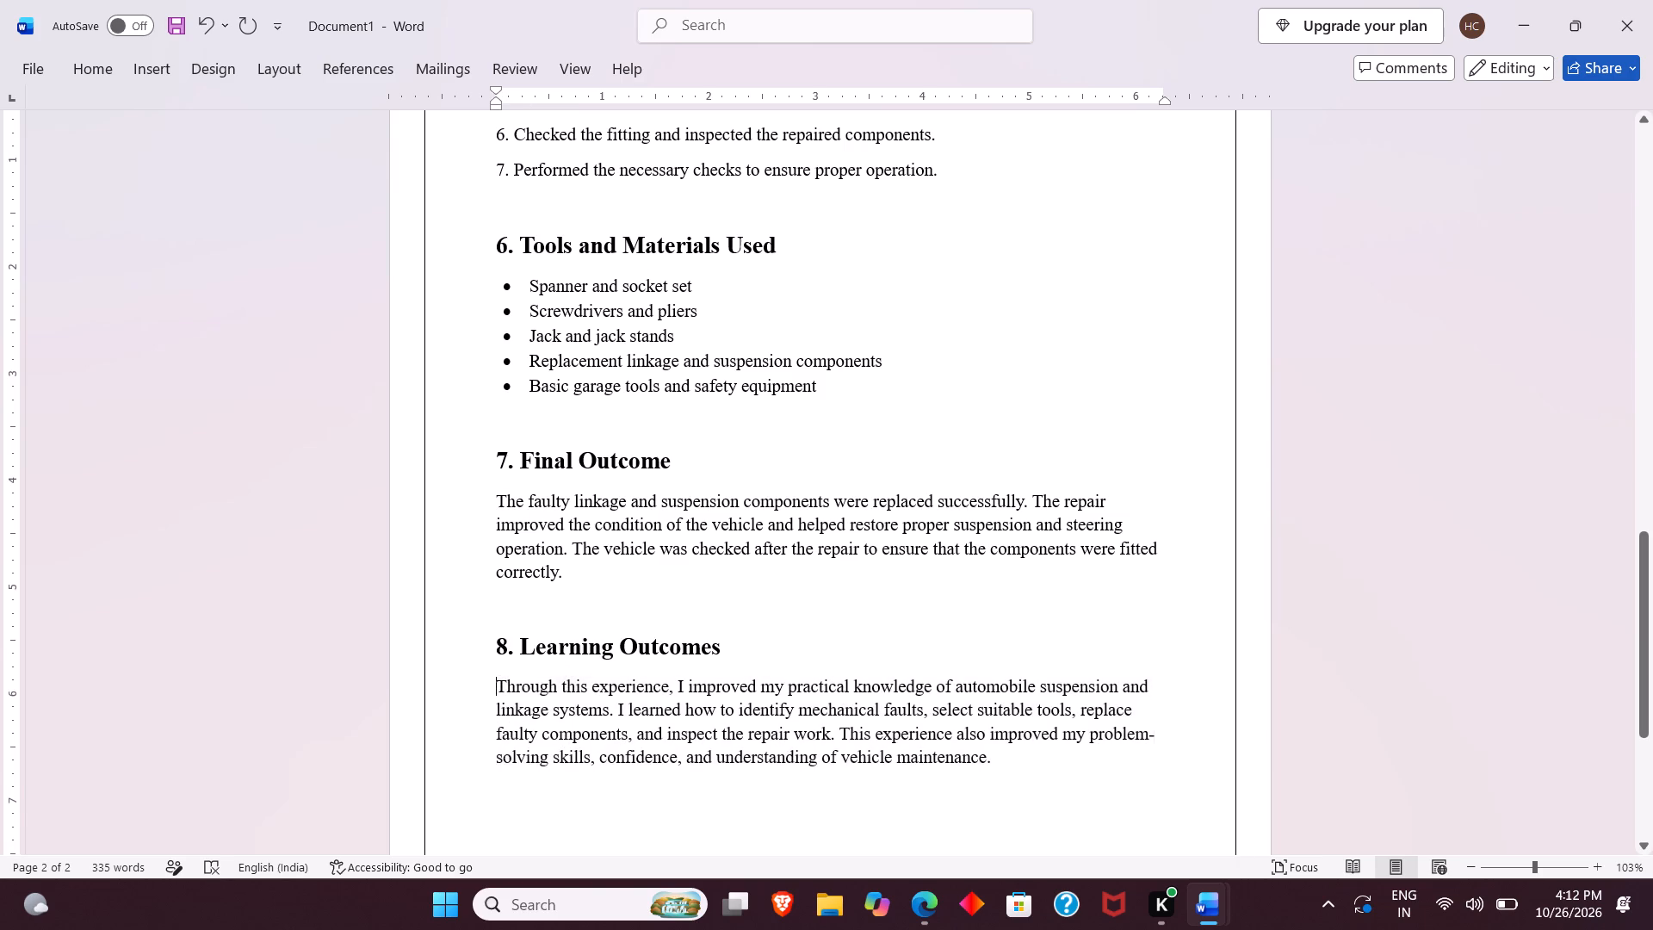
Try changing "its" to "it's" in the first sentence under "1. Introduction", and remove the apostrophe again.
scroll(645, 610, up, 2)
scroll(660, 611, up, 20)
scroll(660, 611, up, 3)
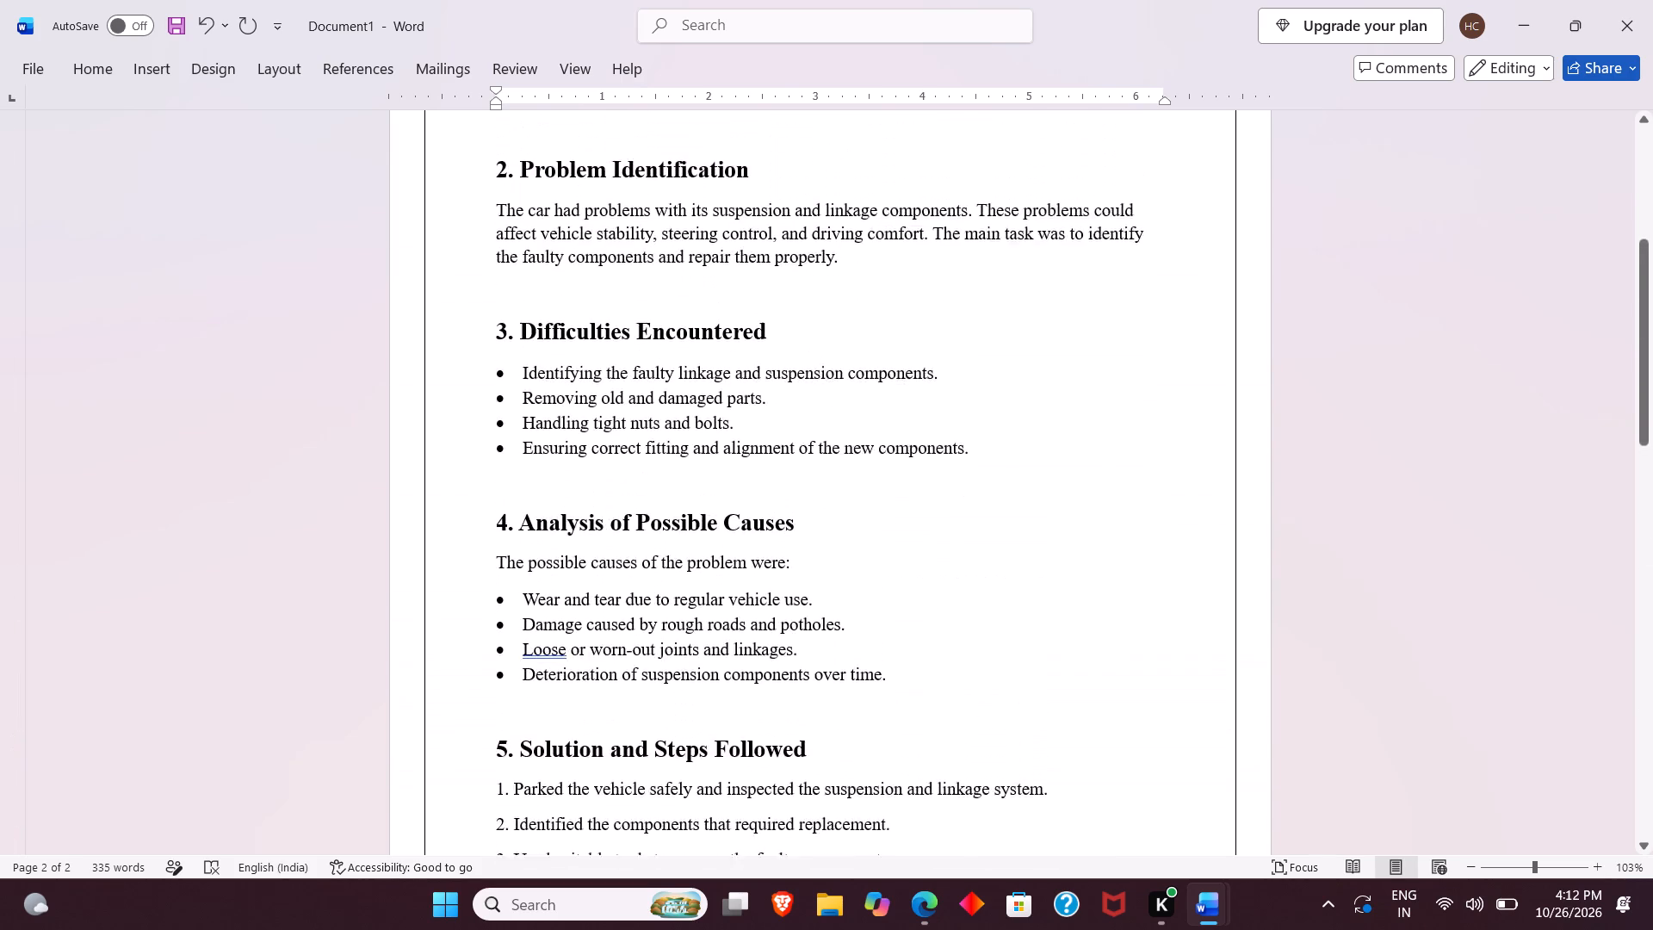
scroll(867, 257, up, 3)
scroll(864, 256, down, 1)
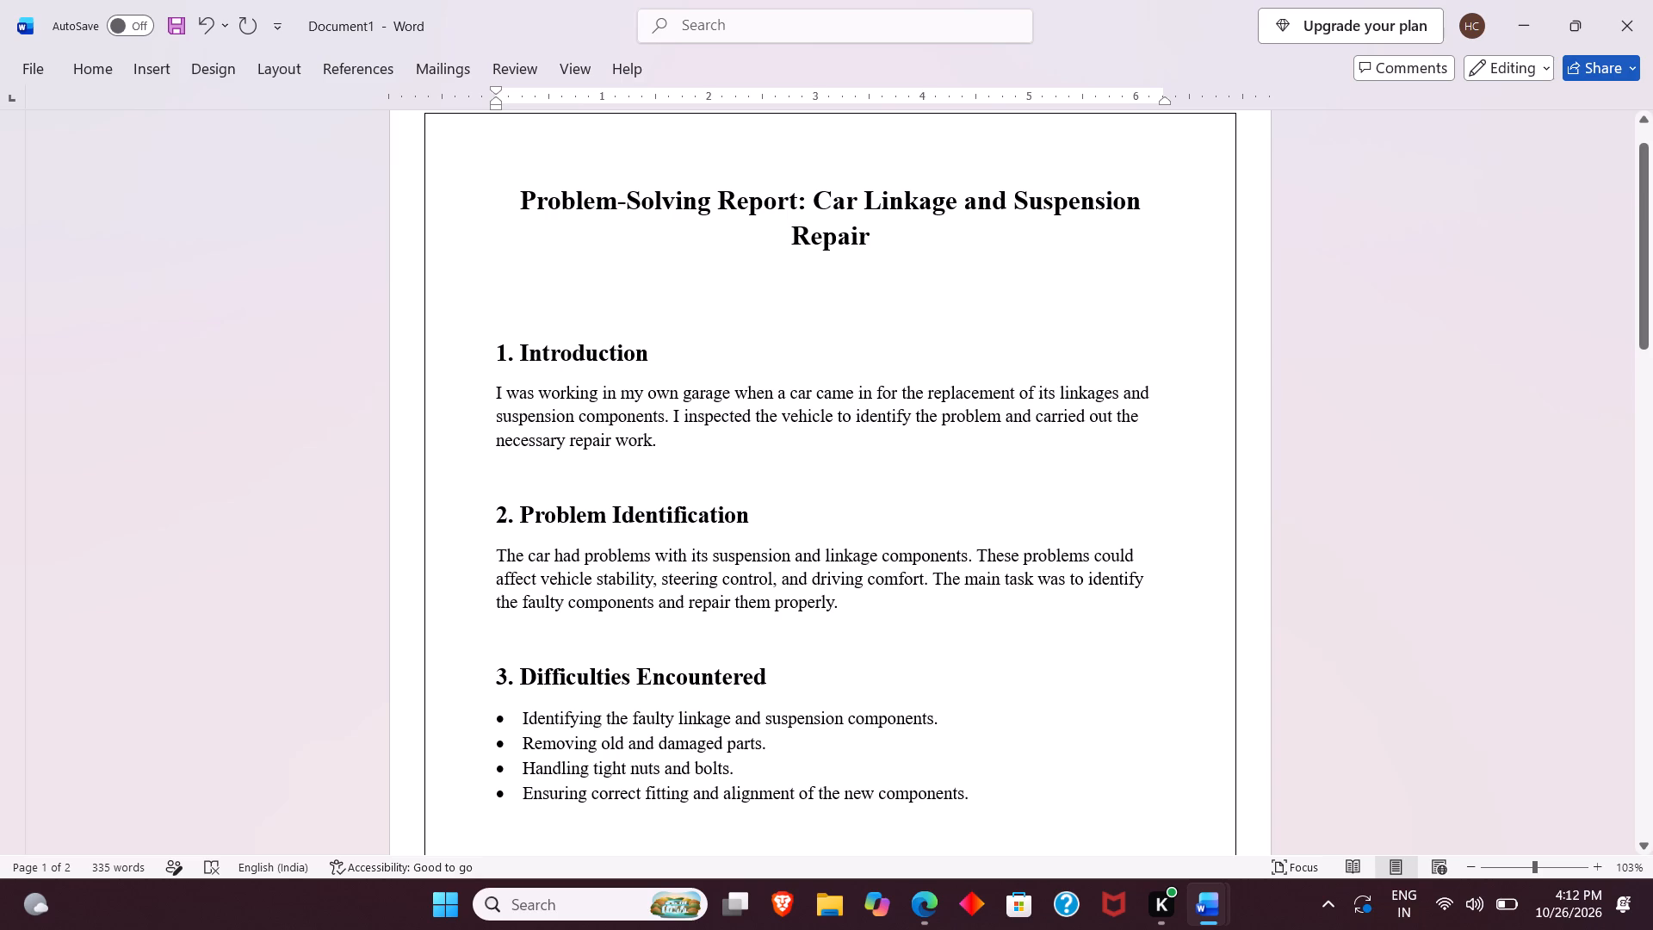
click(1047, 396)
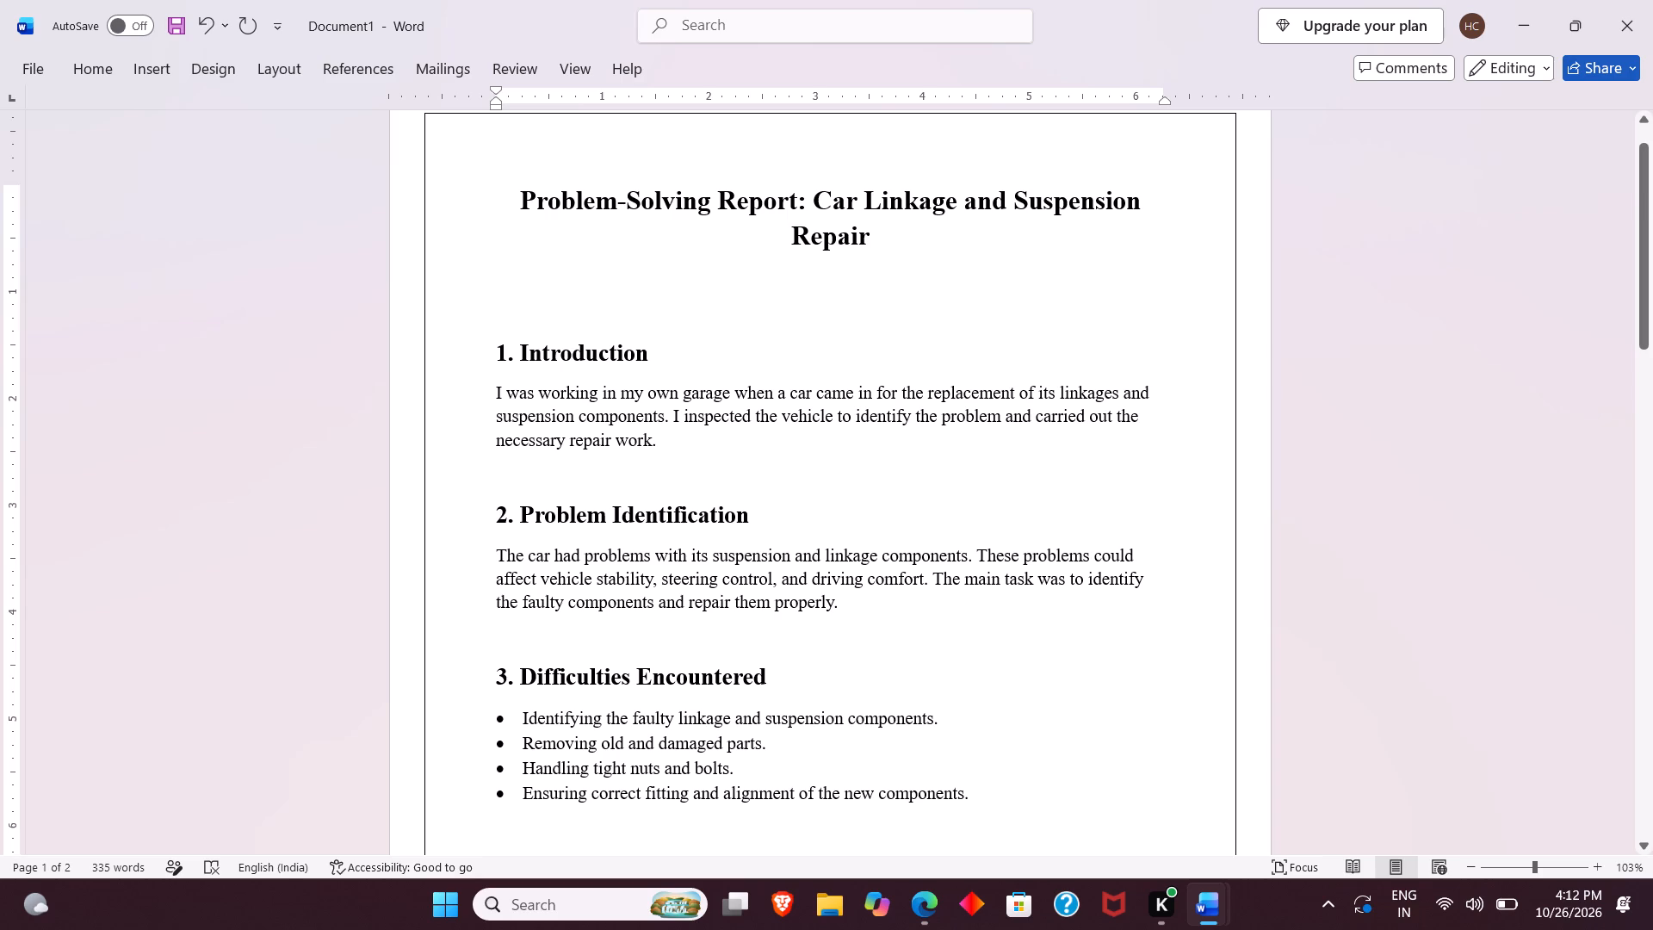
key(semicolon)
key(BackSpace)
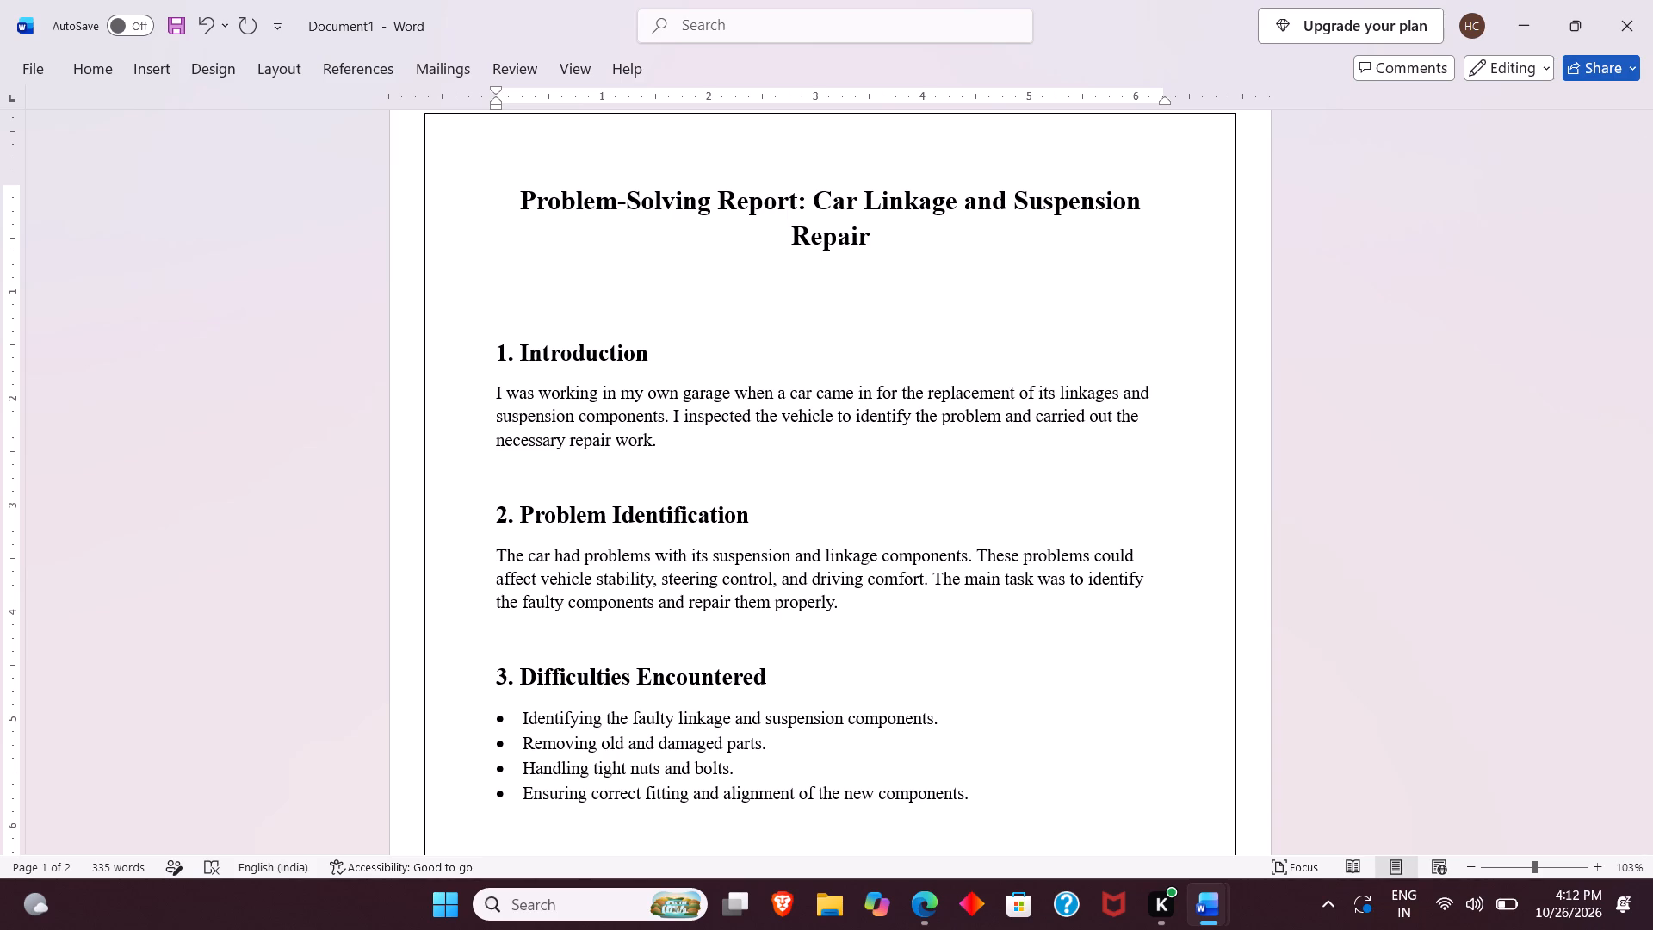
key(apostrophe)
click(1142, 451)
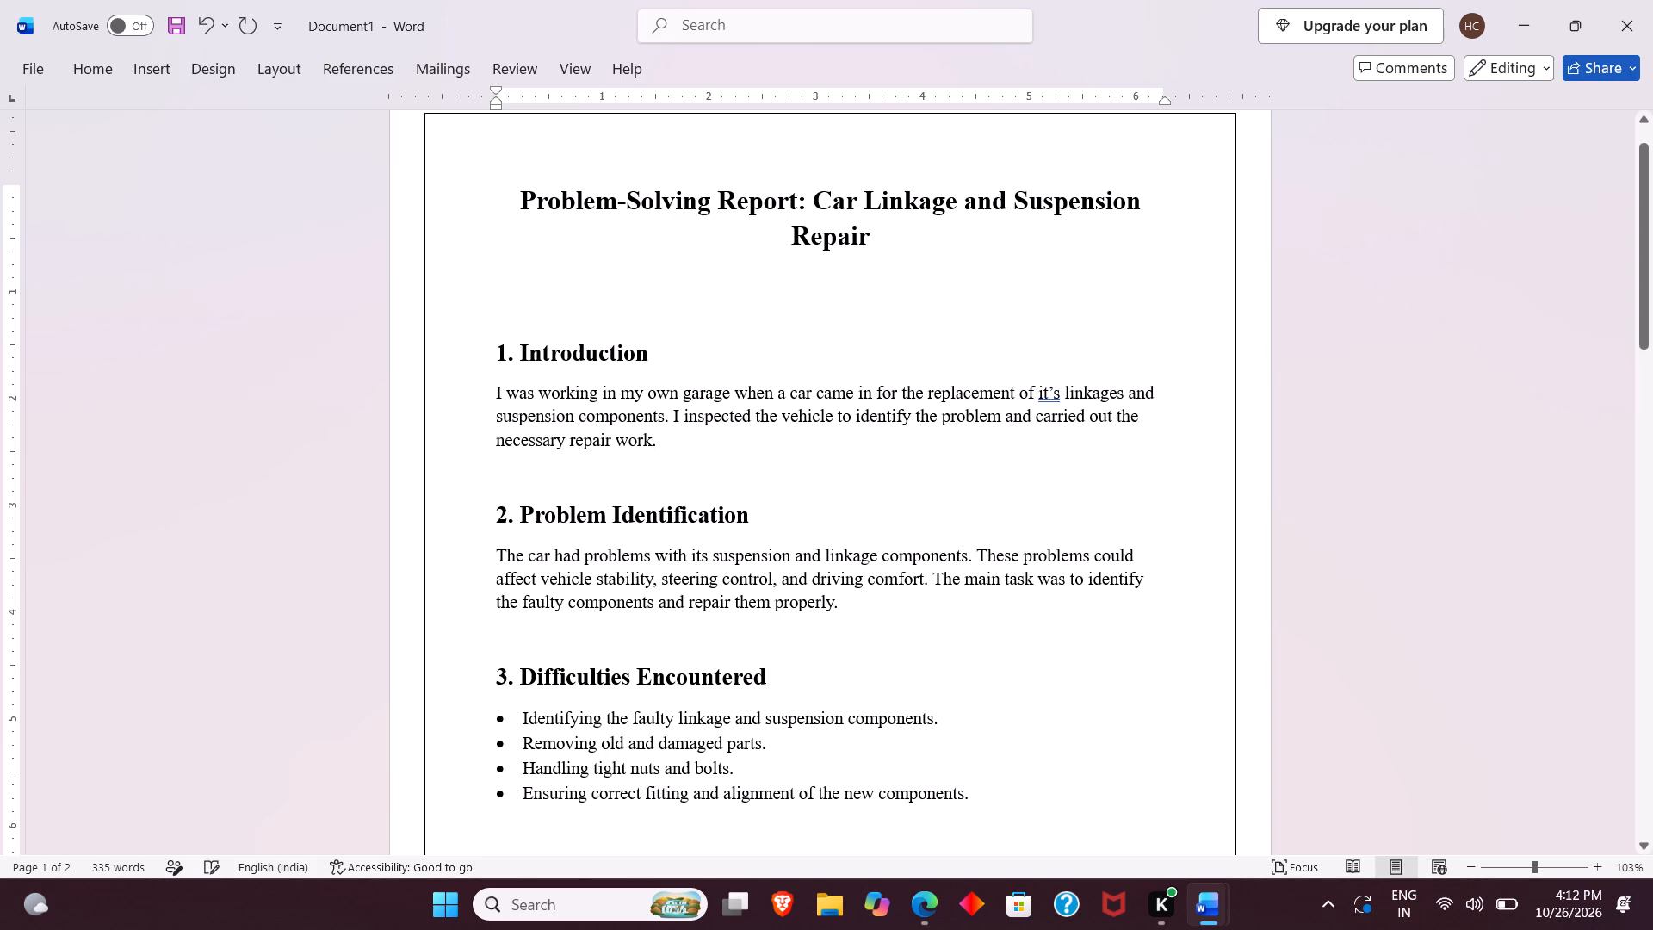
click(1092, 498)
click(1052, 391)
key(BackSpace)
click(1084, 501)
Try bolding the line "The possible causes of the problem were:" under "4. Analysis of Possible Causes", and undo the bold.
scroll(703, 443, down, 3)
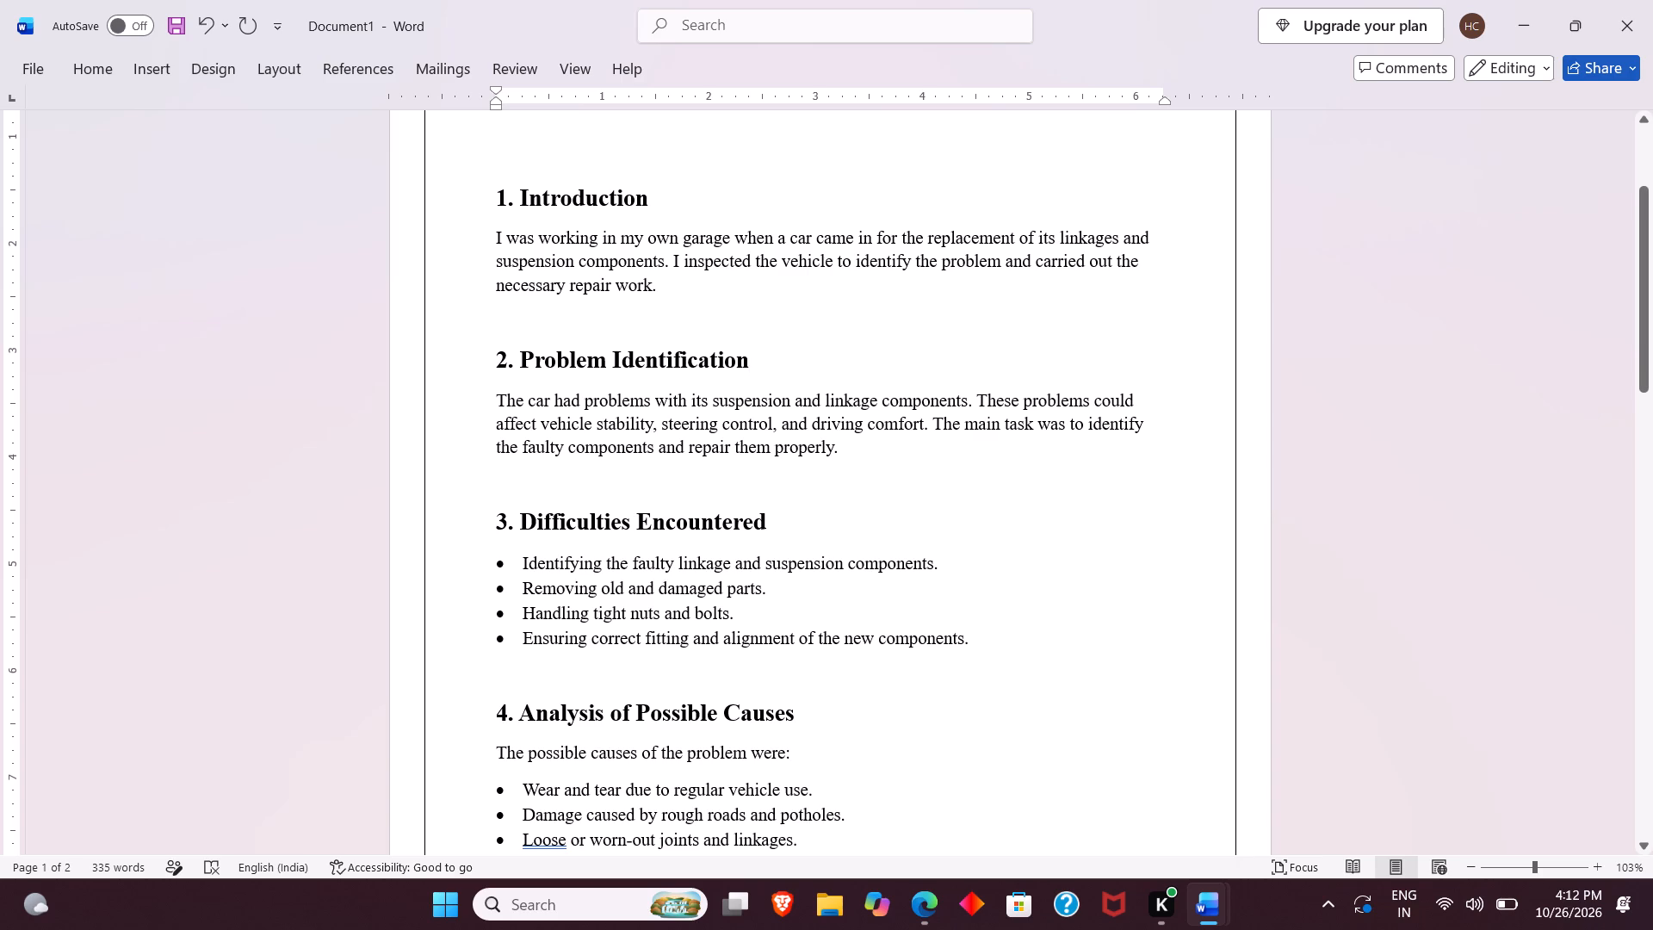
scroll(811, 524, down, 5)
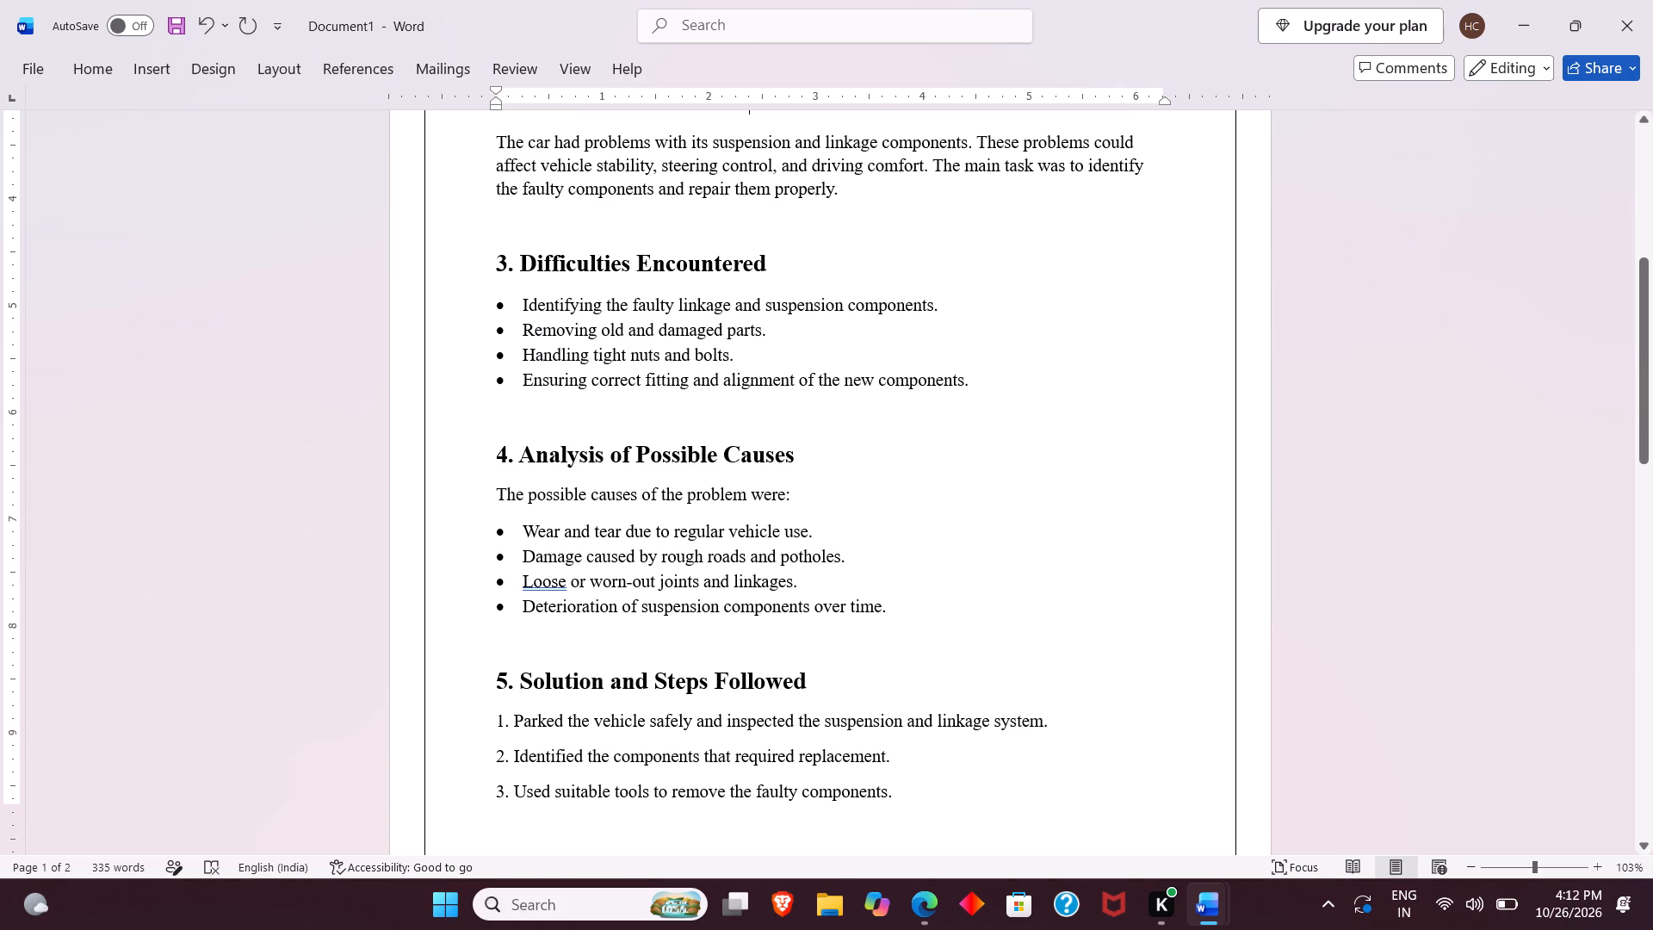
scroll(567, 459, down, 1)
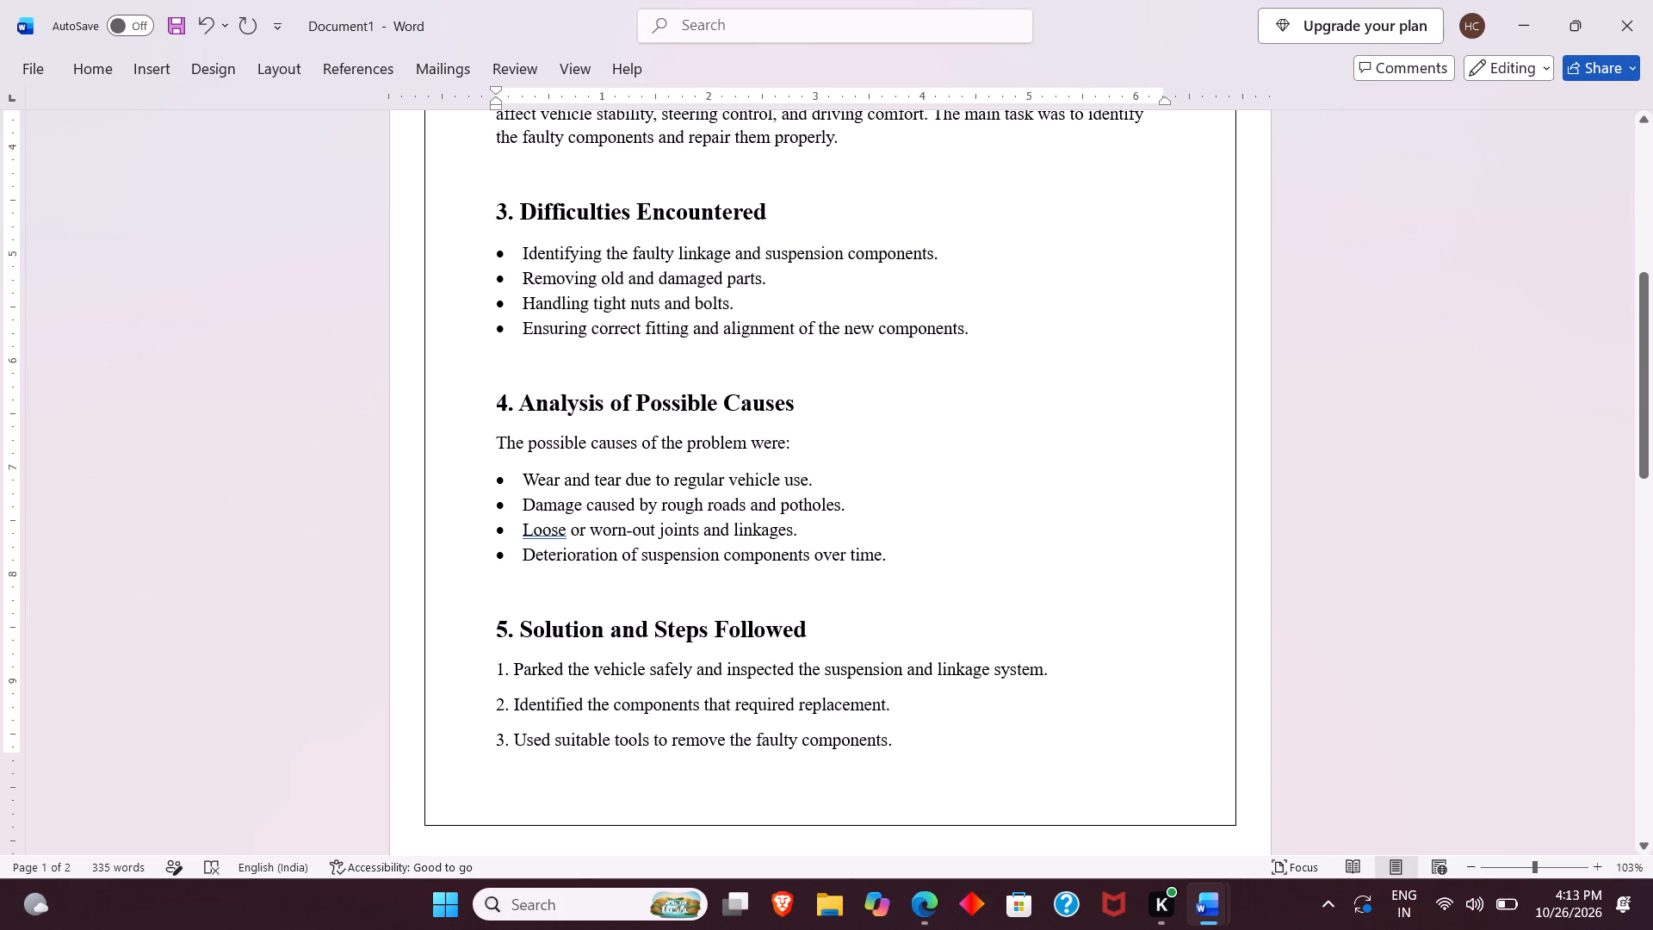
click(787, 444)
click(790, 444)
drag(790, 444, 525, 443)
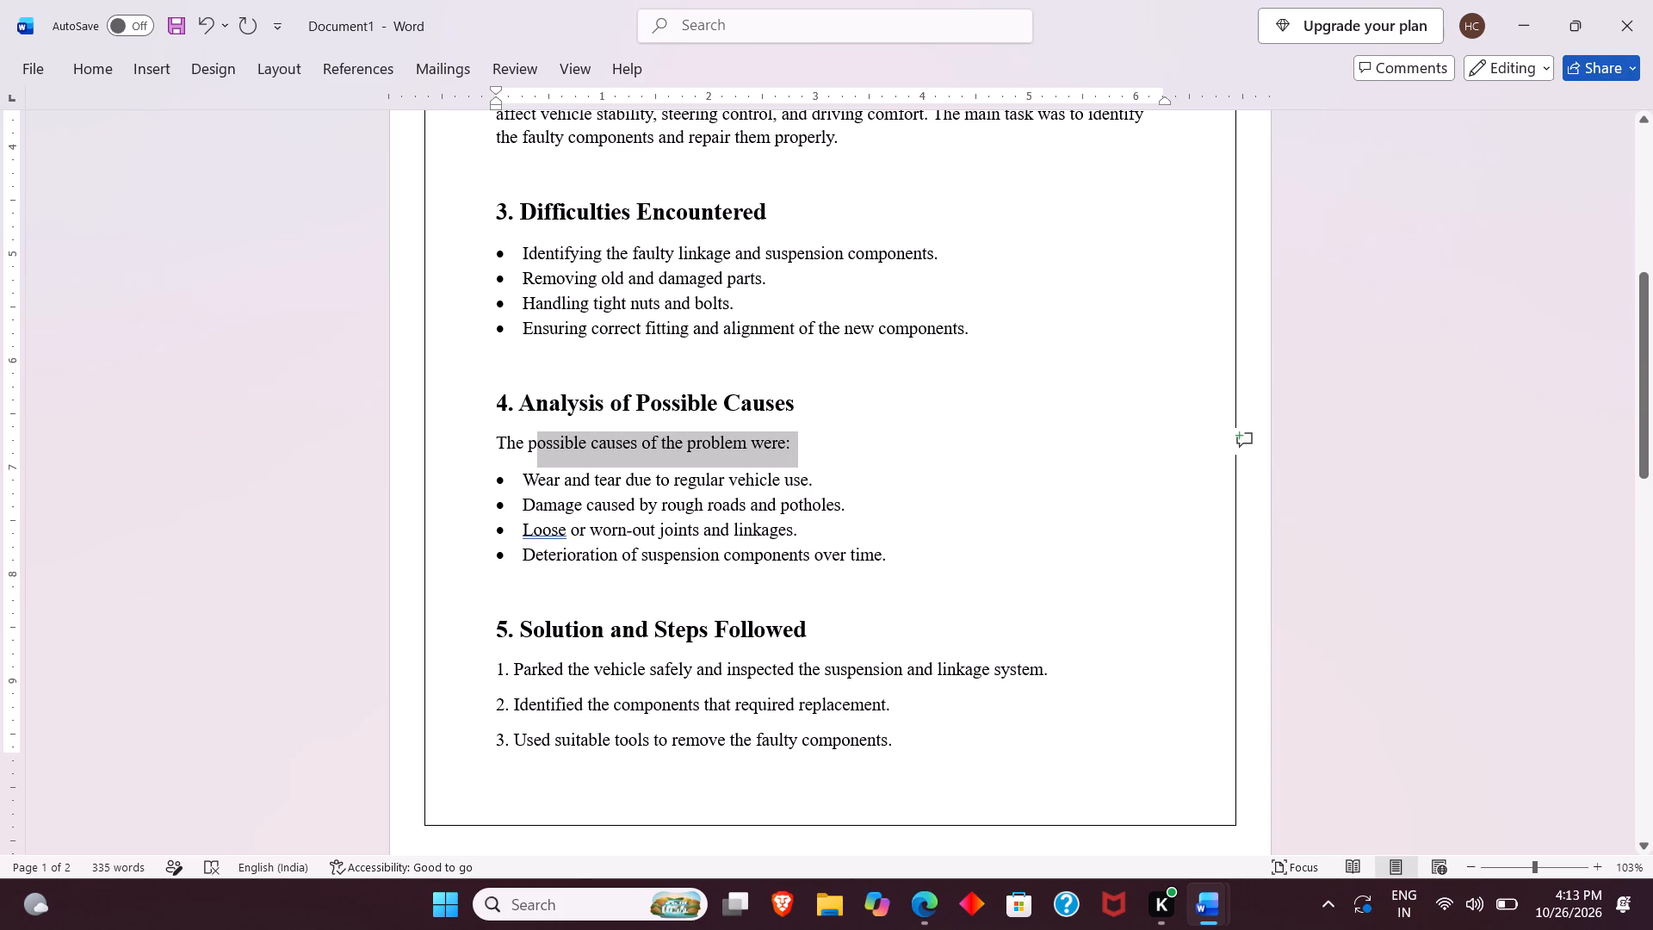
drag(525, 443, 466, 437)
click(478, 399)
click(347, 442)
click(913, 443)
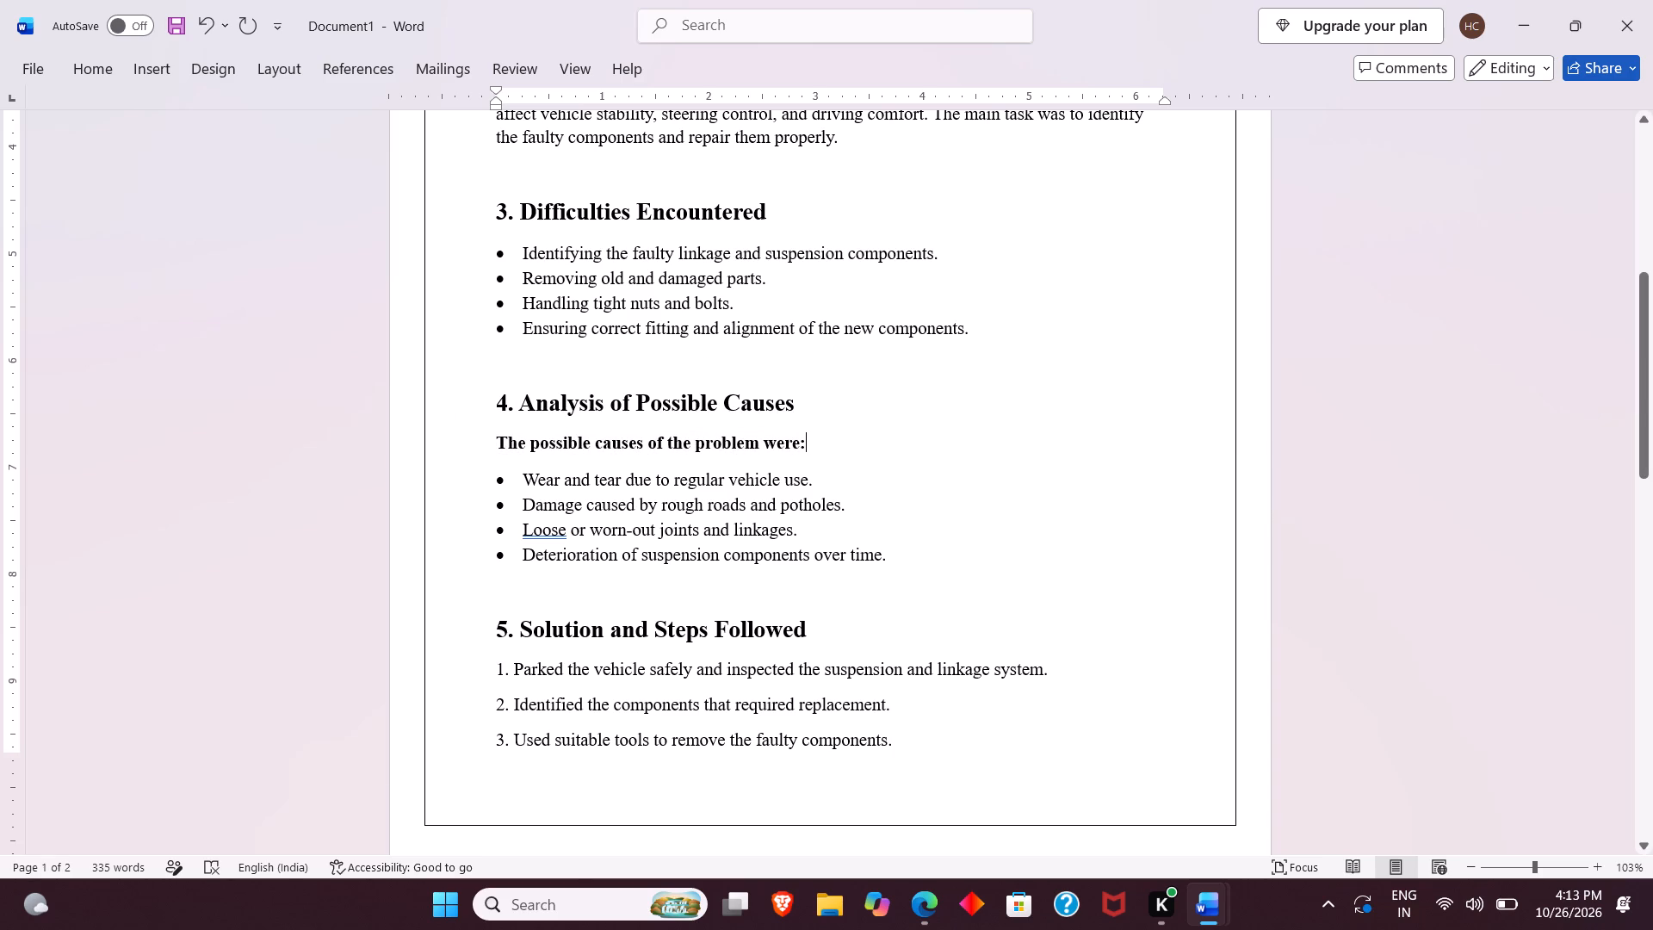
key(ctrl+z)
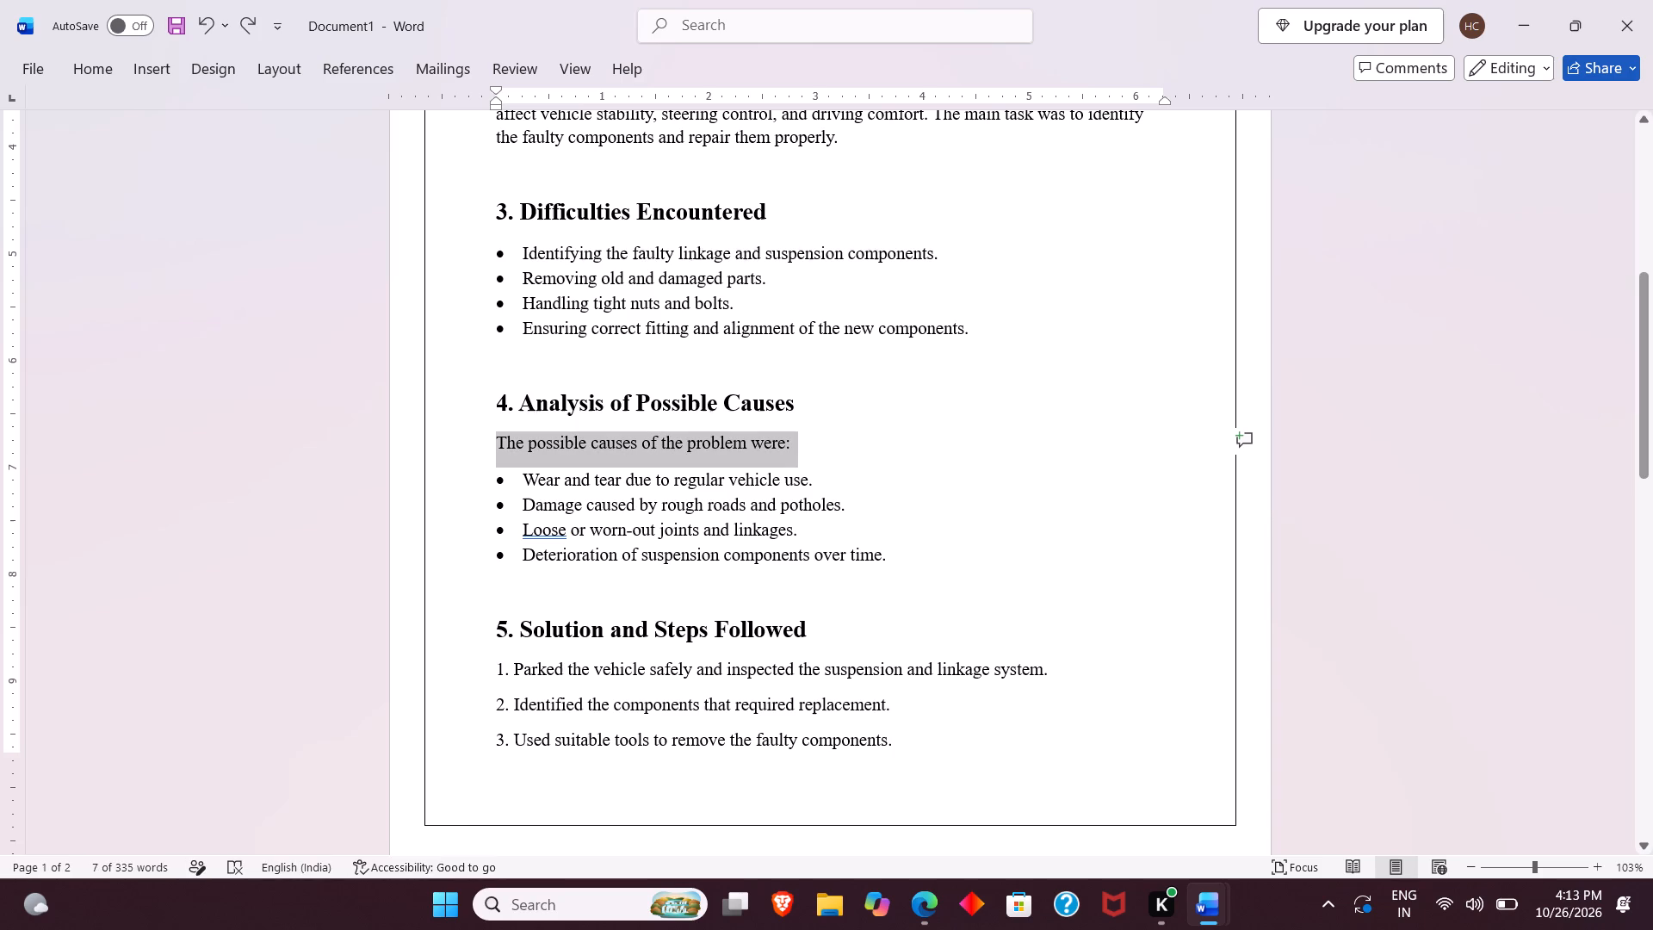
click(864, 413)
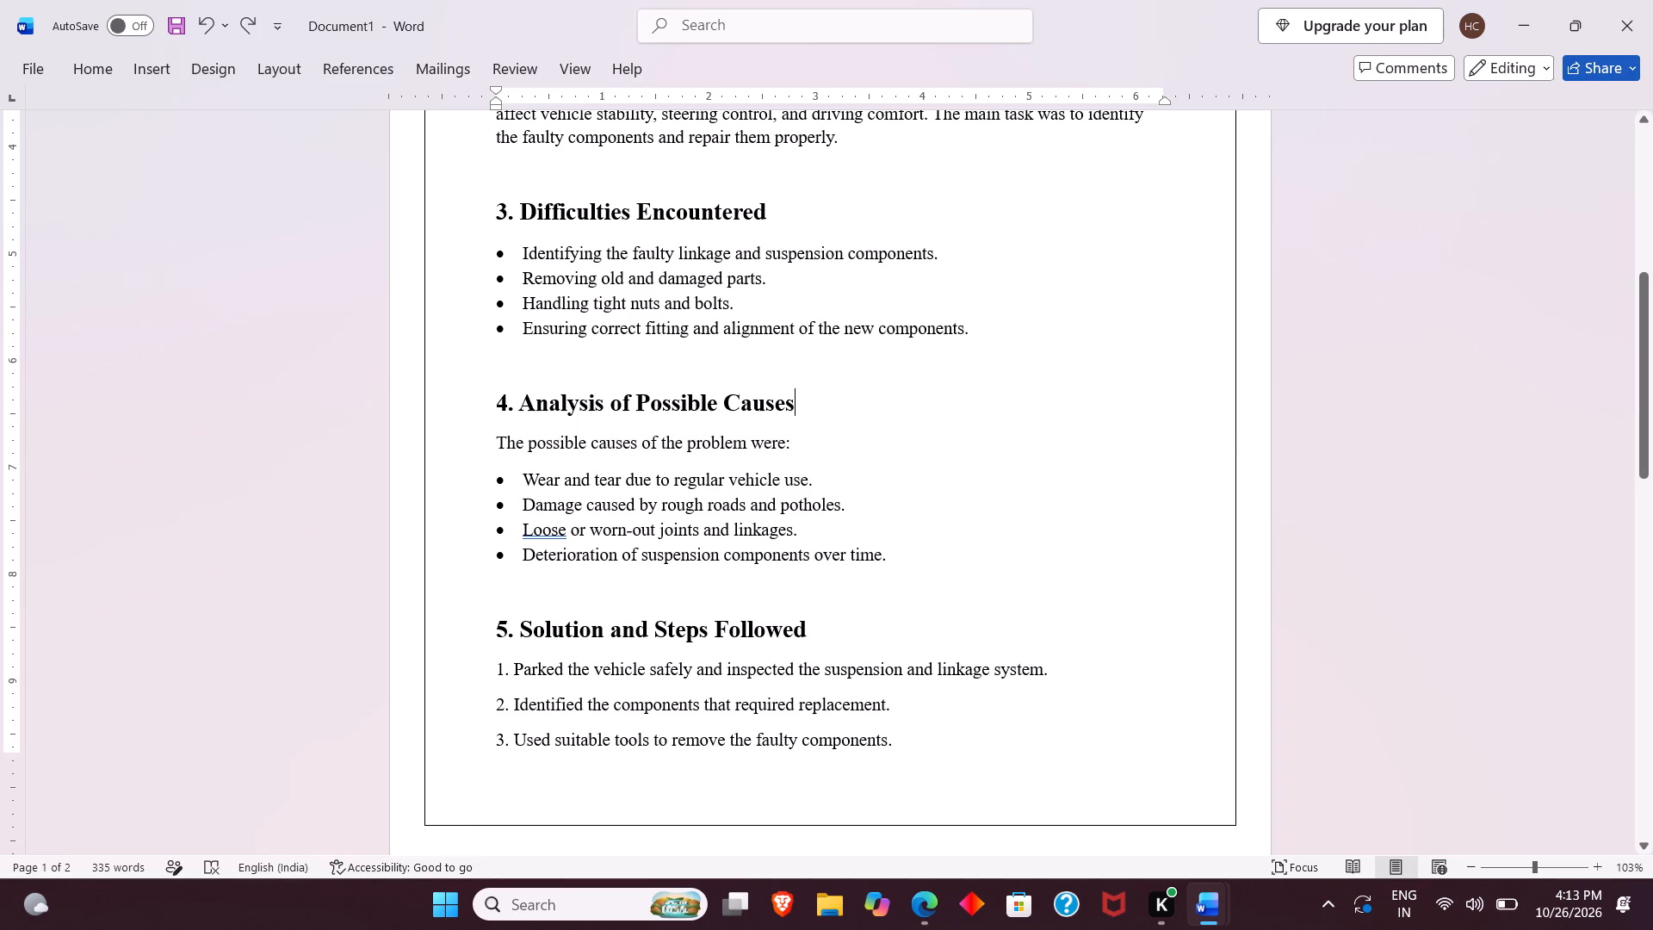
Review the rest of the report from "4. Analysis of Possible Causes" to the end of "8. Learning Outcomes", checking text and layout.
scroll(726, 541, down, 1)
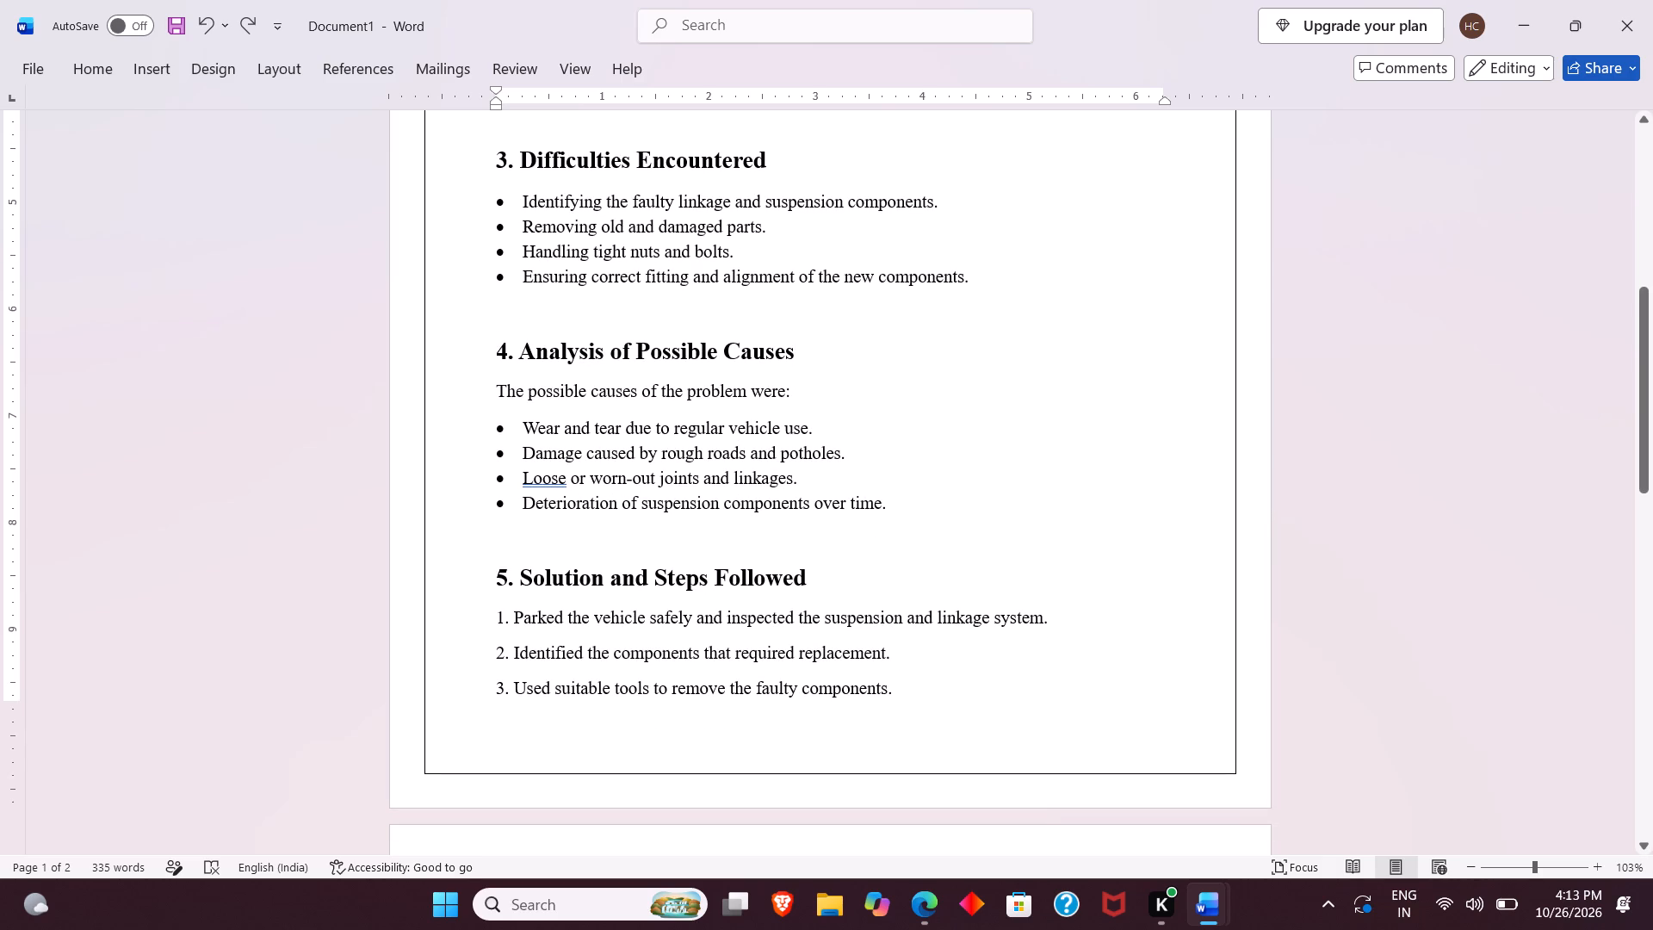
scroll(709, 499, down, 1)
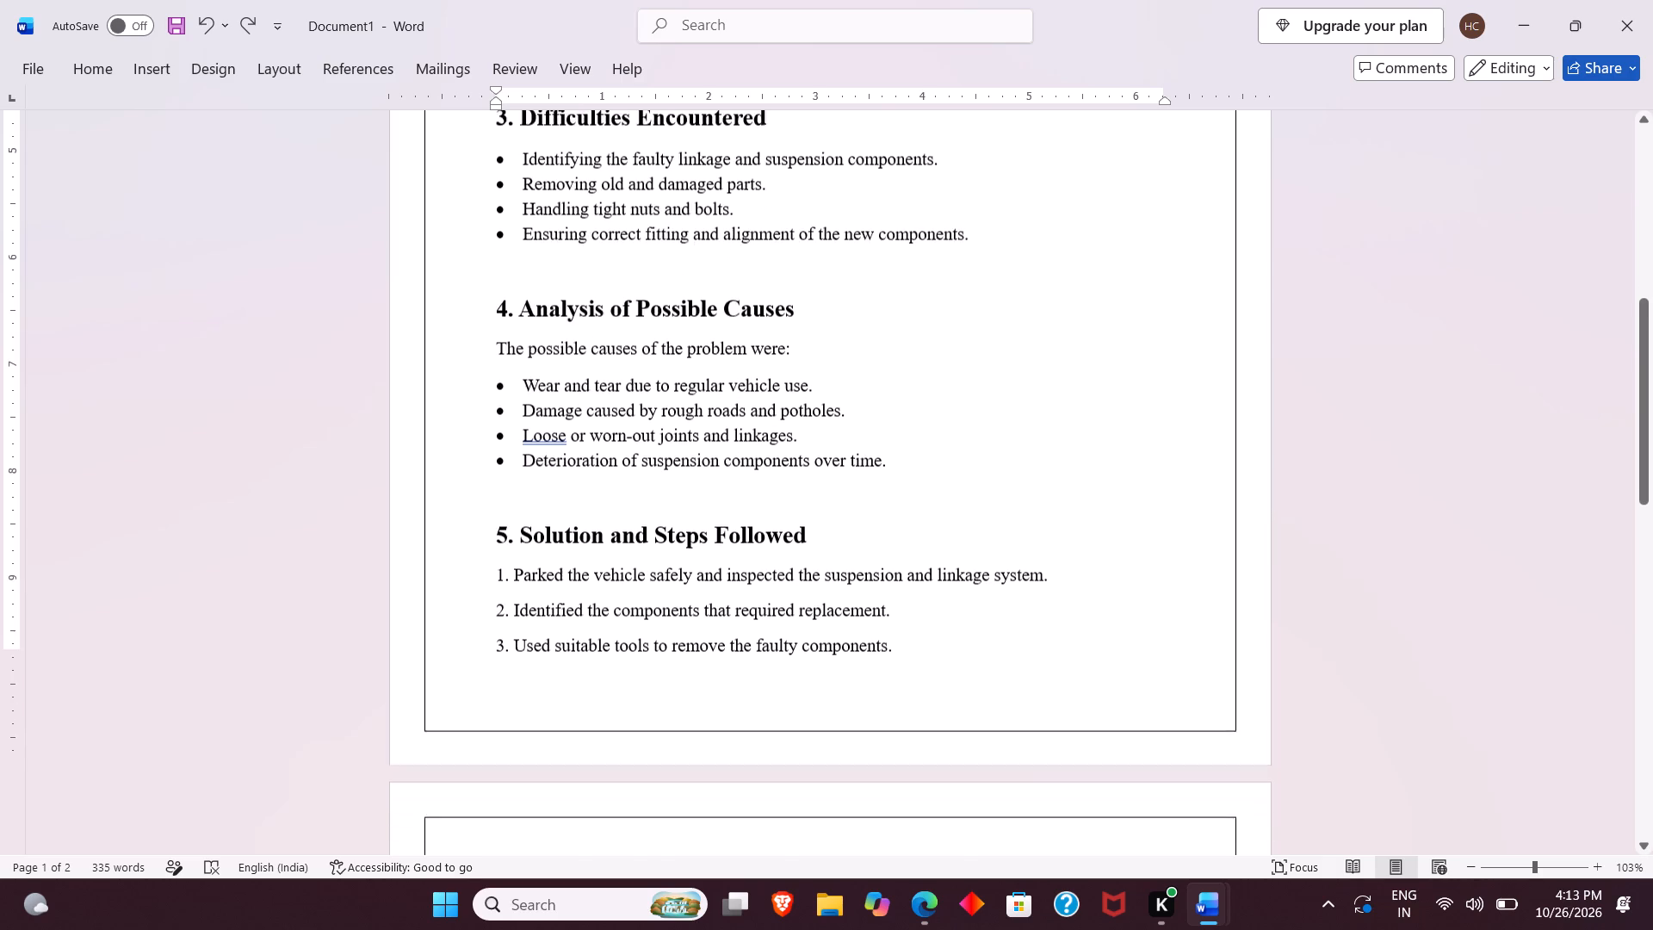
scroll(709, 499, down, 5)
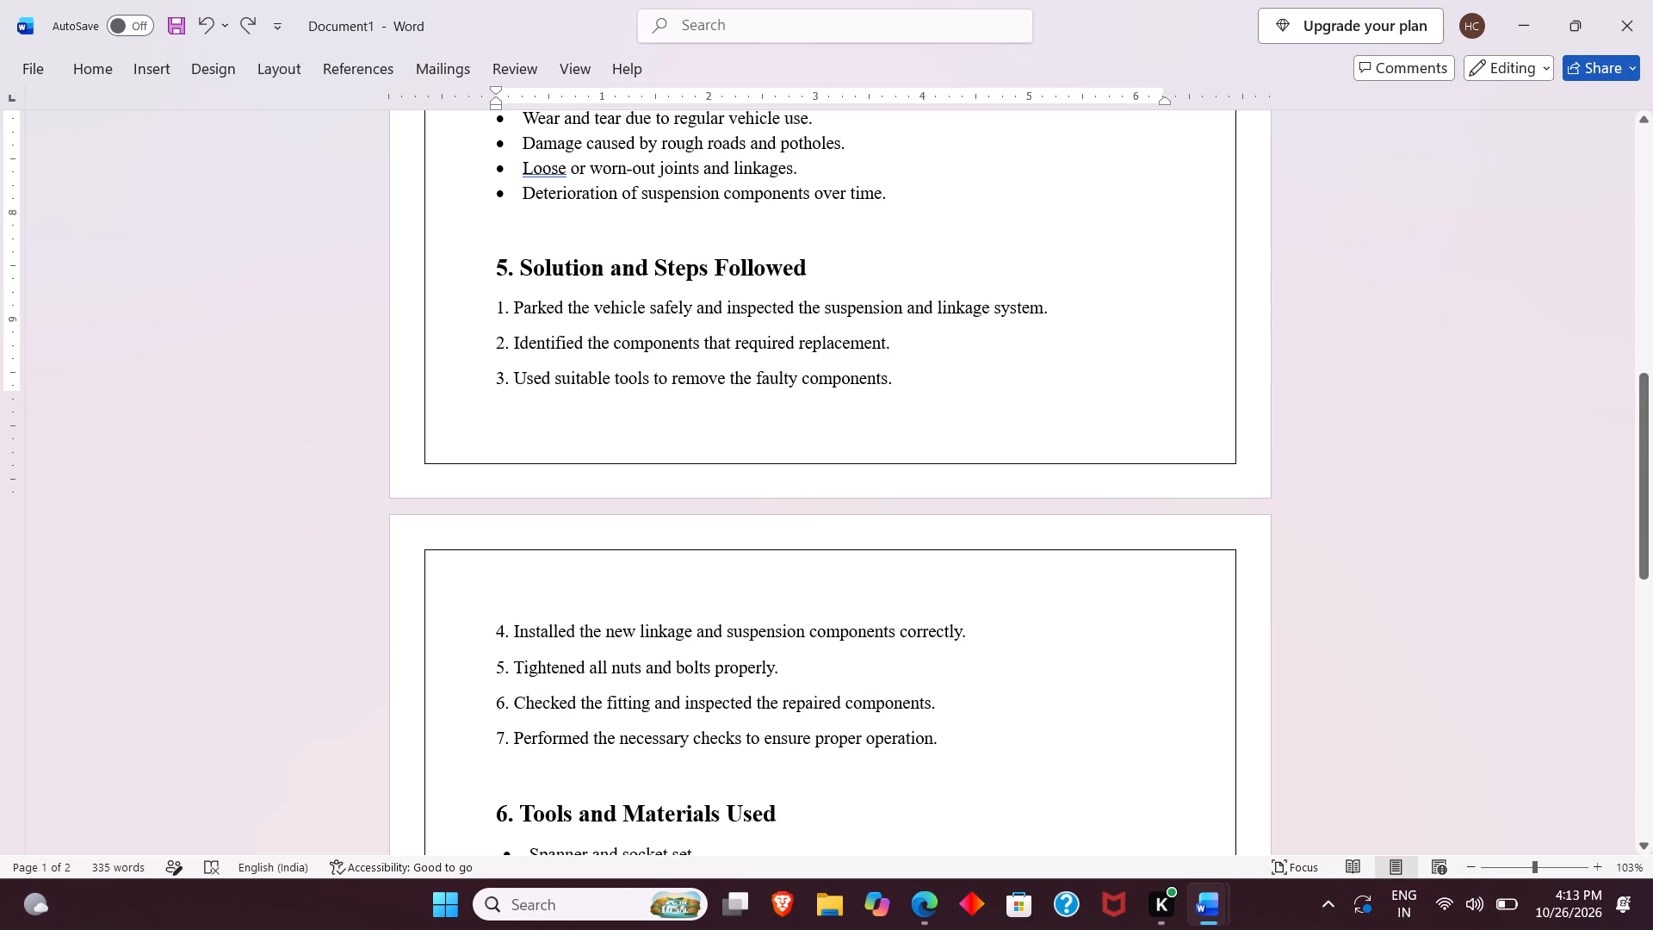
scroll(714, 426, down, 3)
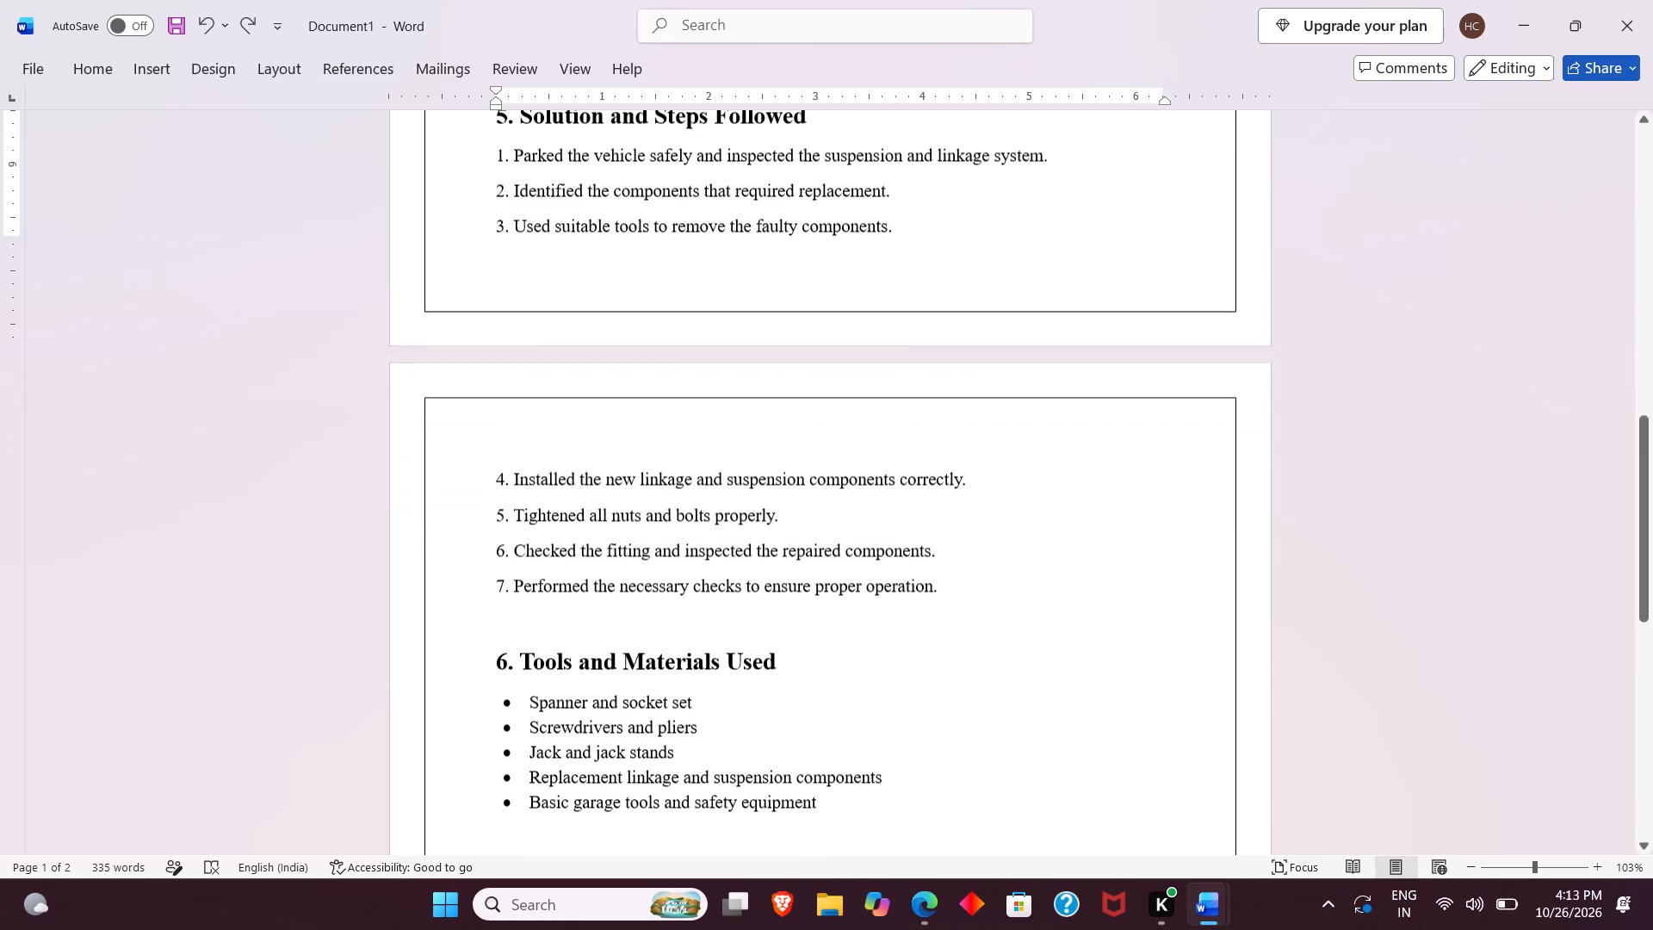
scroll(709, 436, down, 2)
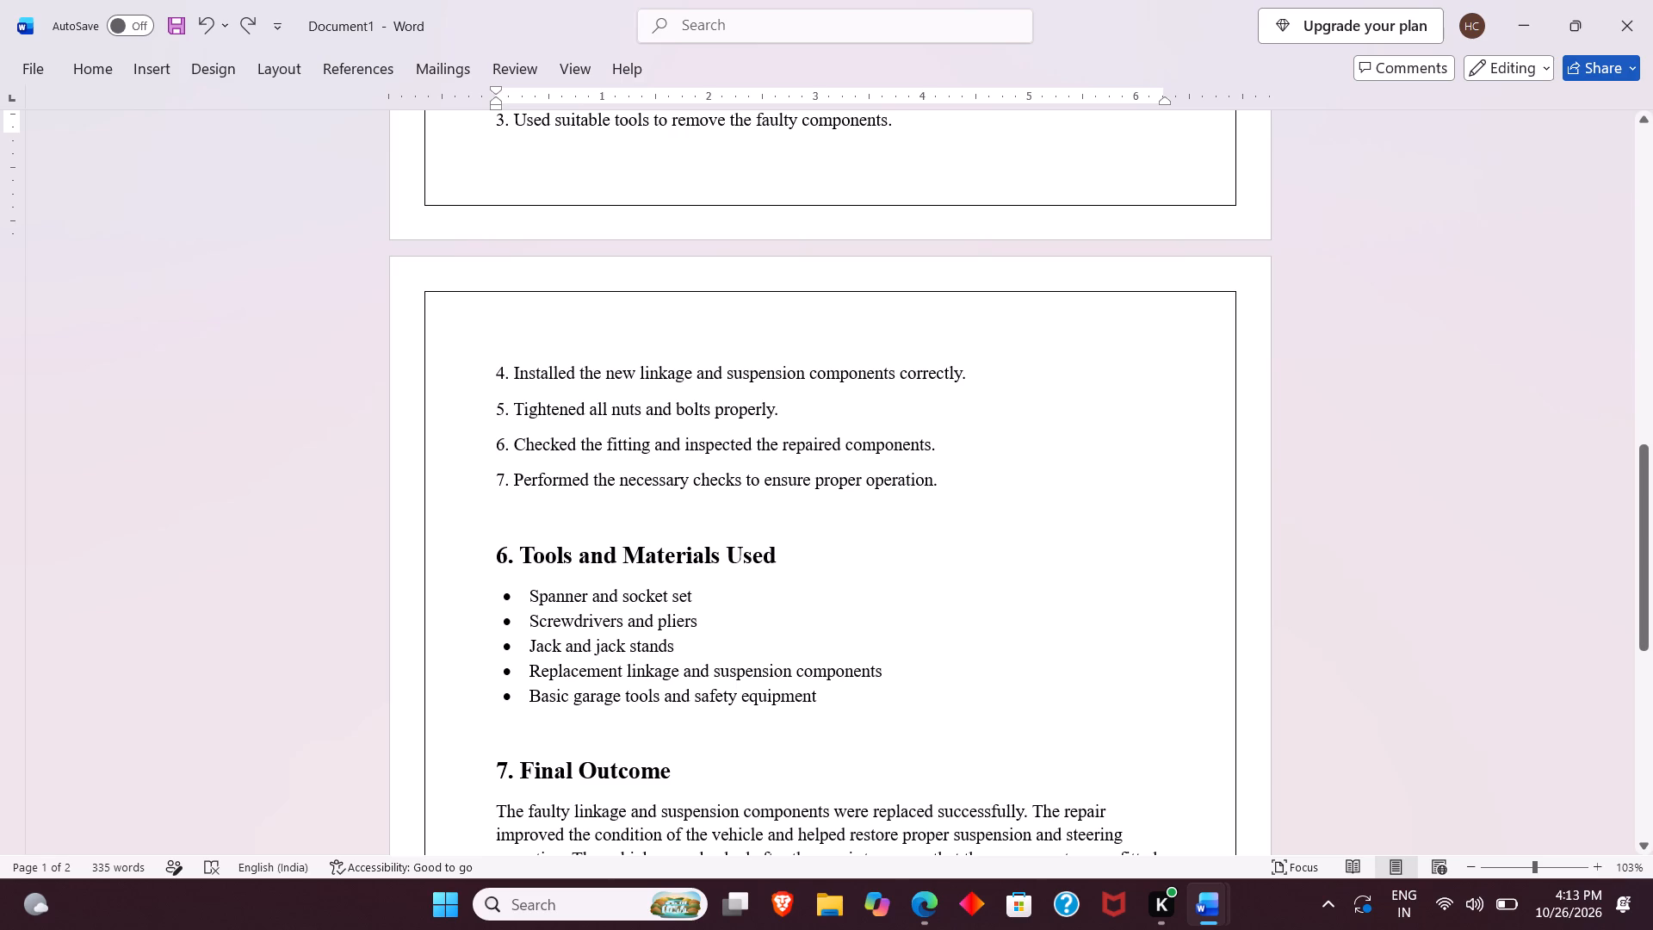
scroll(775, 490, down, 1)
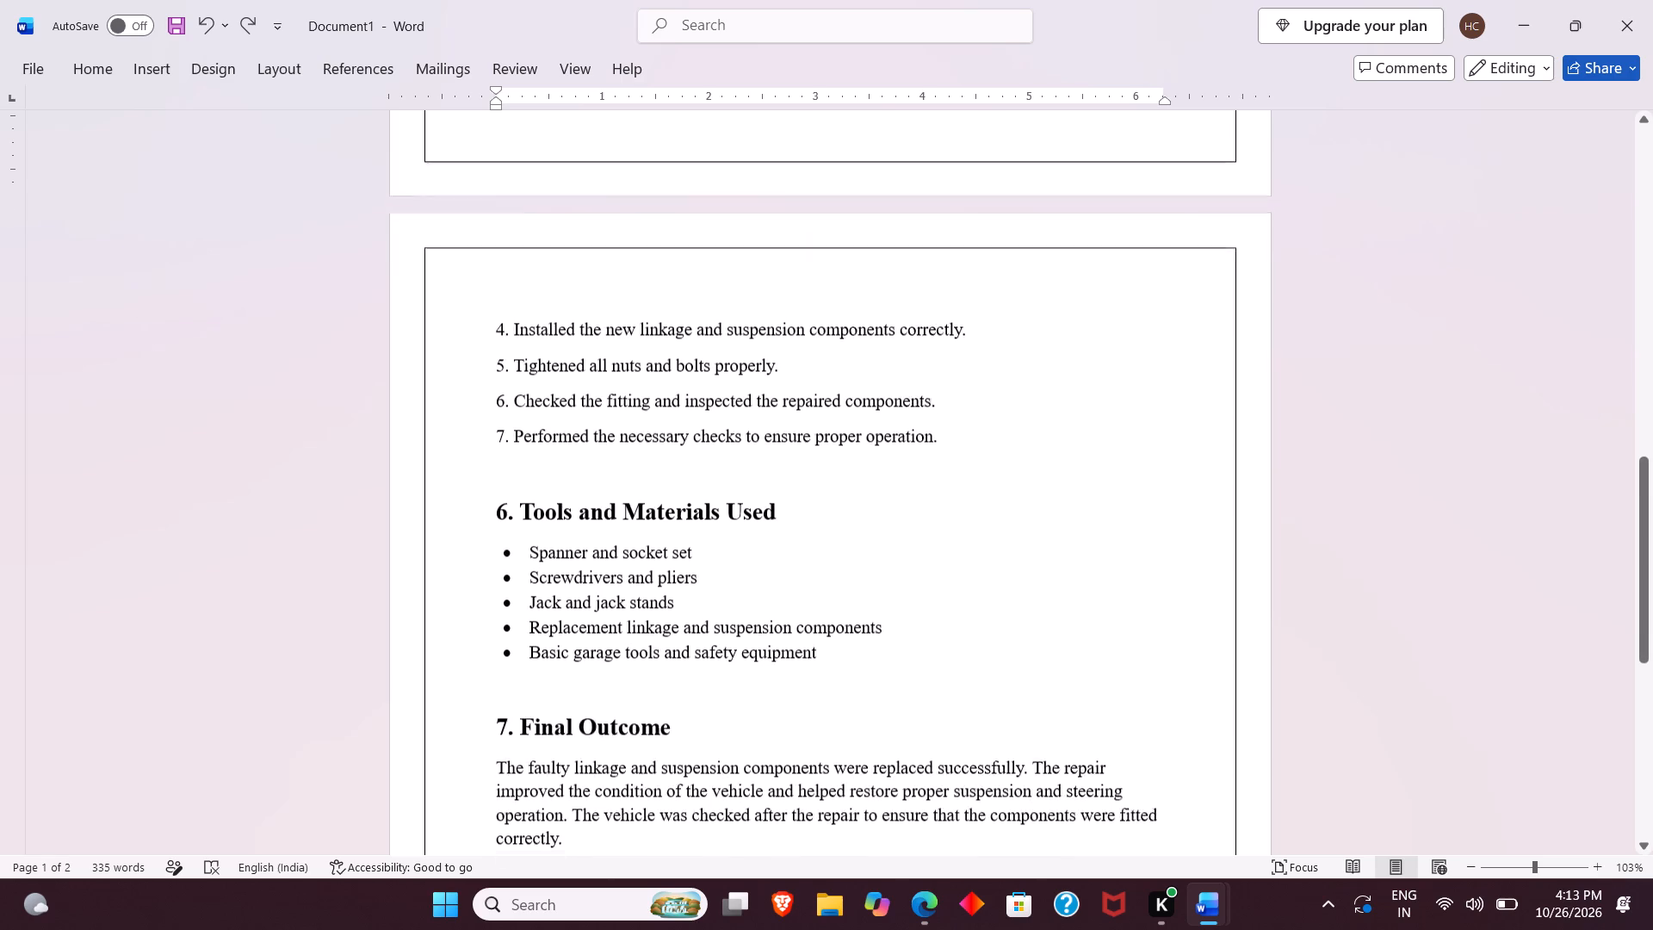
scroll(765, 490, down, 2)
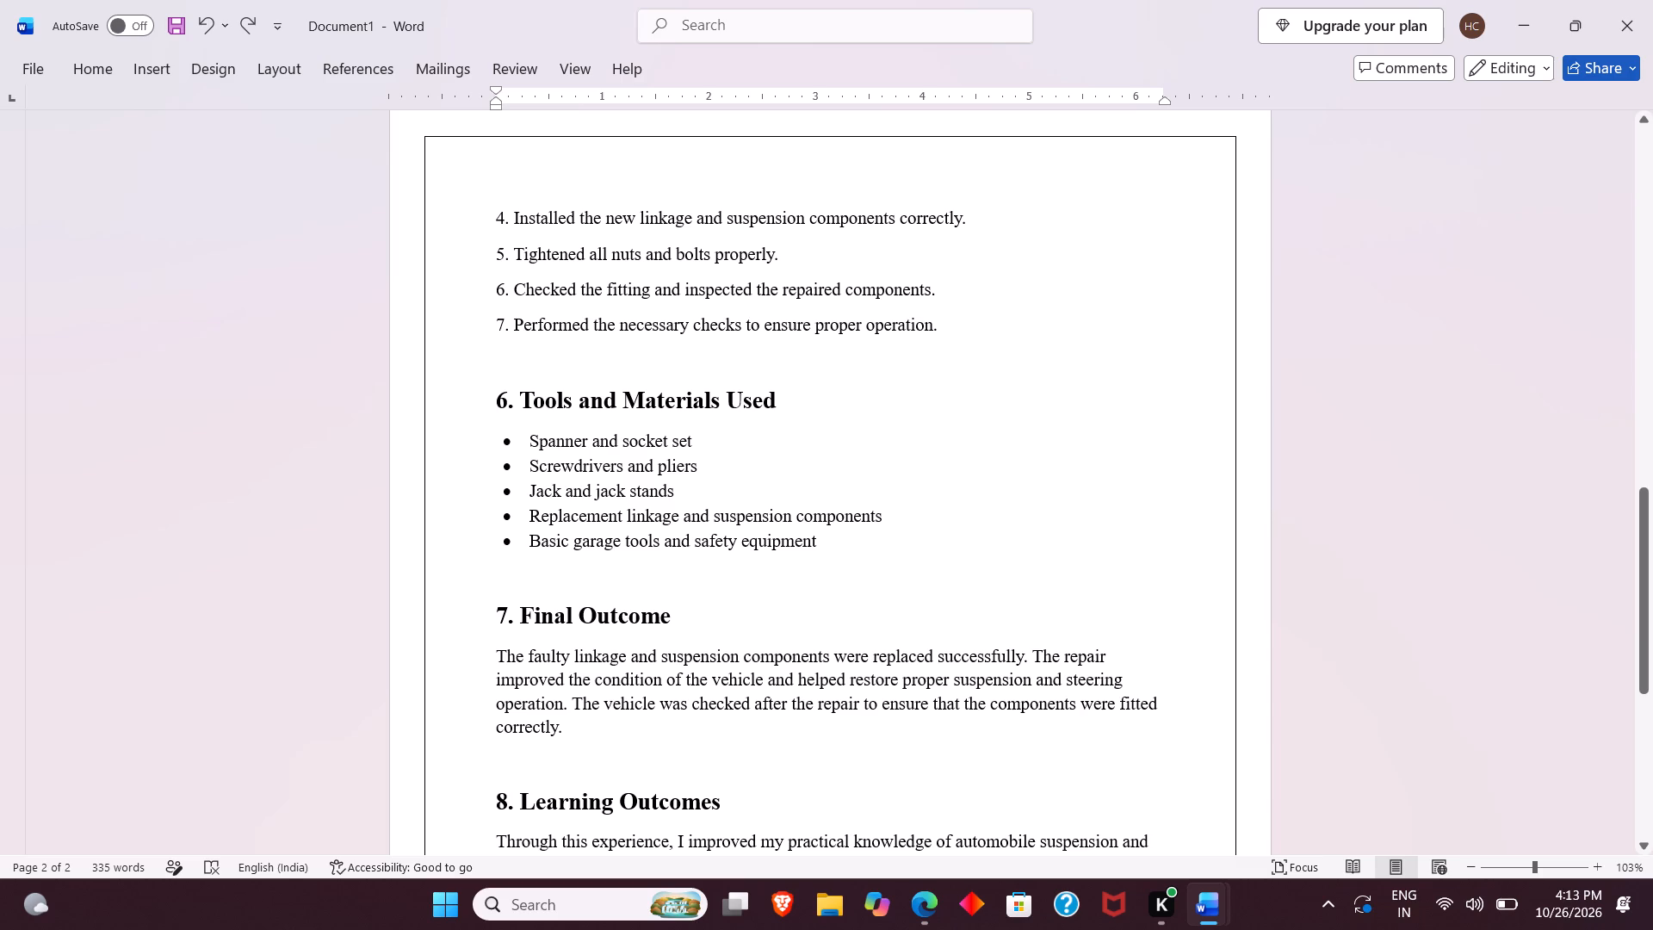
scroll(618, 558, down, 3)
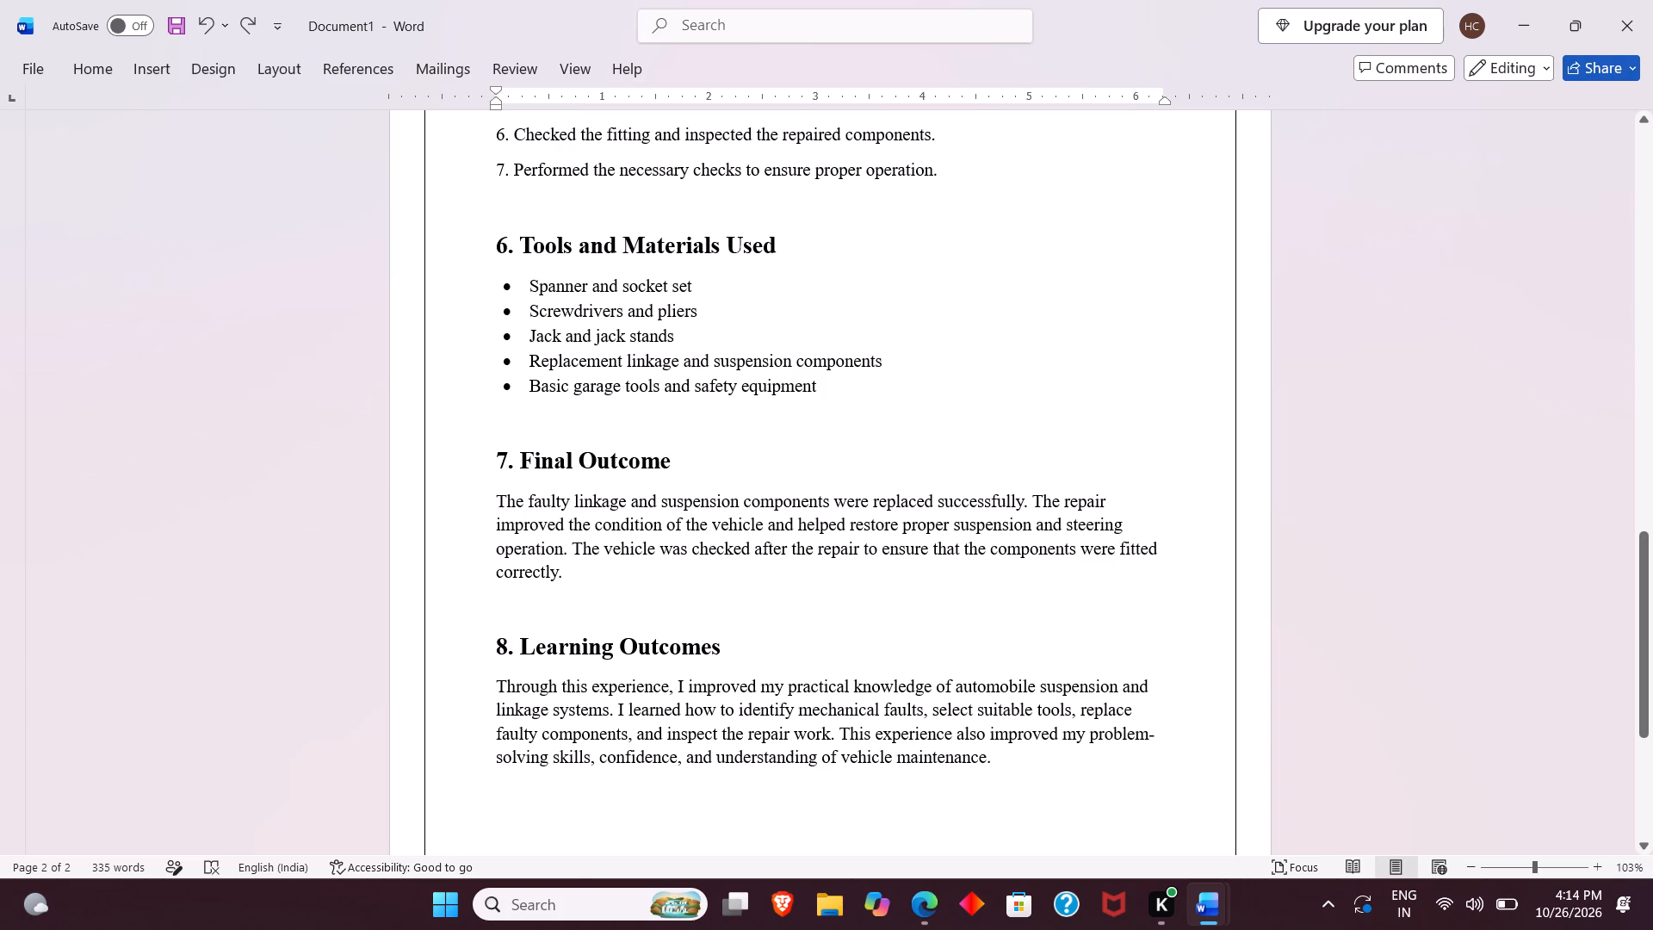
scroll(773, 612, down, 2)
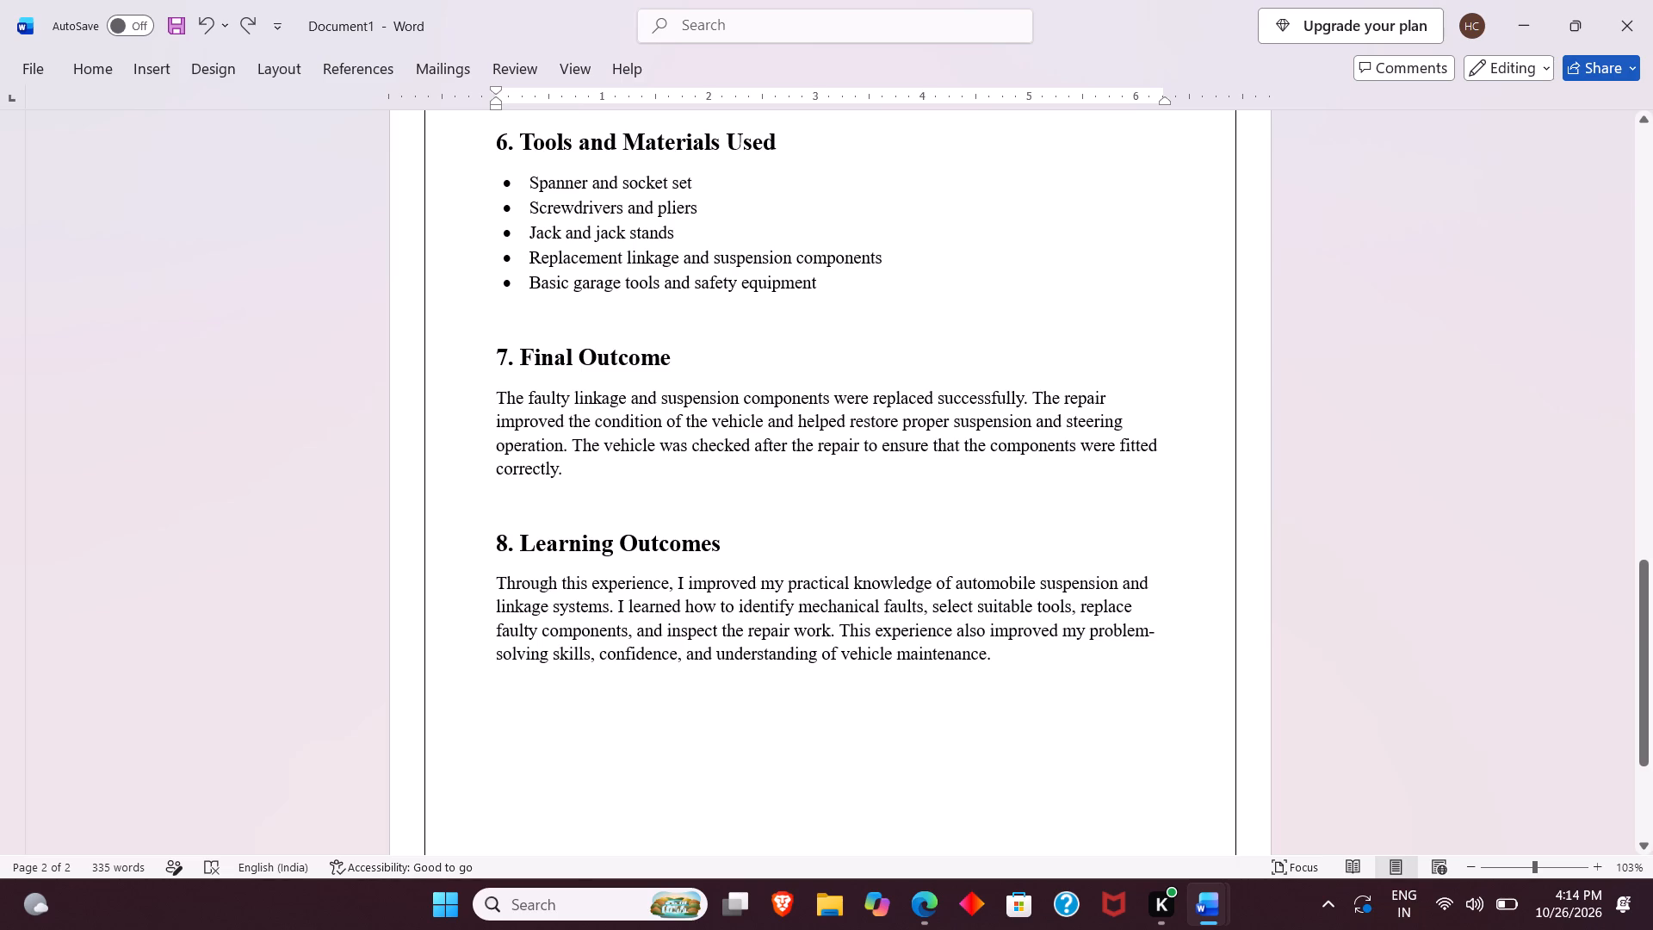
scroll(962, 688, up, 9)
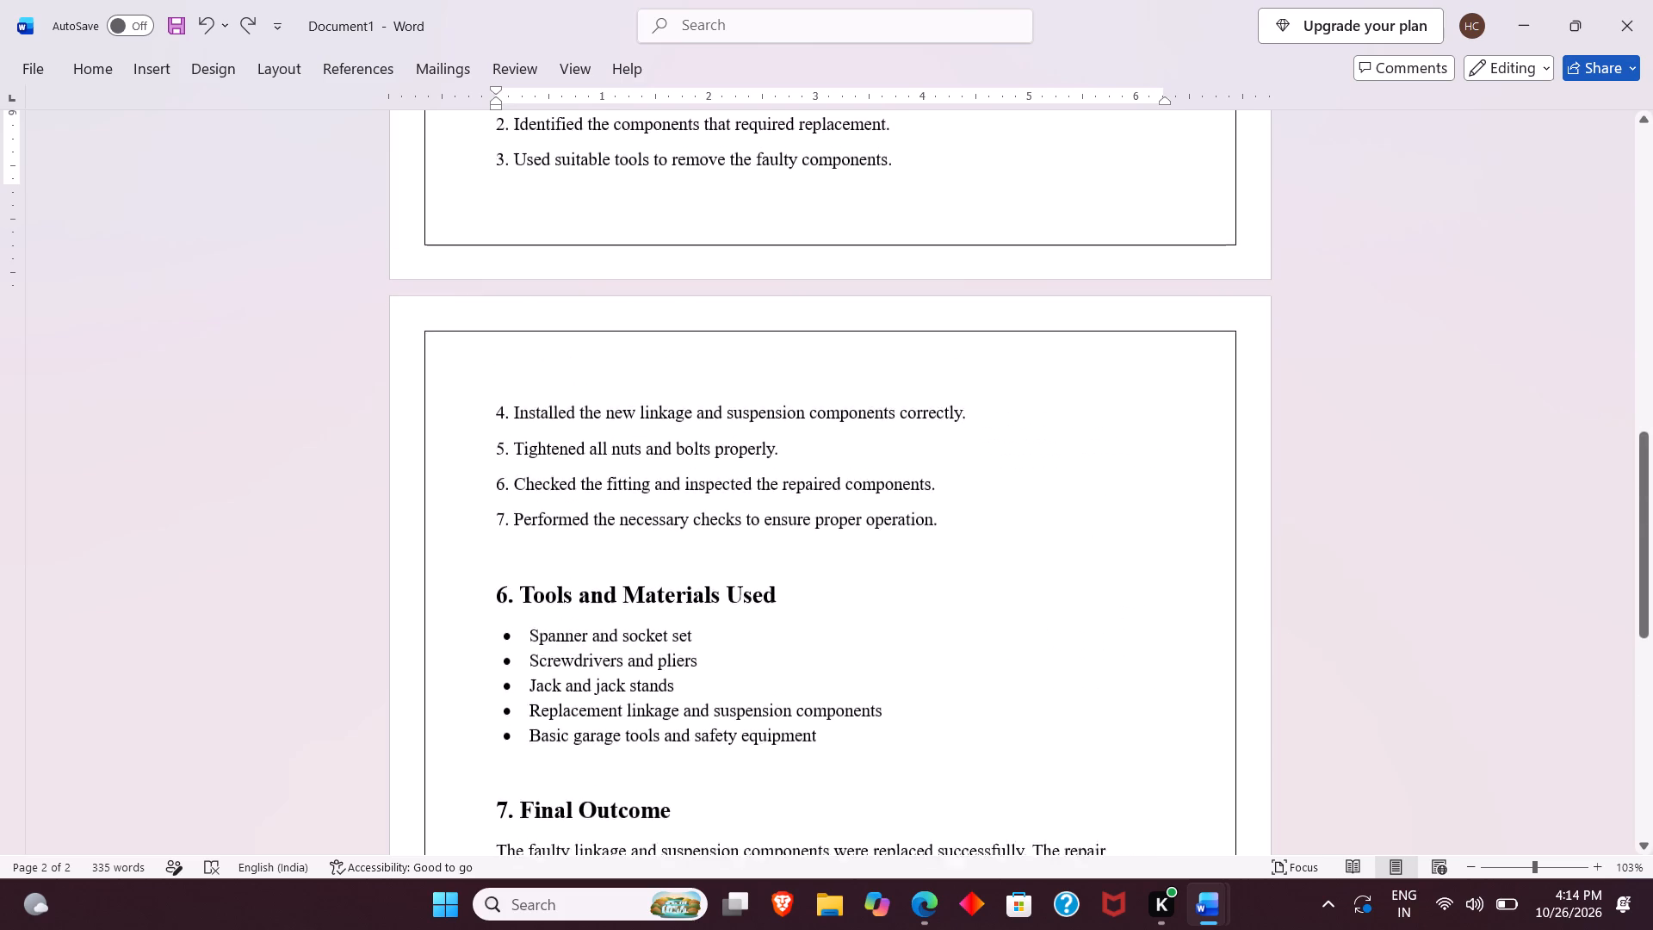
Start saving the report and open its file name for editing.
click(178, 35)
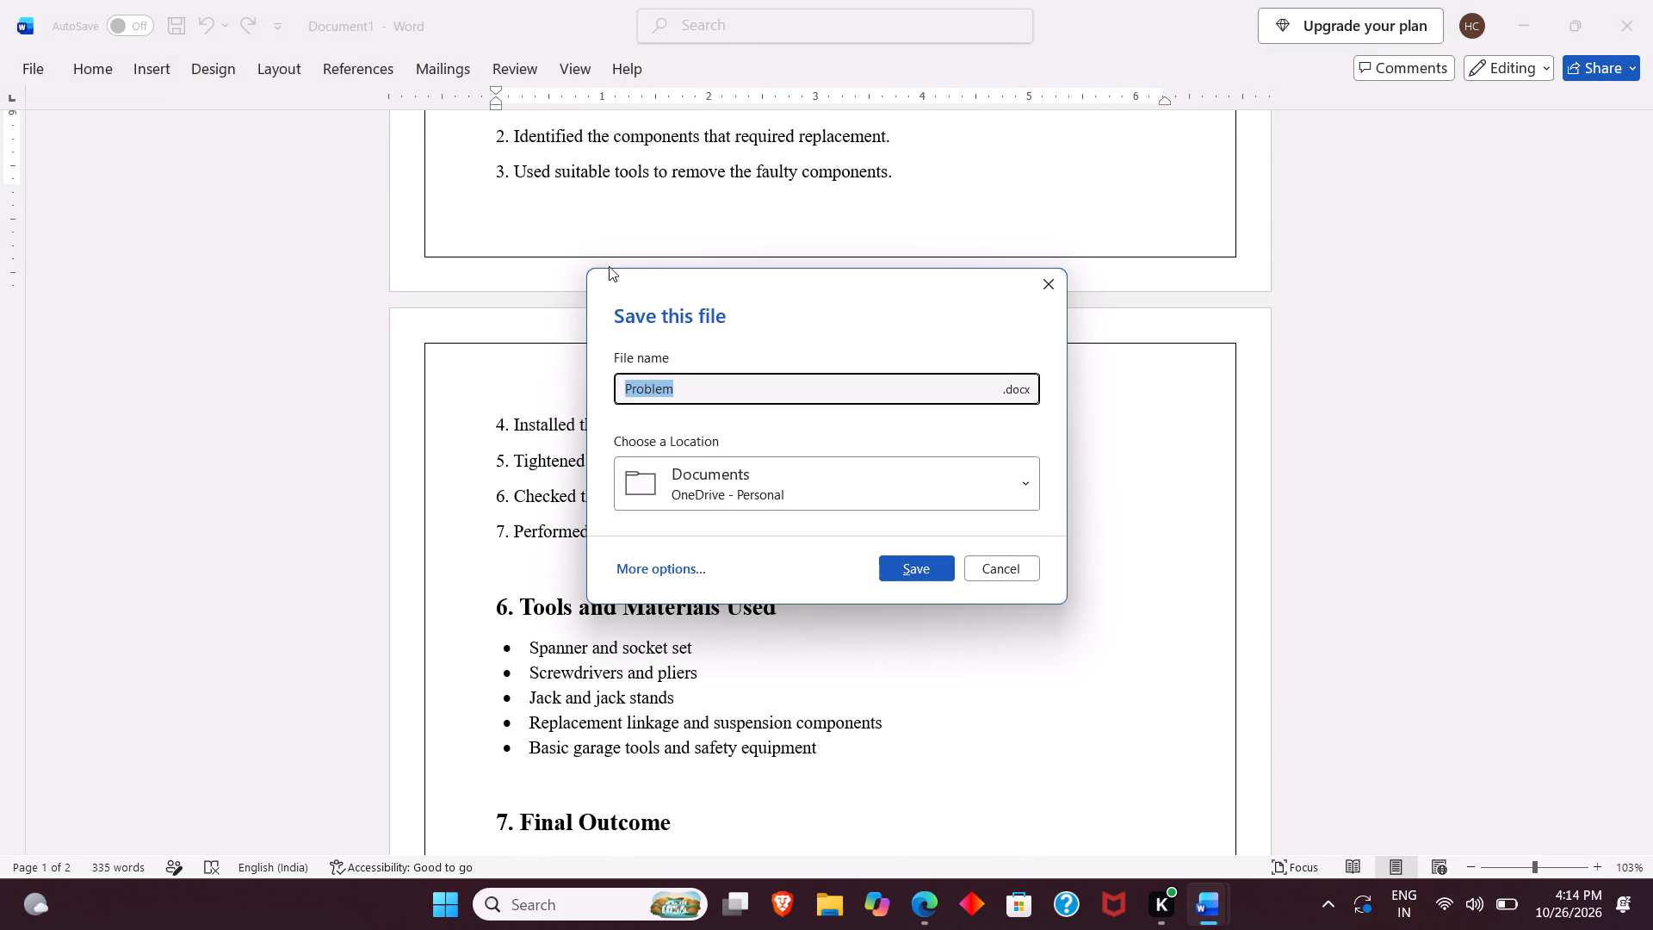
click(911, 380)
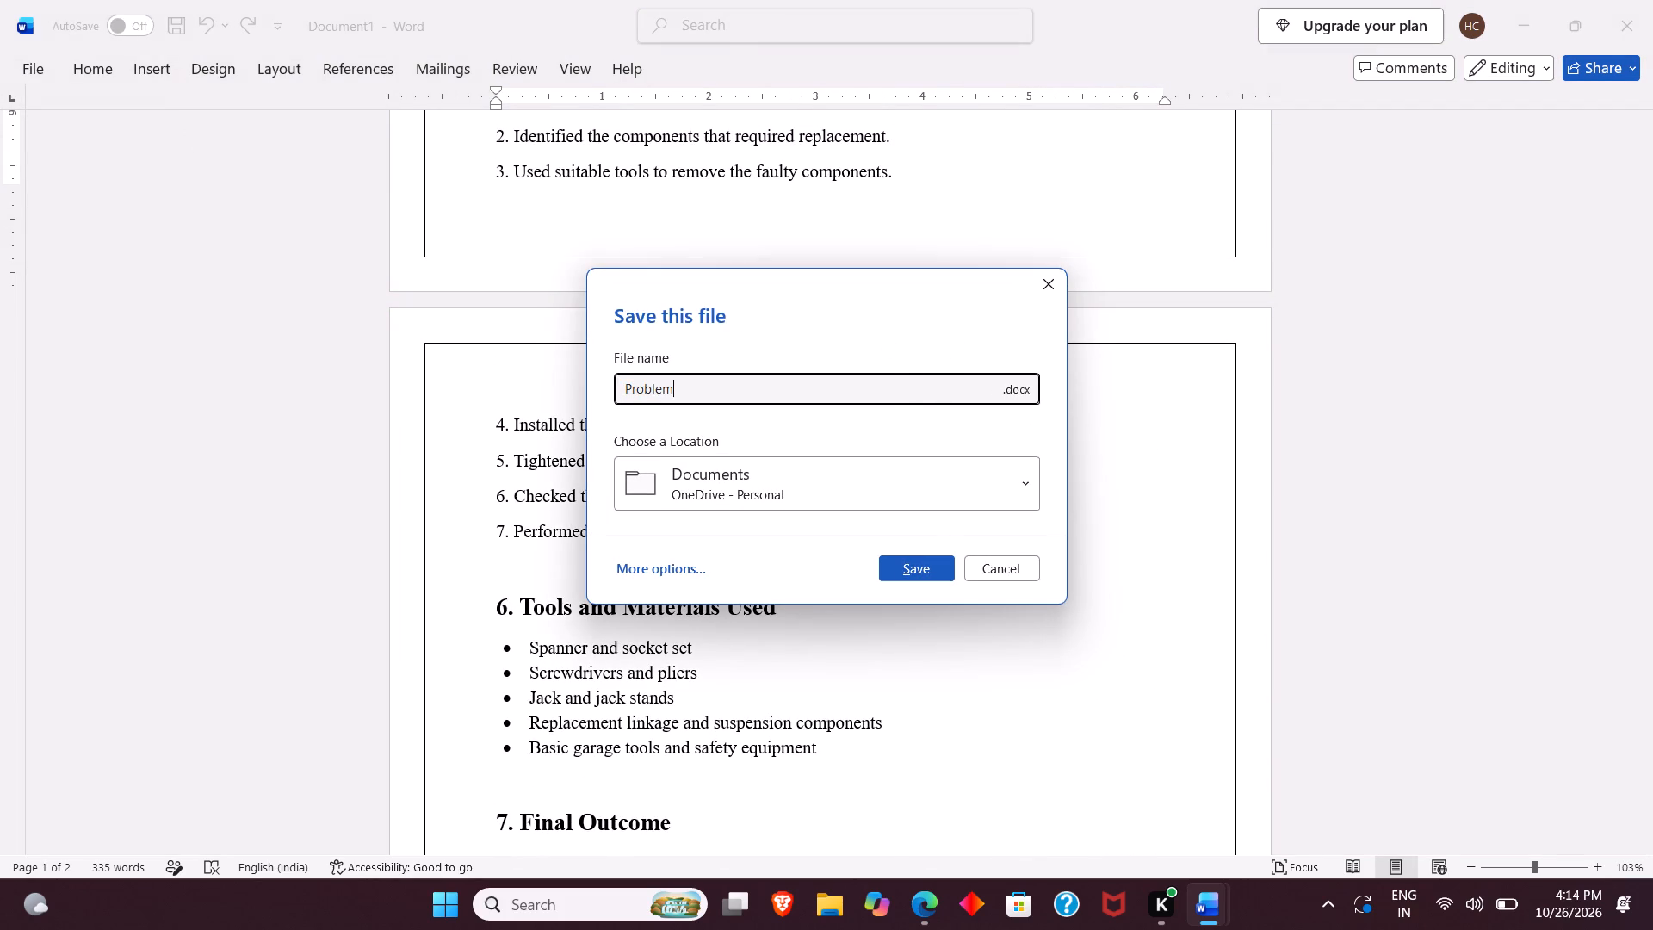
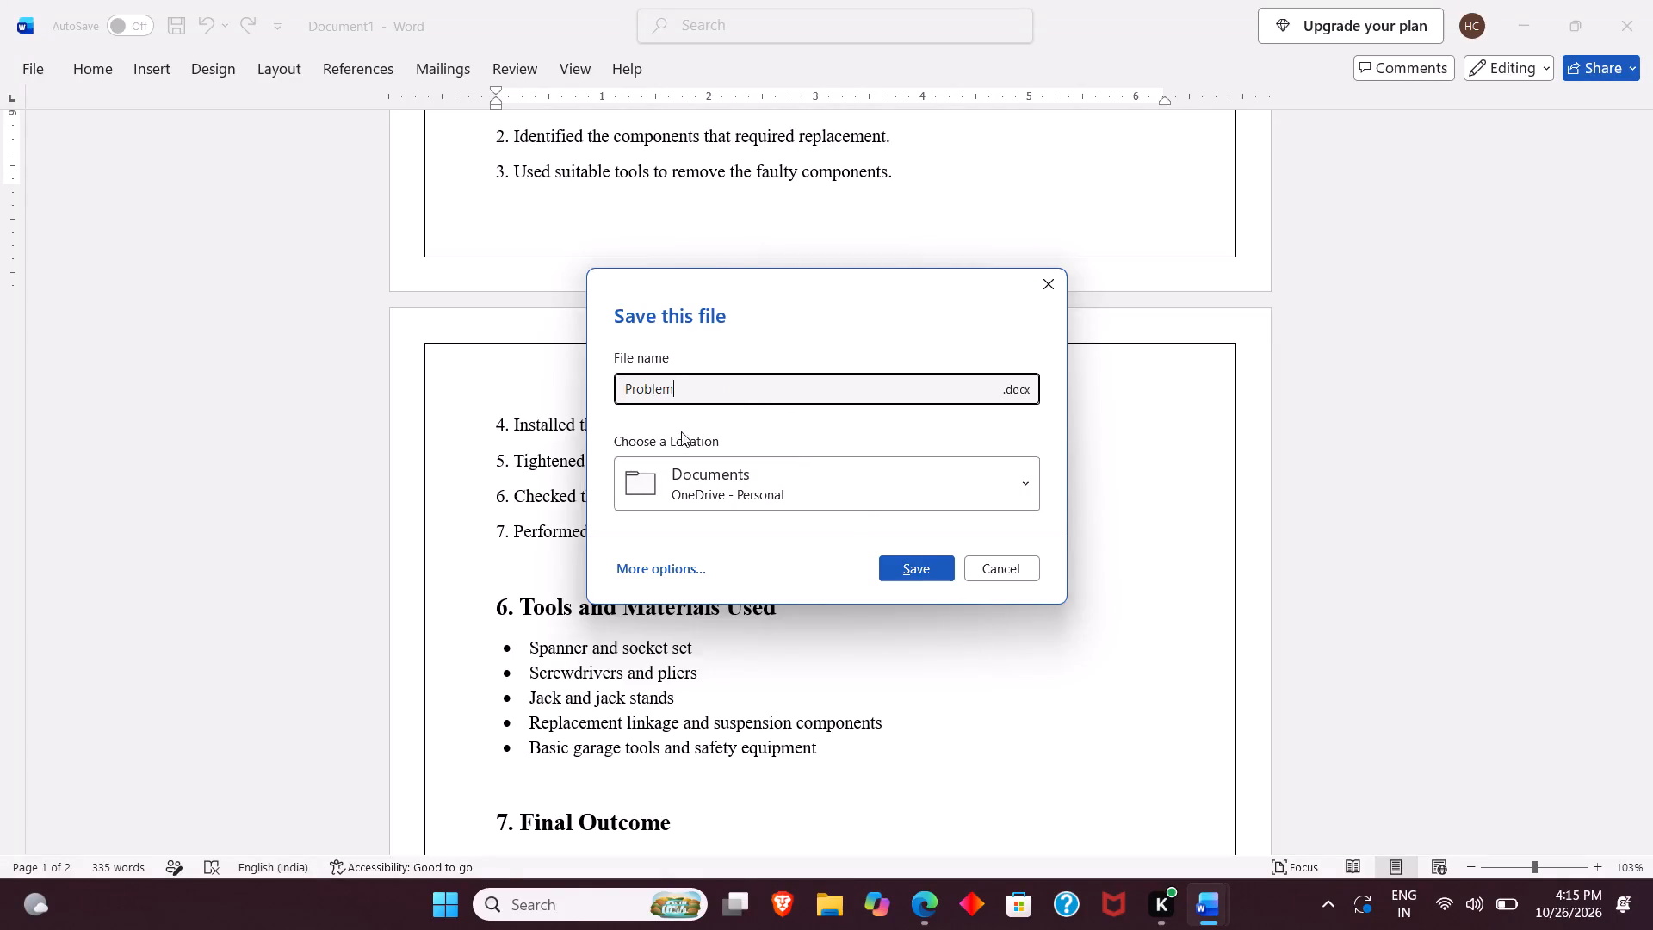
Save the report to the Desktop folder on this PC as a Word document named "Problem solving".
click(1061, 288)
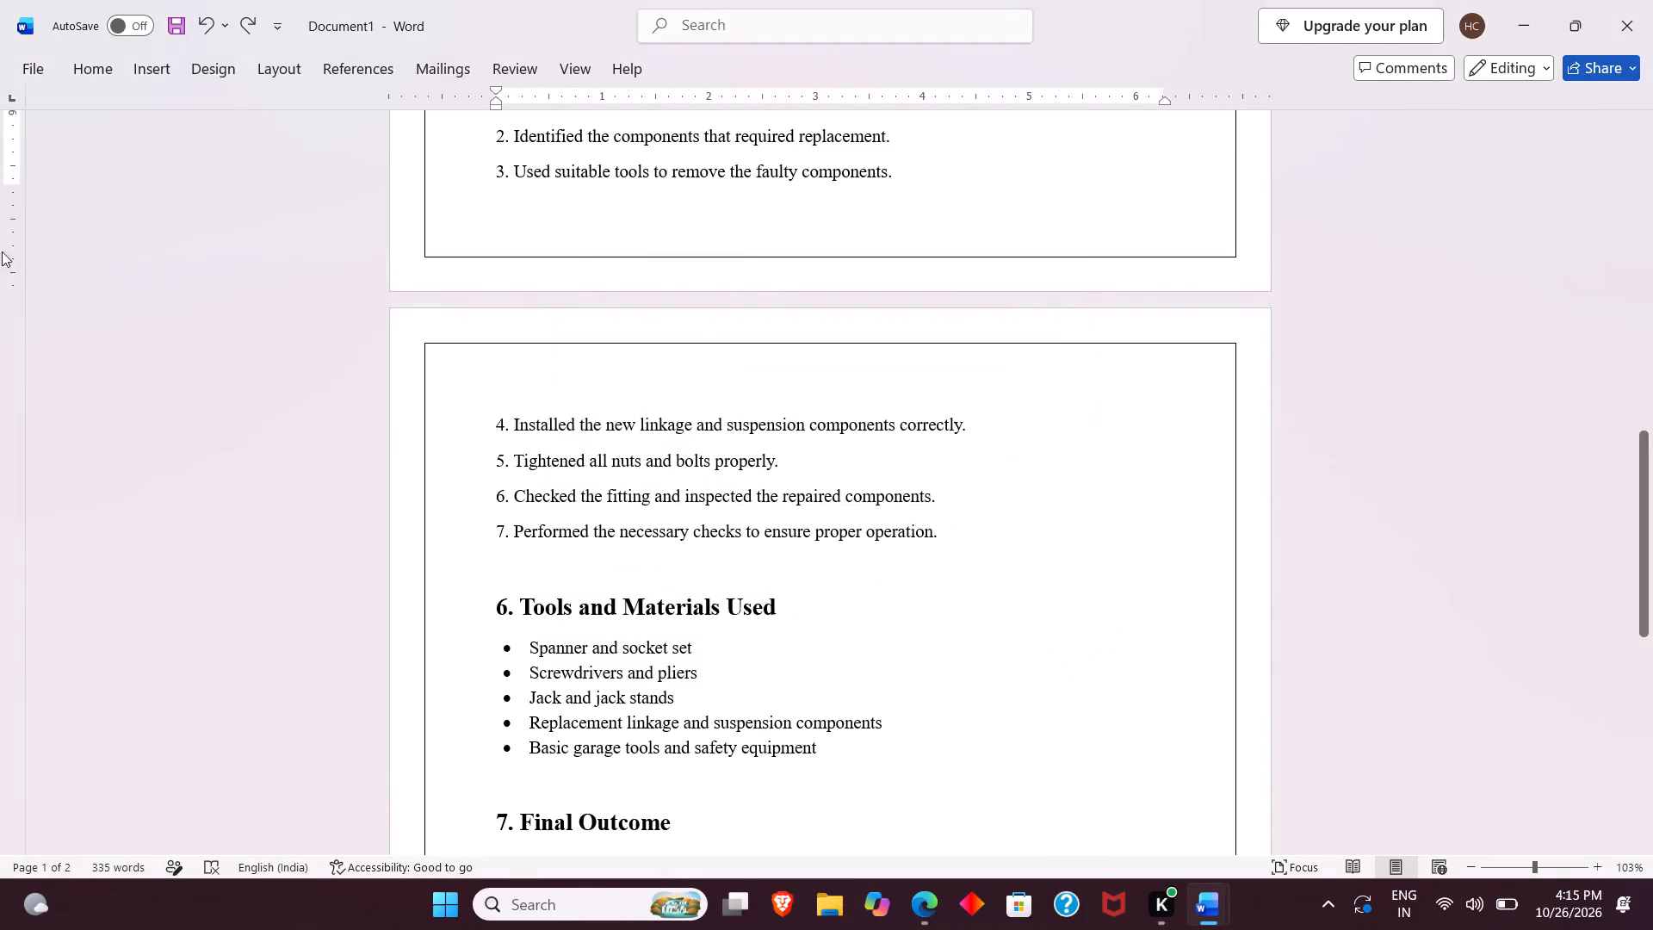
click(46, 62)
click(50, 405)
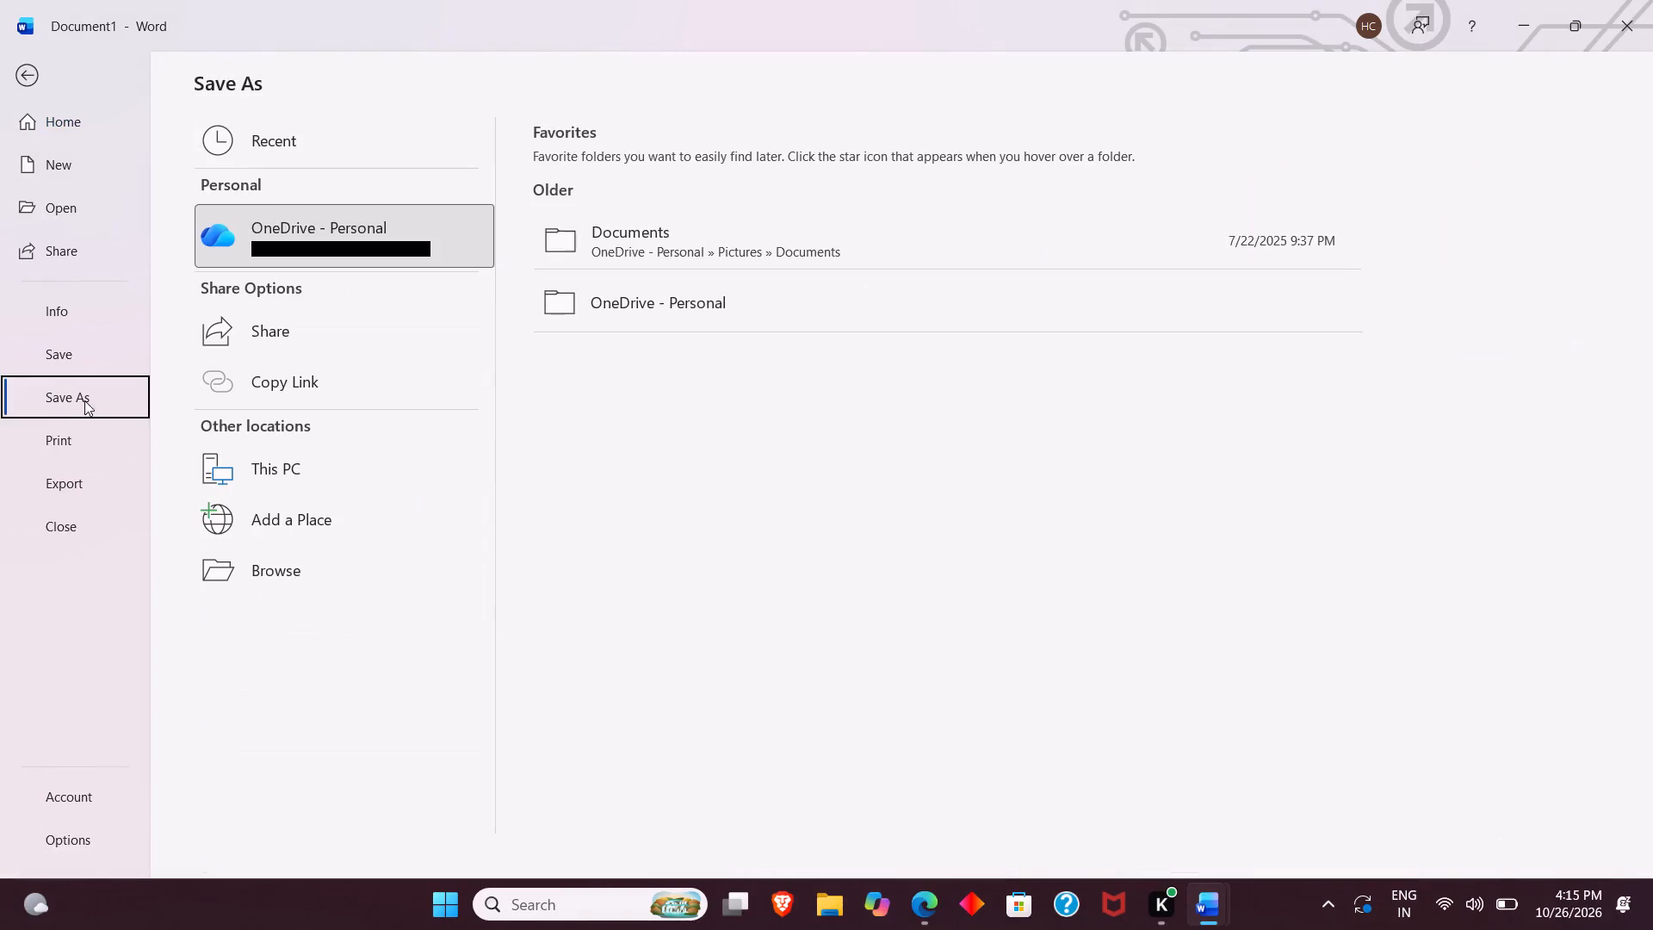
click(296, 471)
click(716, 354)
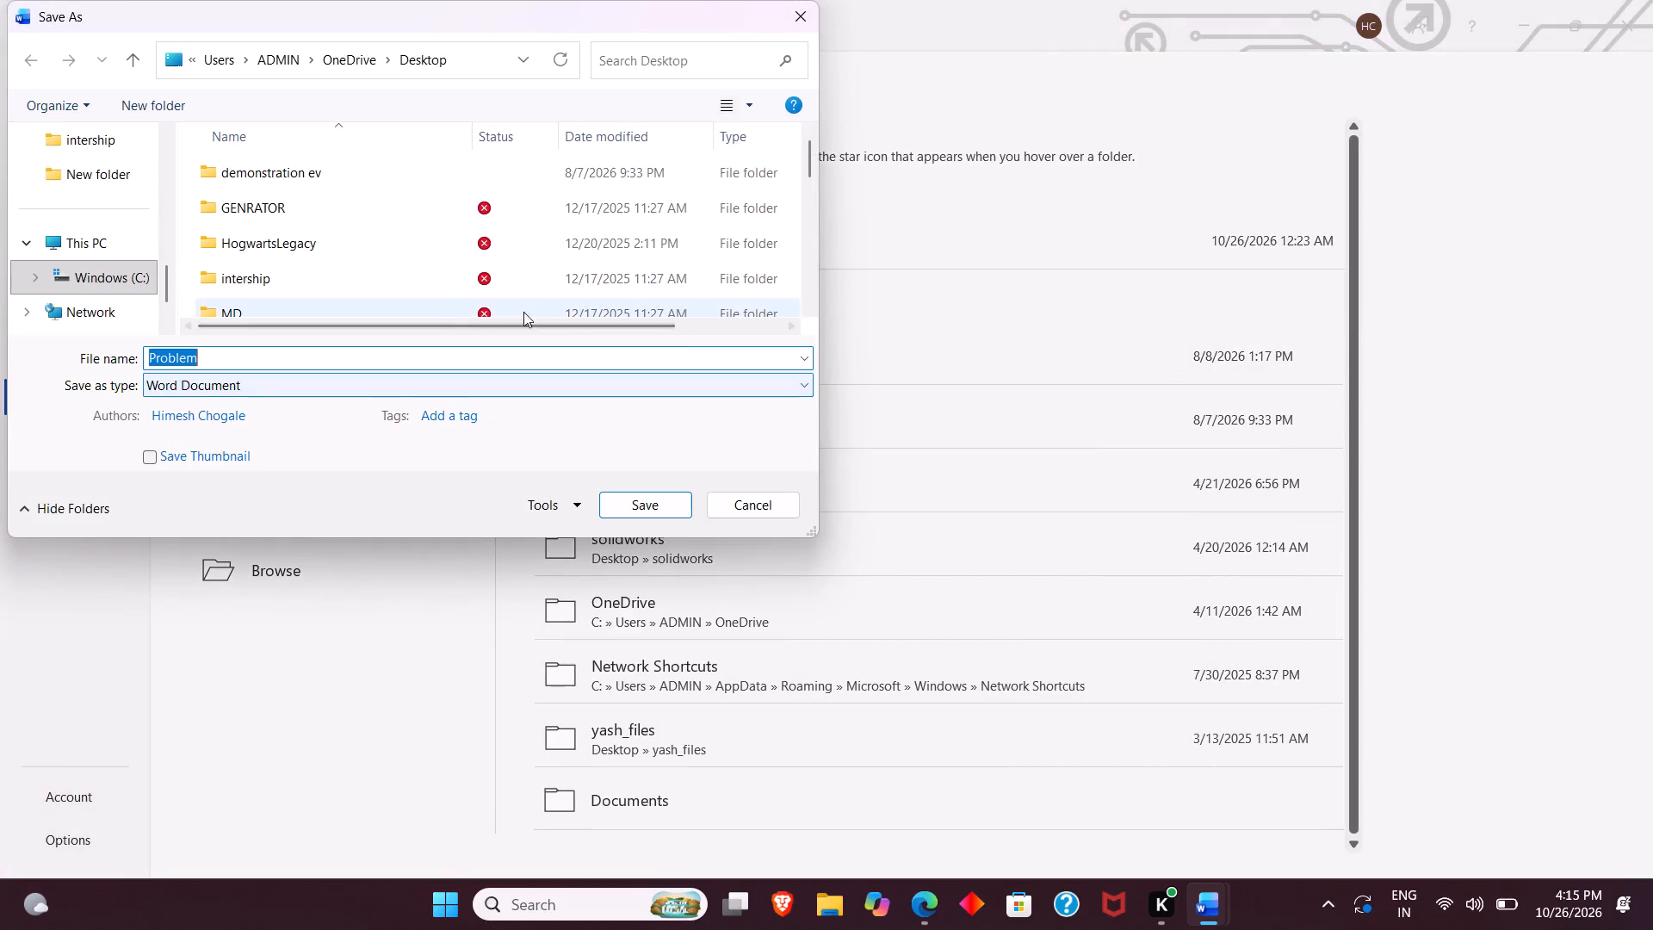
click(411, 352)
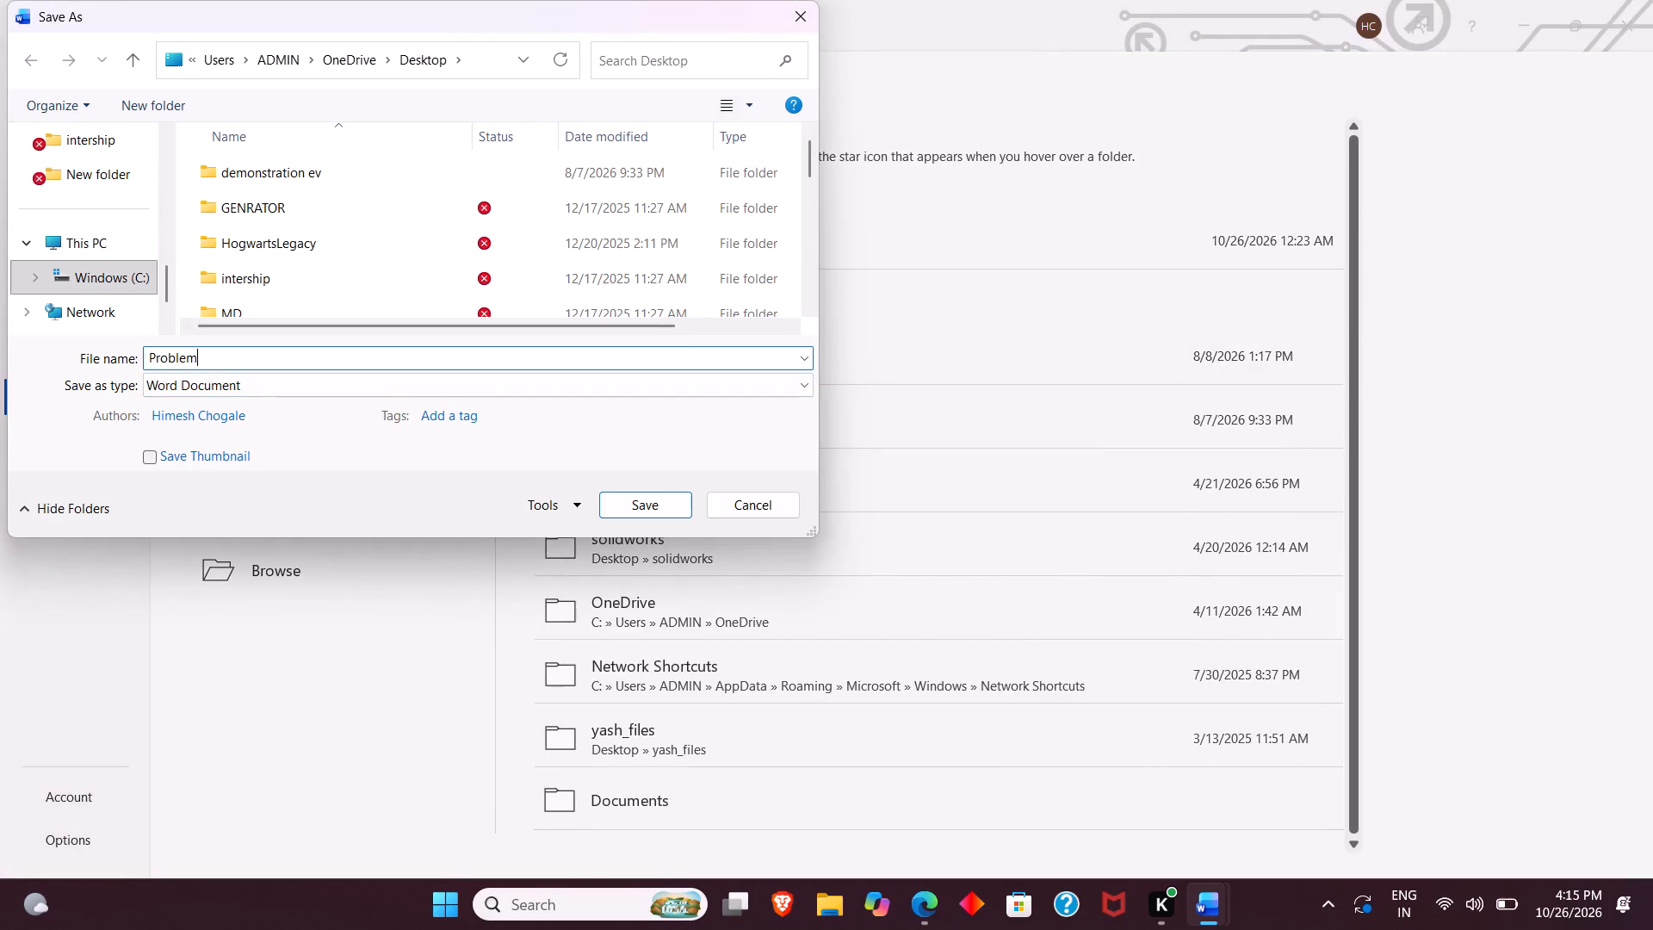
key(space)
text(solving)
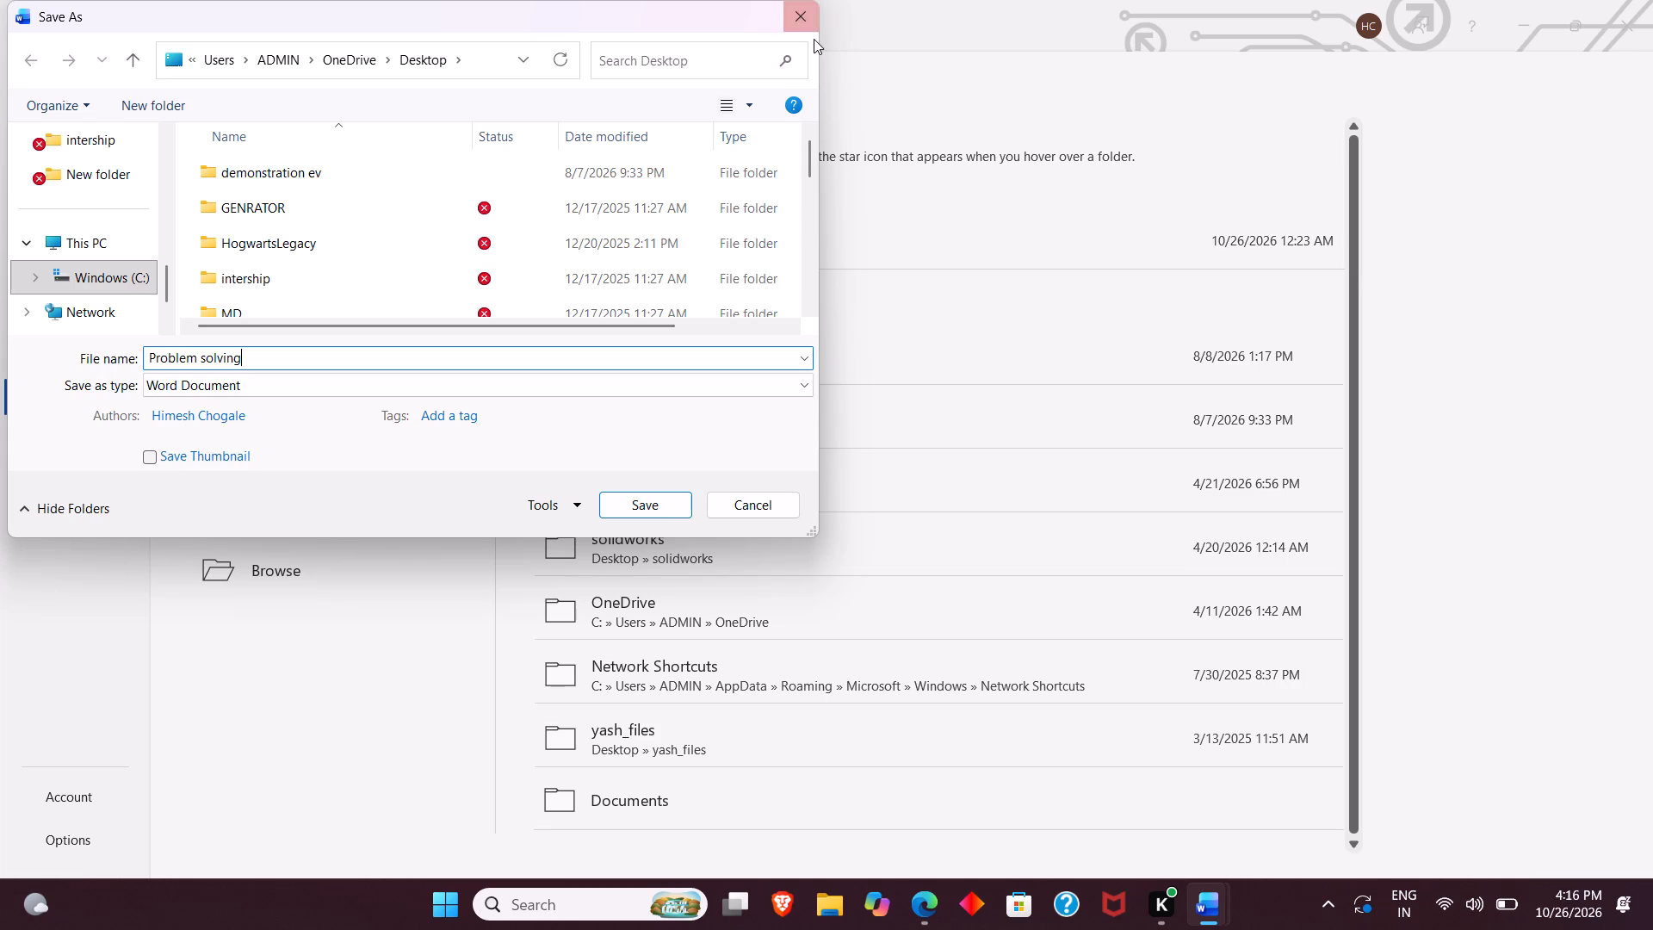
click(657, 509)
click(638, 499)
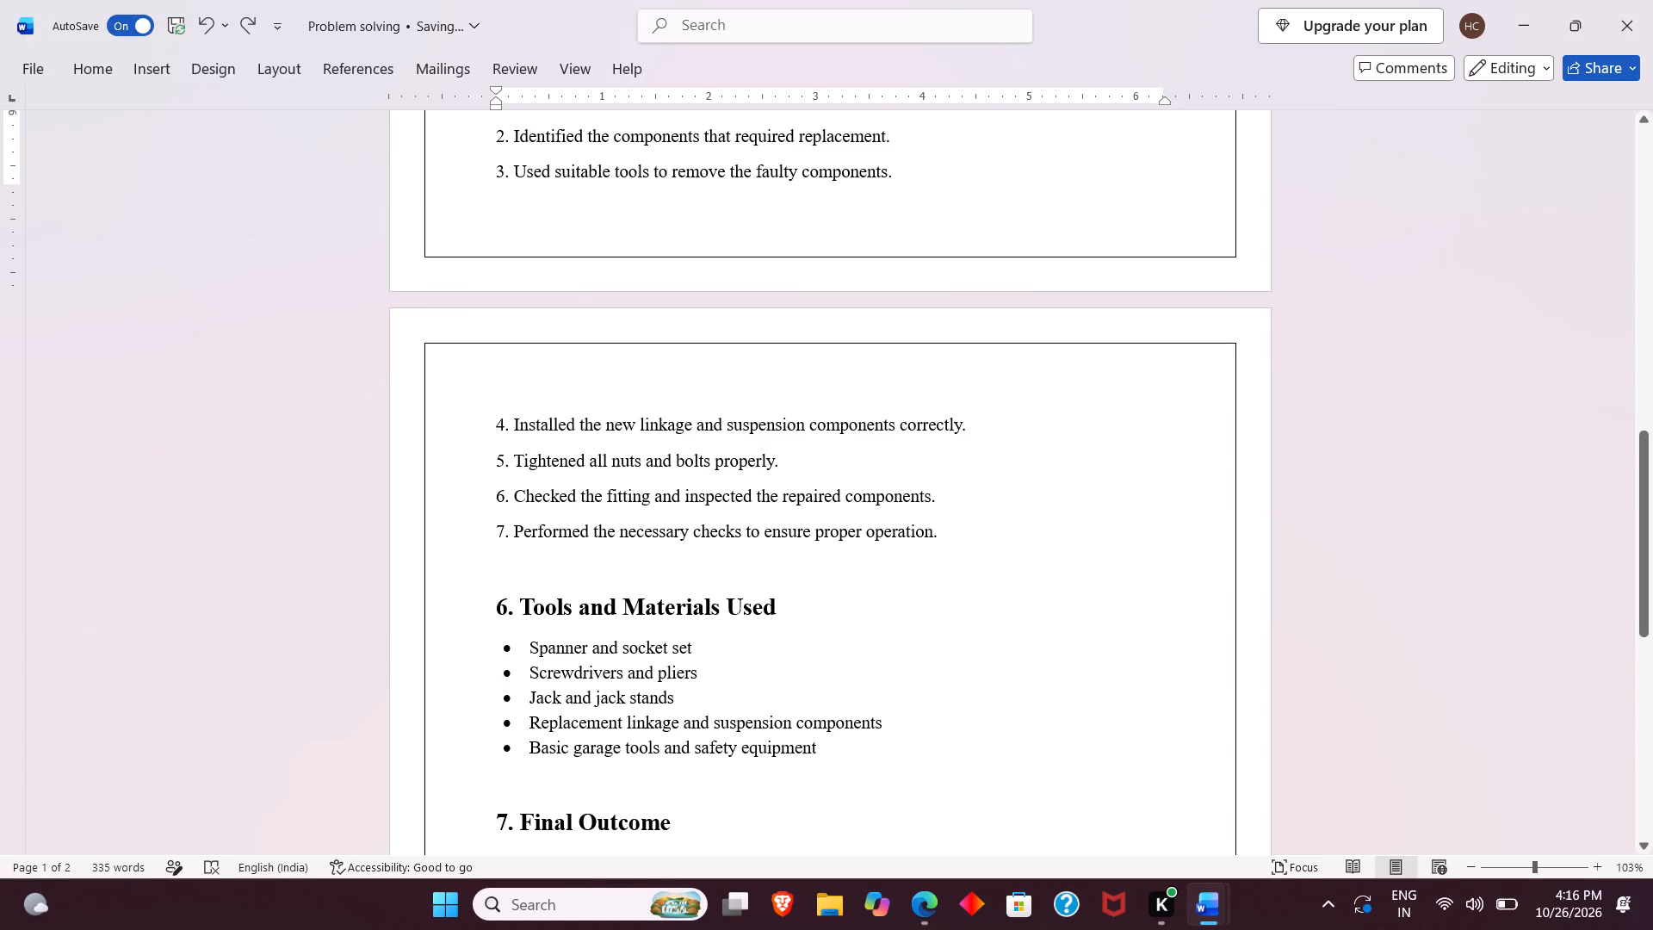
Save a copy of the report to the Desktop folder as a PDF named "Problem solving".
click(29, 74)
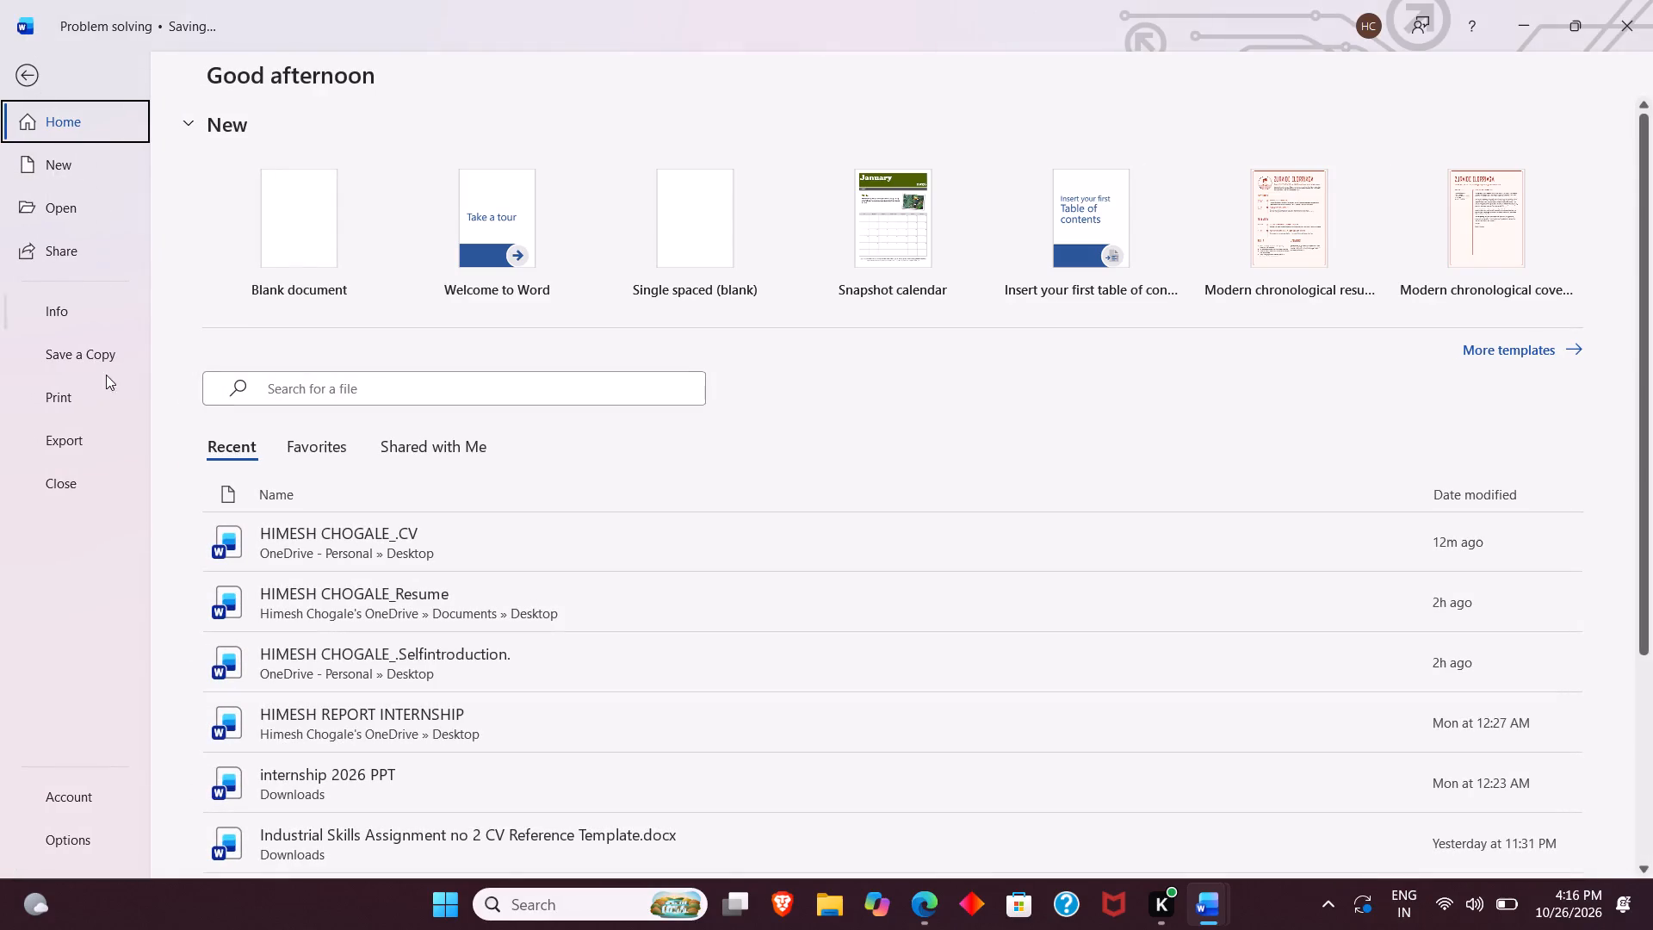
click(100, 351)
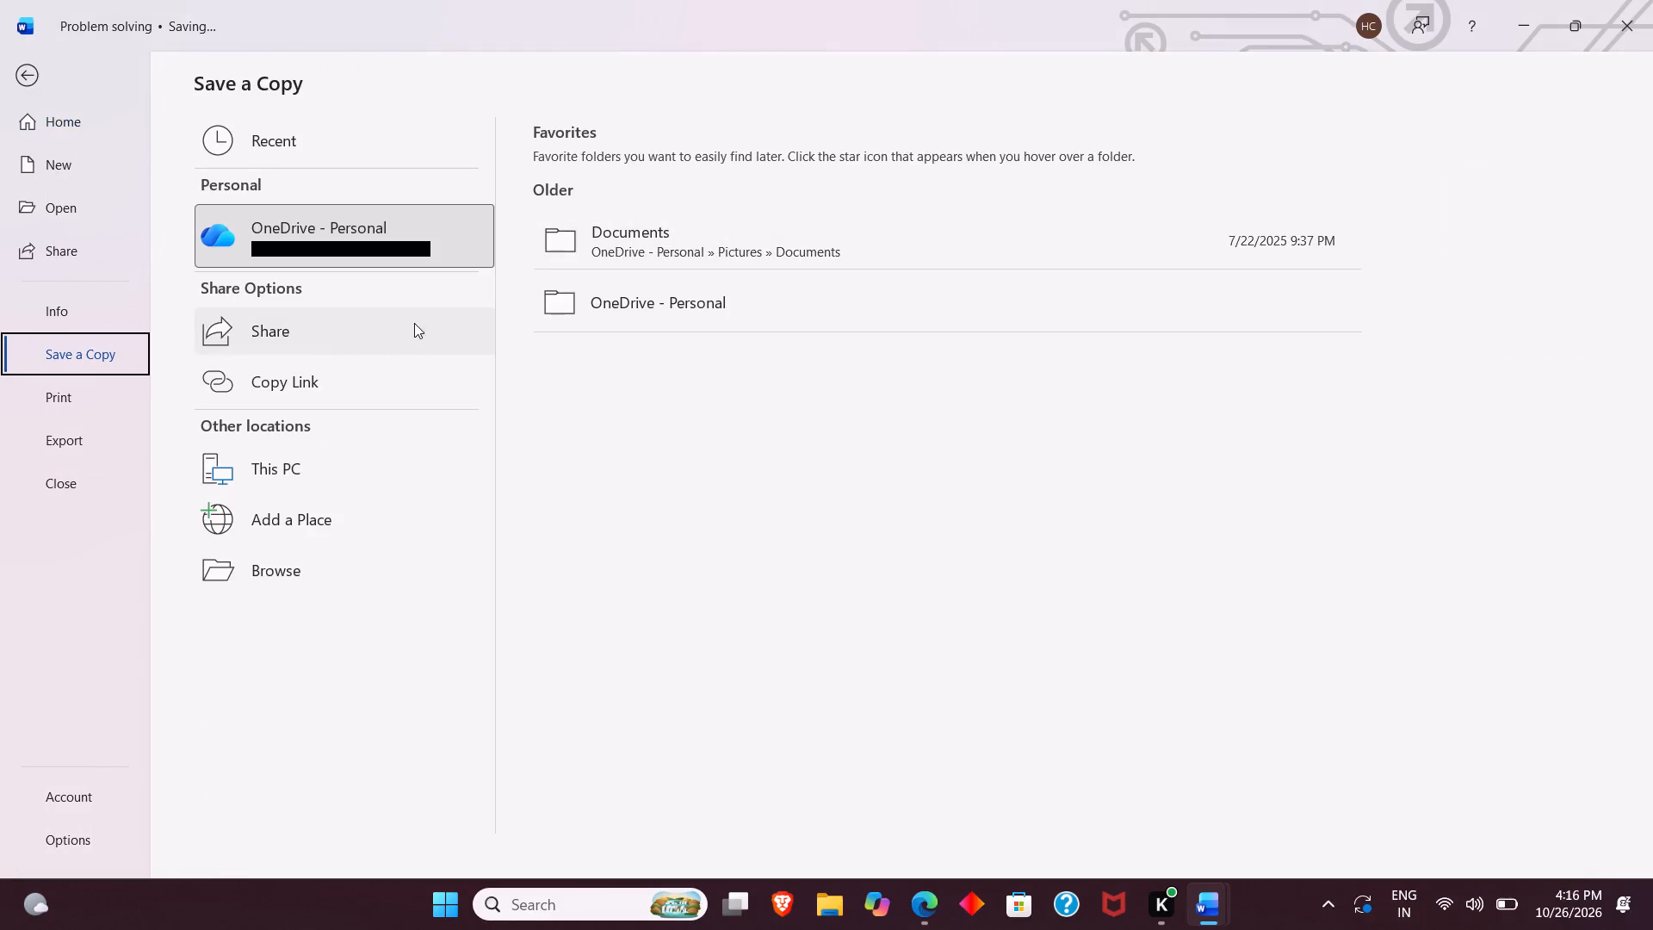
click(356, 442)
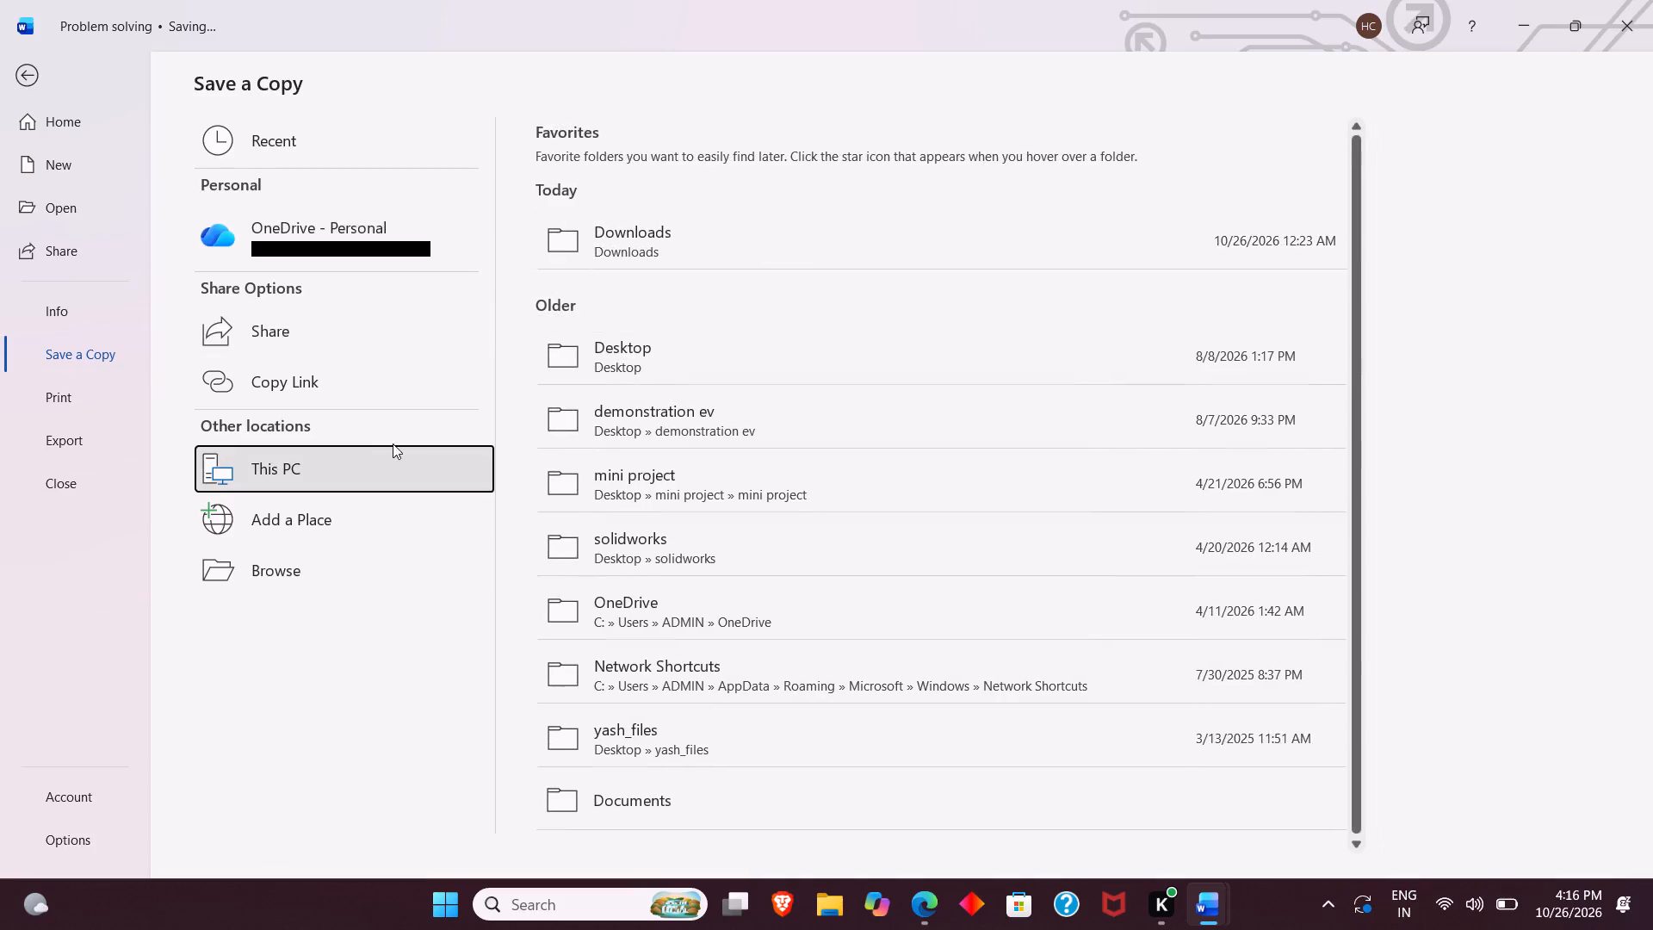
click(576, 369)
click(504, 394)
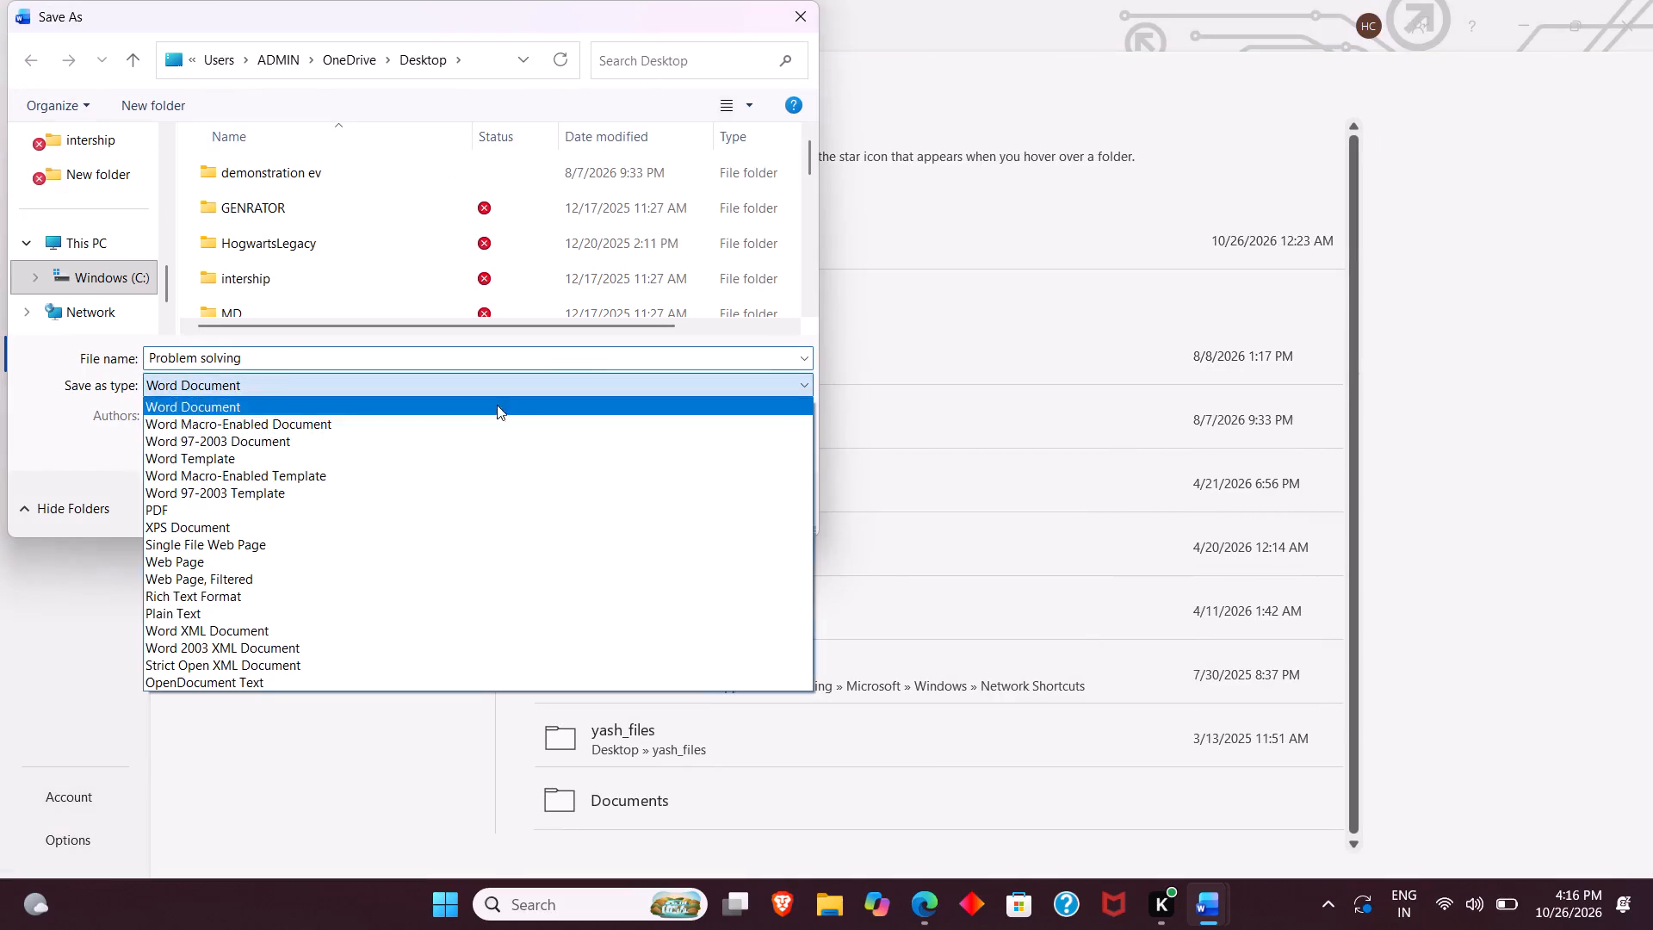
click(395, 506)
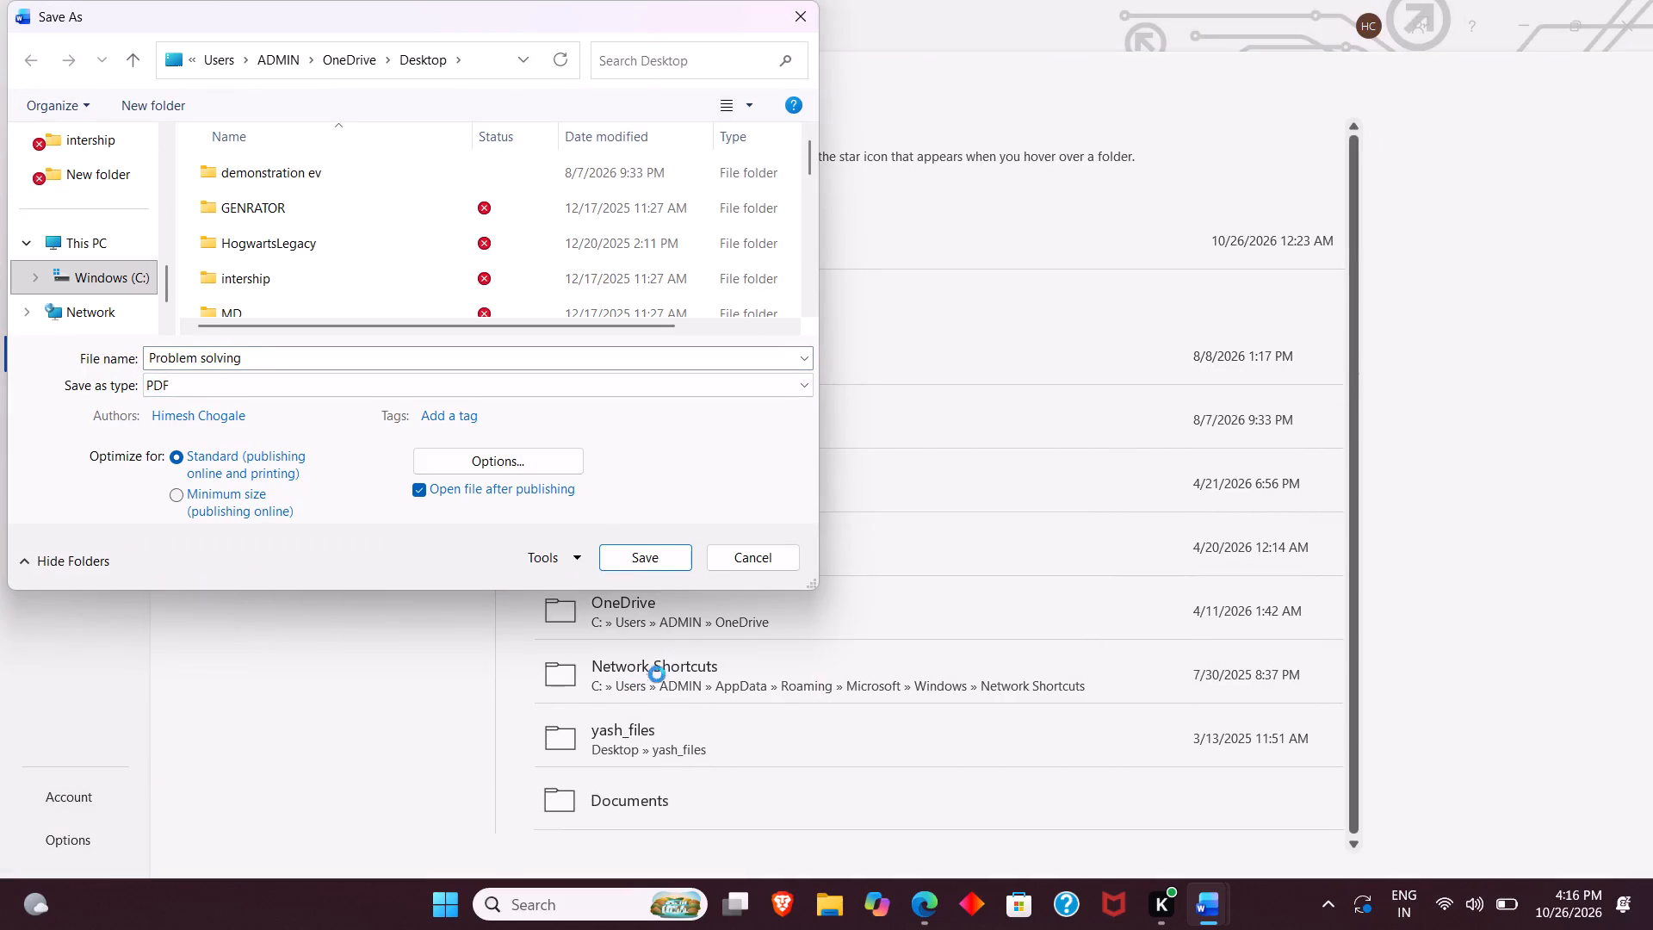
click(659, 566)
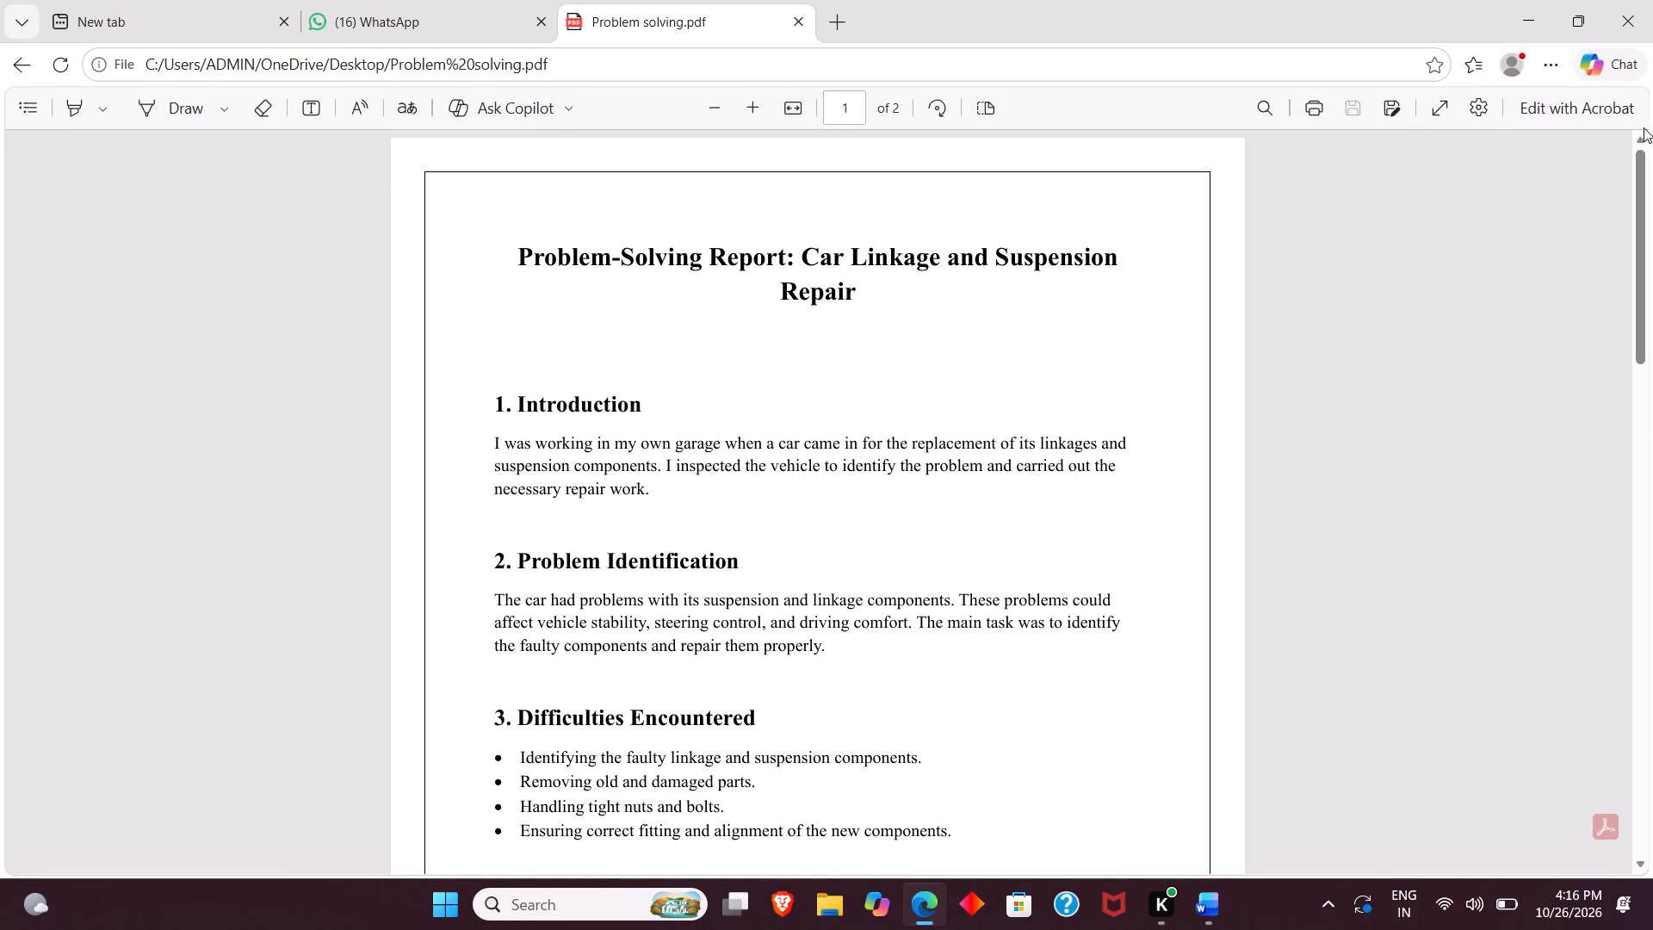
Minimize the browser window with the published PDF and the Word window with the report.
click(1519, 23)
click(1519, 23)
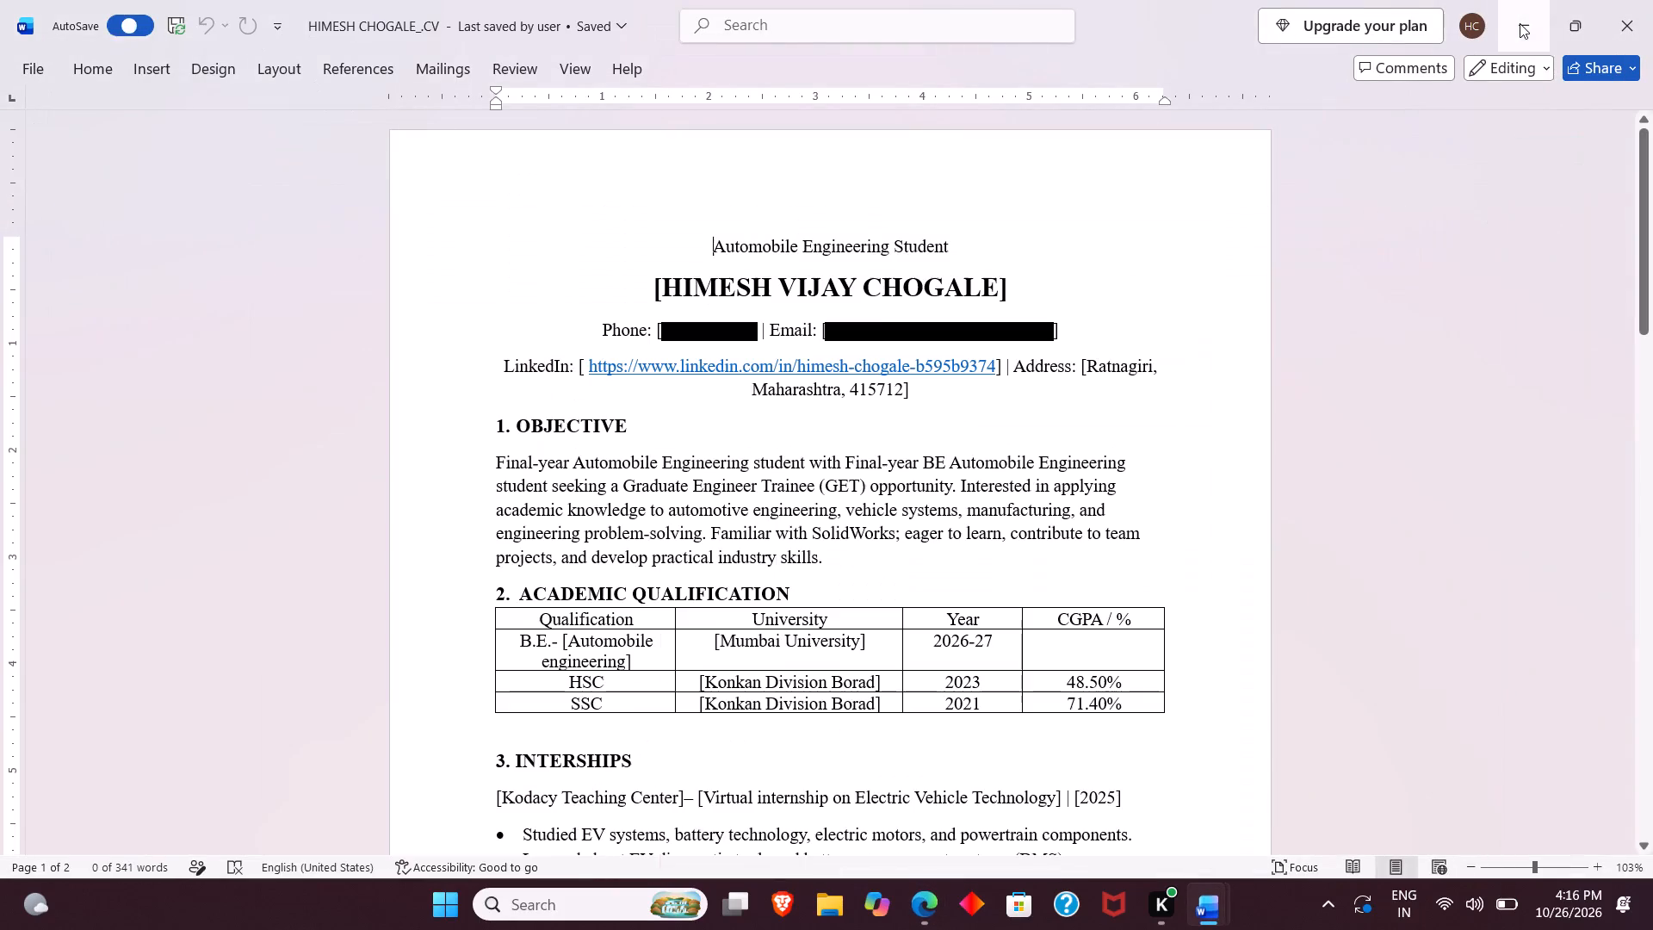